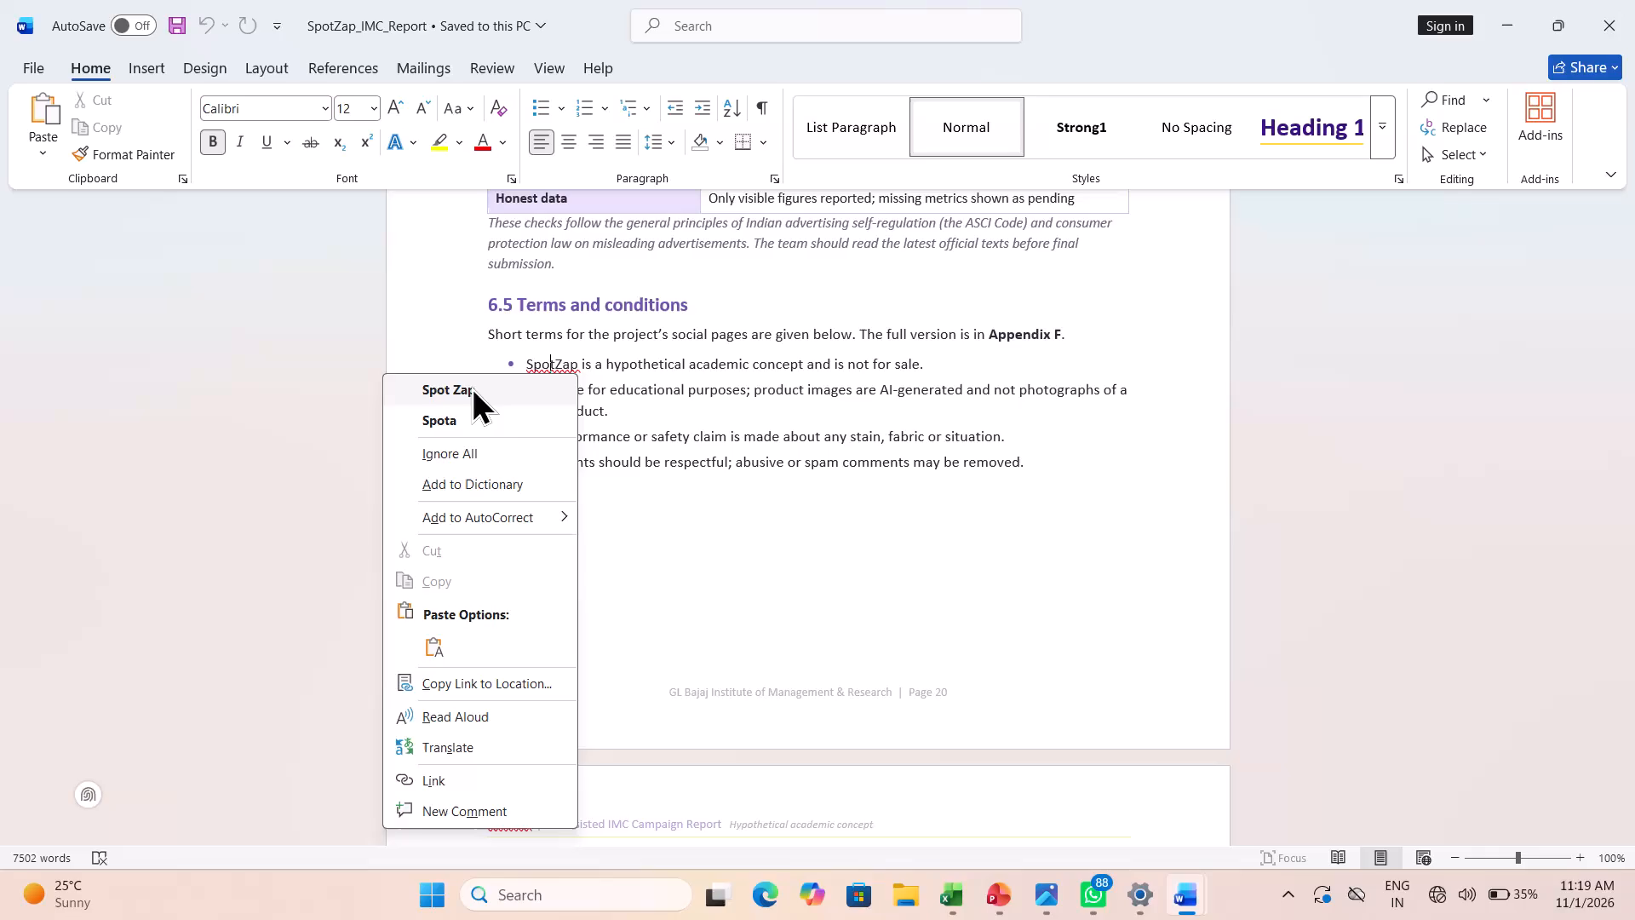
Correct the flagged word "SpotZap" to "Spot Zap" in the first bullet of section 6.5 Terms and conditions.
left_click(471, 386)
Try to select the "Hypothetical academic concept" text in the running header of page 20.
scroll(658, 386, "up", 5)
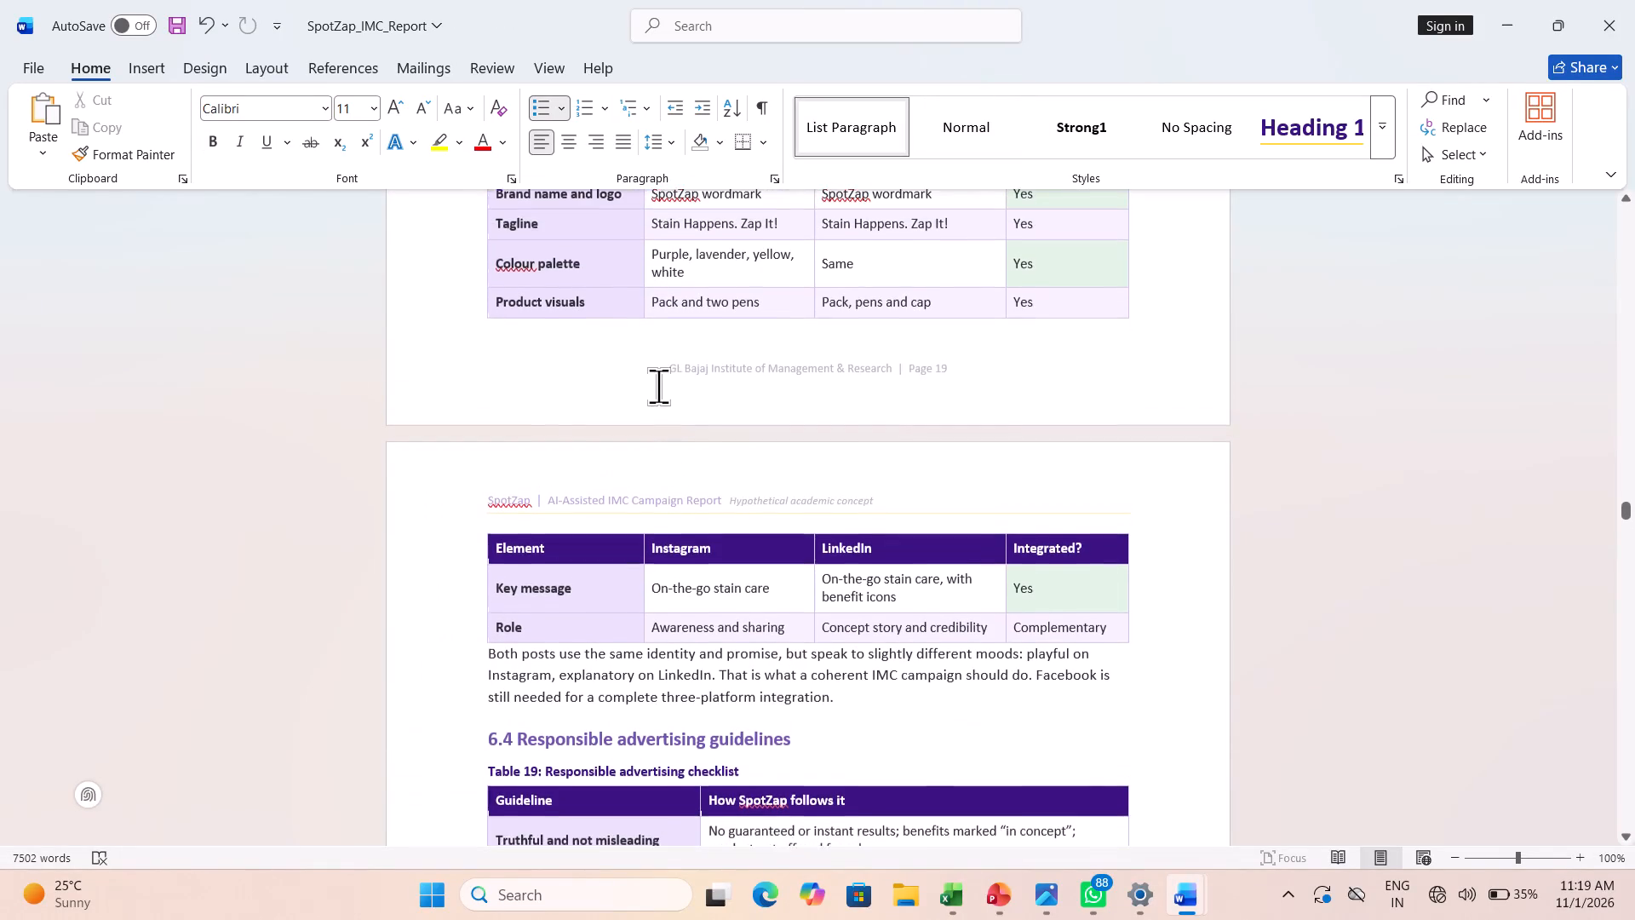
scroll(658, 386, "up", 1)
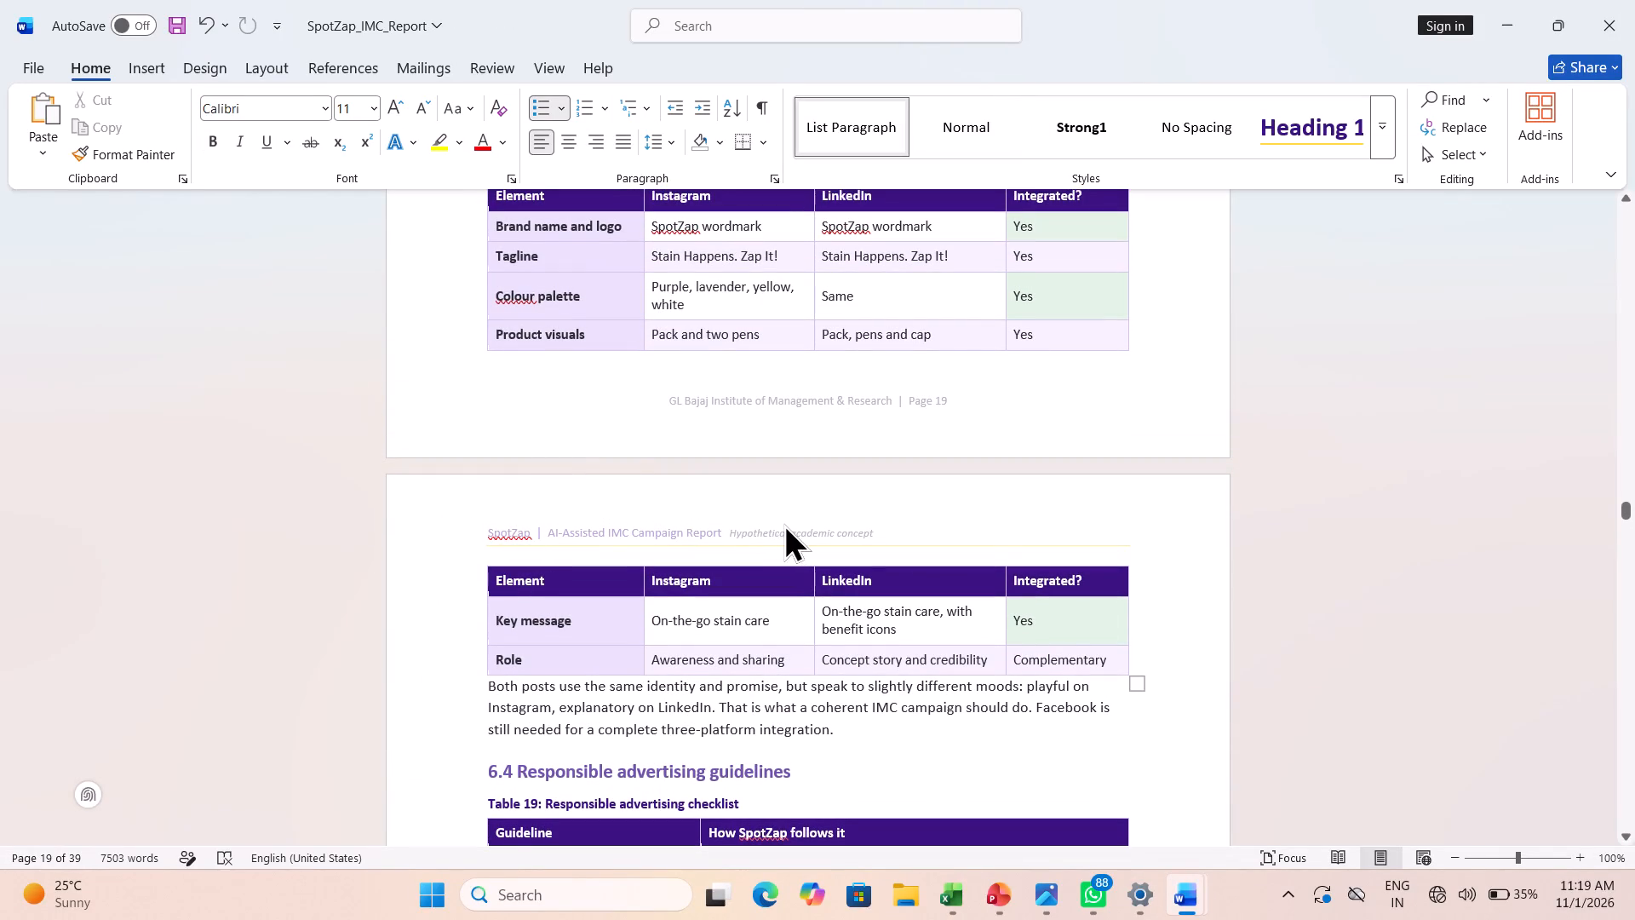
left_click(886, 541)
left_click_drag(876, 529, 692, 568)
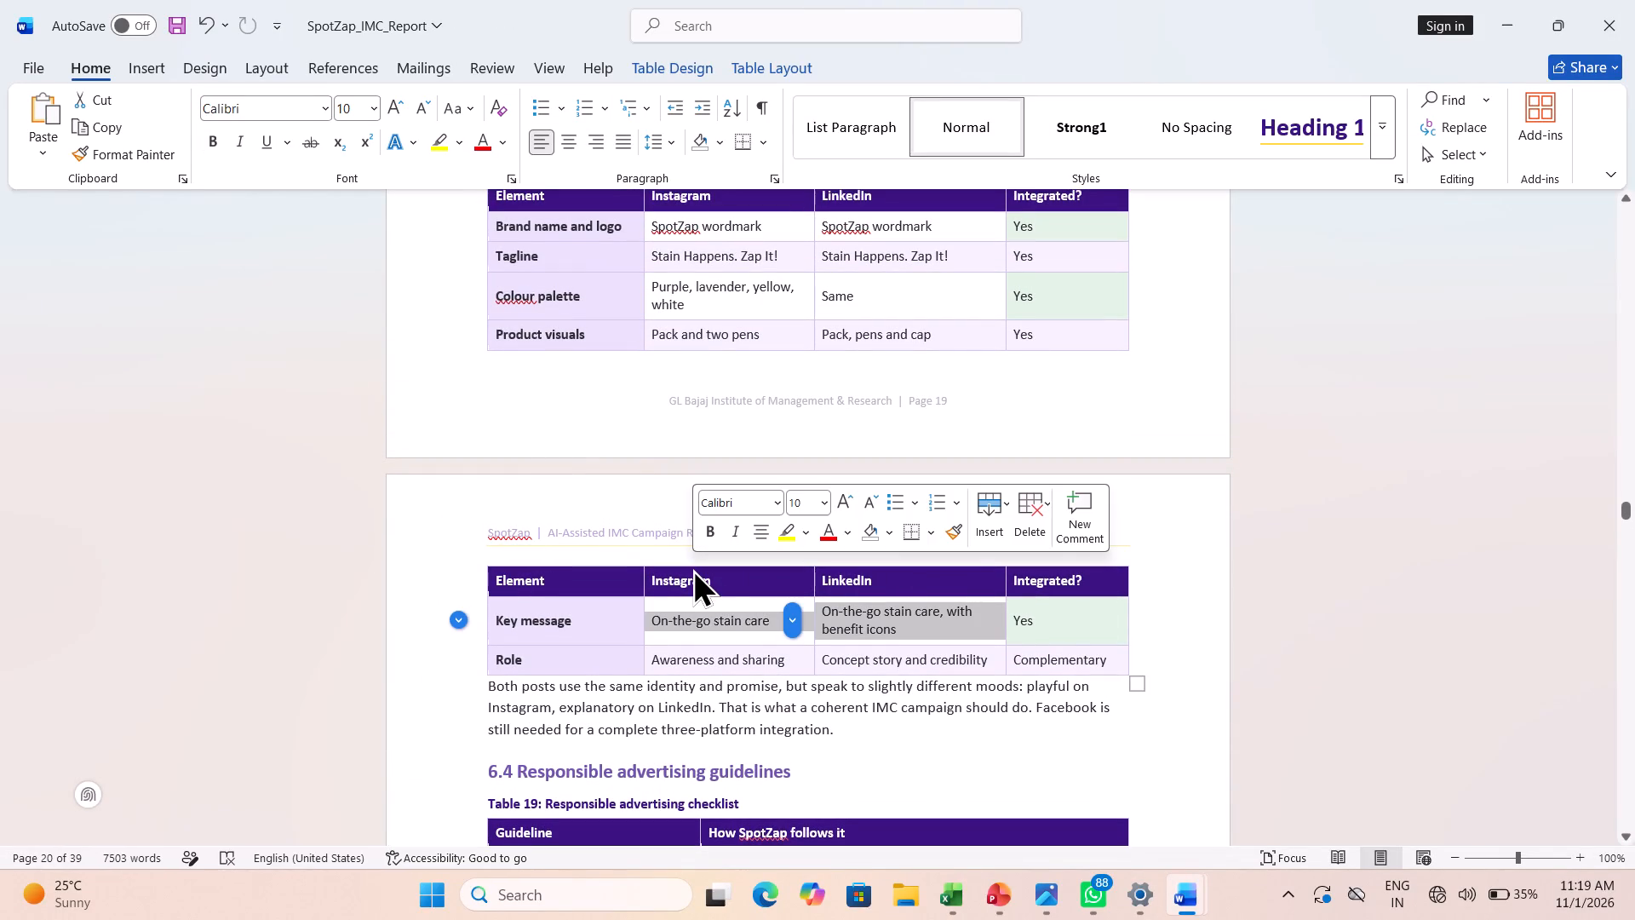
Deselect the table cells and look through the report from section 6.4 on page 20 to the end of page 21.
left_click(940, 757)
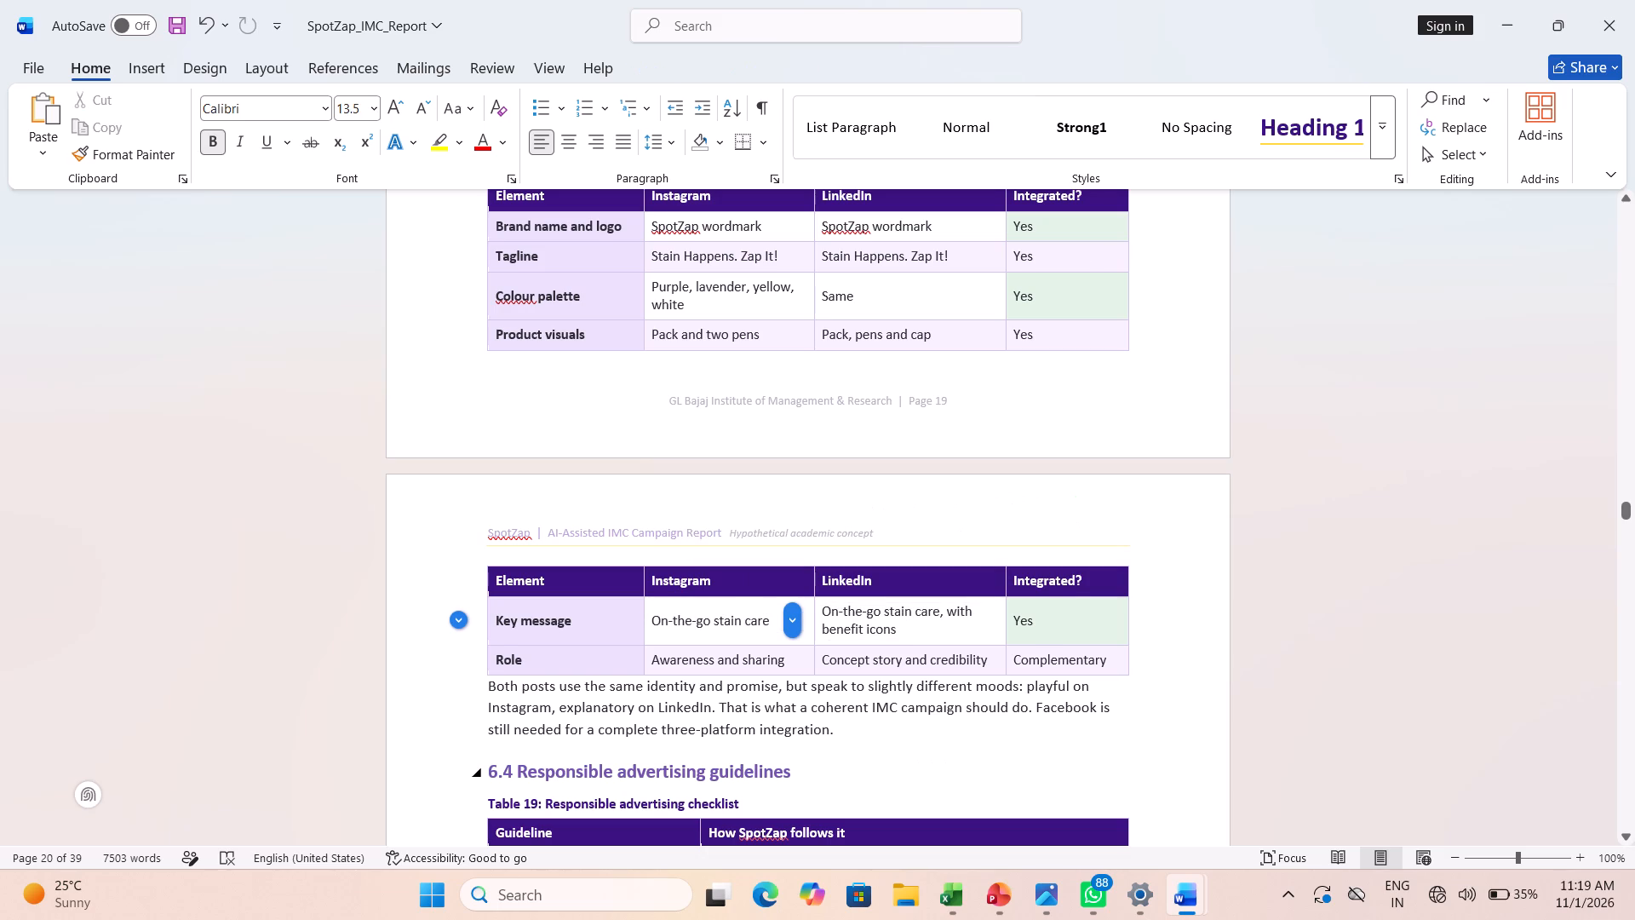
scroll(940, 757, "down", 4)
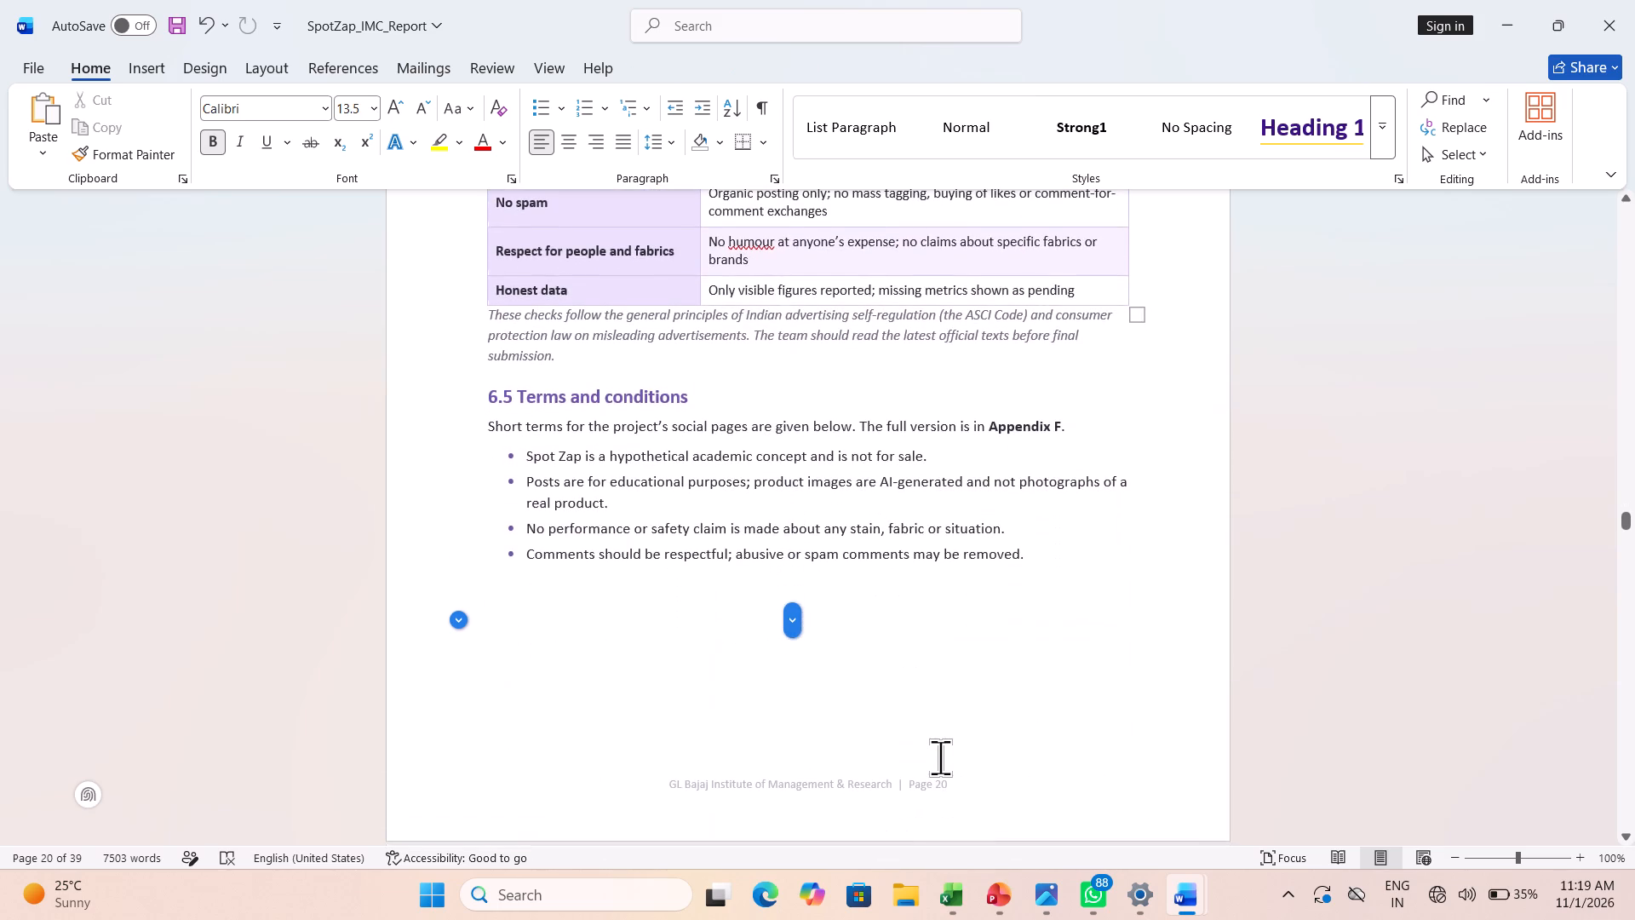
scroll(940, 757, "down", 10)
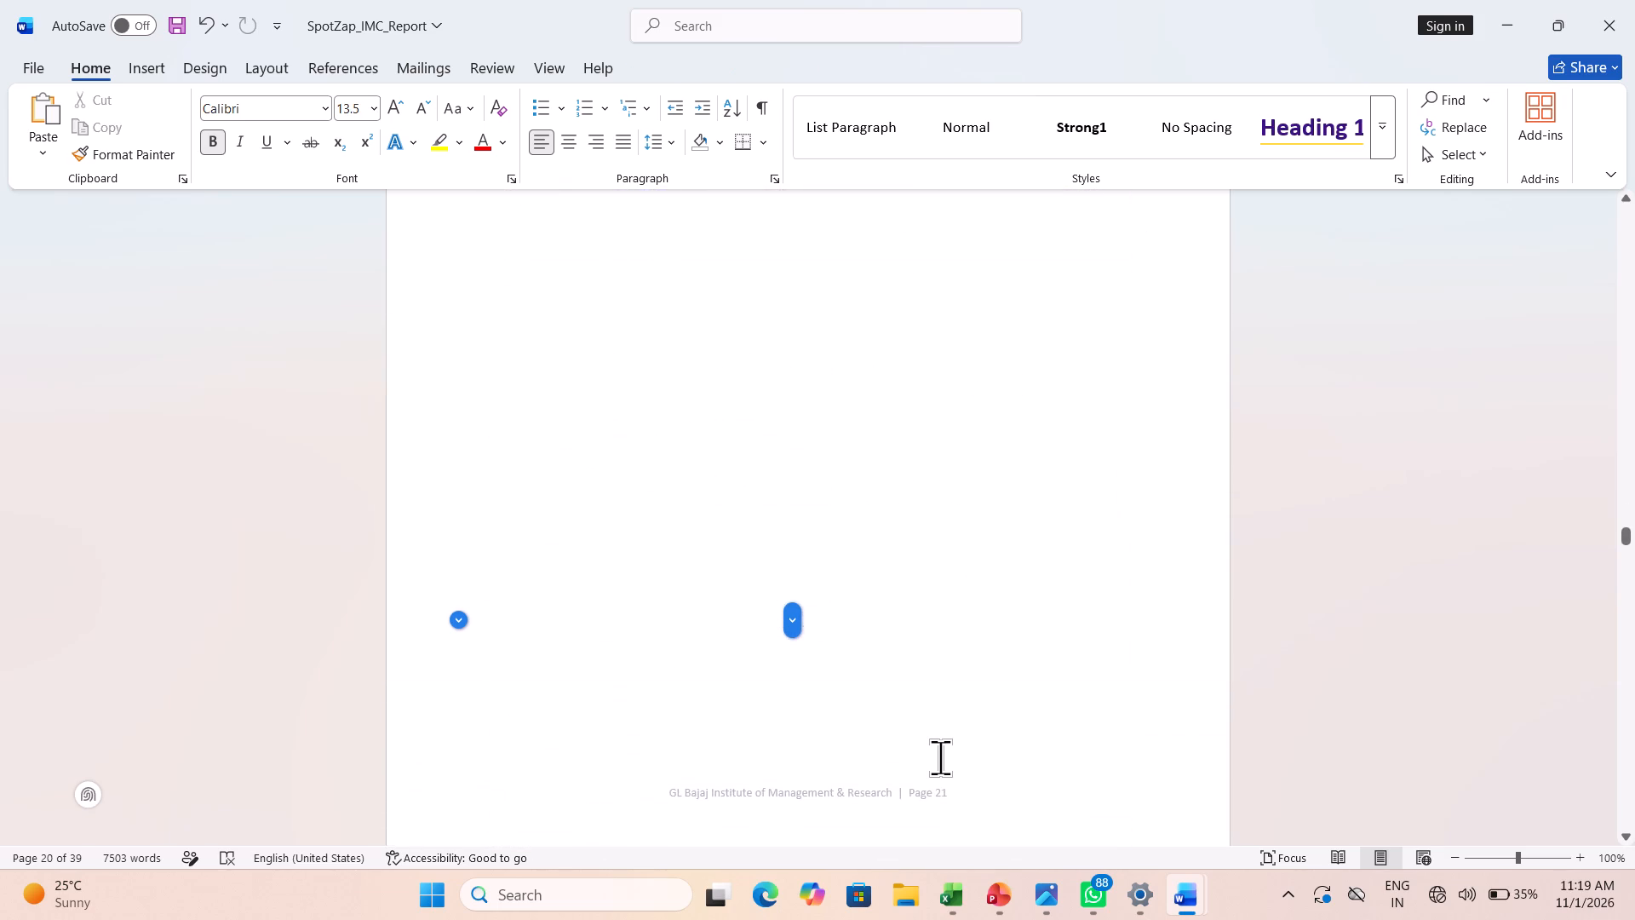
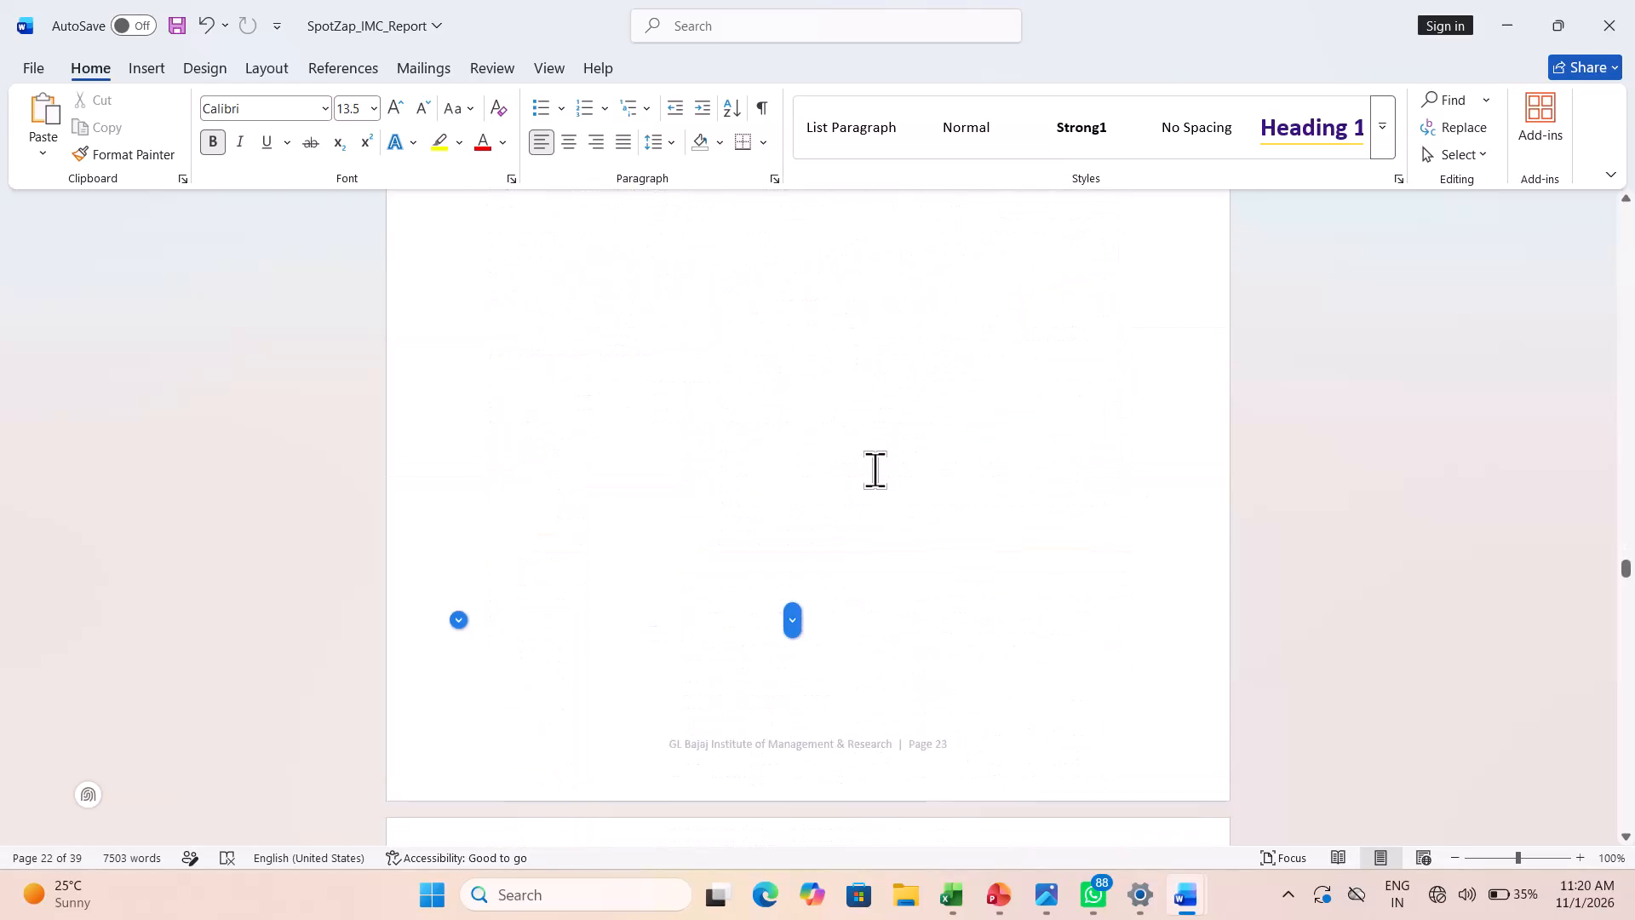
Look through the report from section 7 through the sentiment analysis, consistency matrix and appendix tables for remaining wording to correct.
scroll(875, 469, "up", 10)
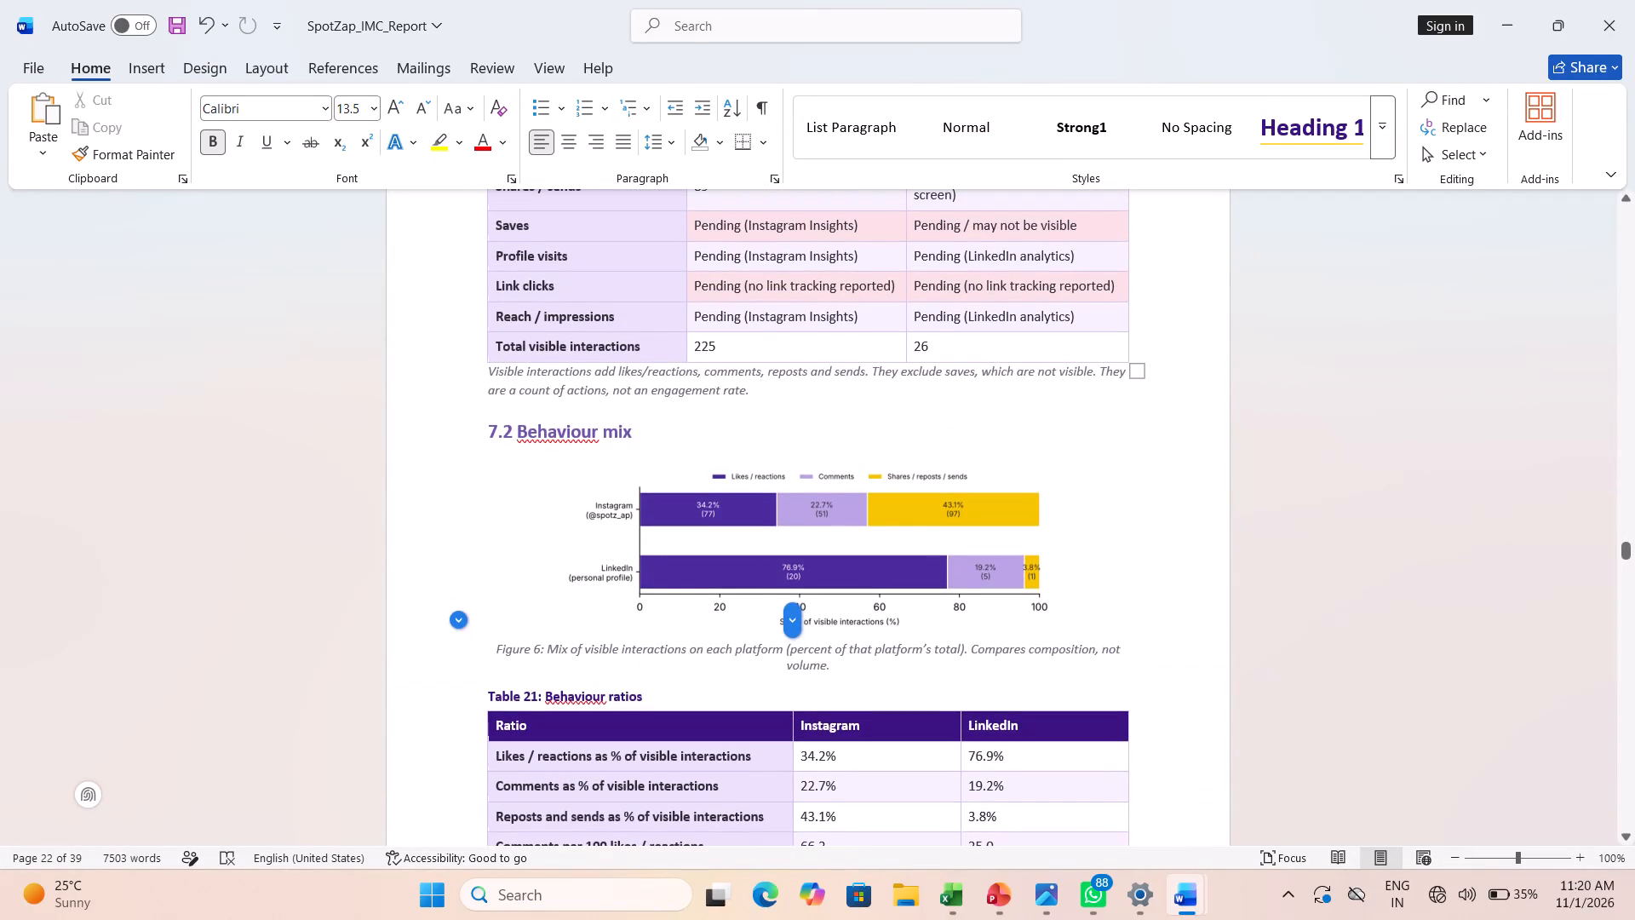
scroll(835, 670, "down", 3)
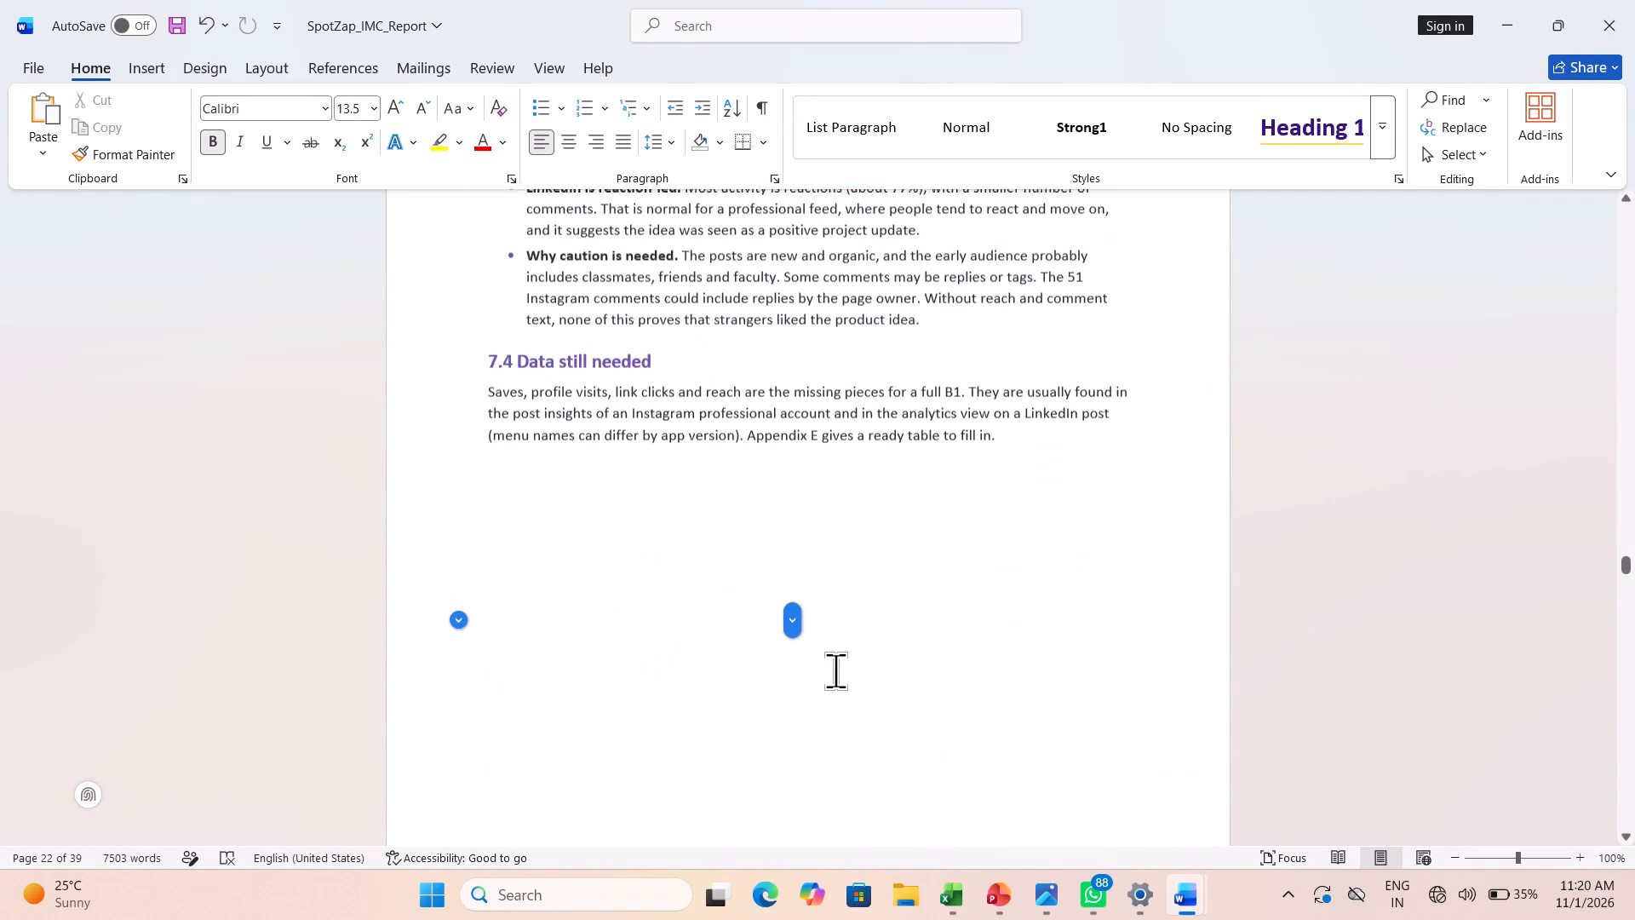
scroll(835, 670, "down", 9)
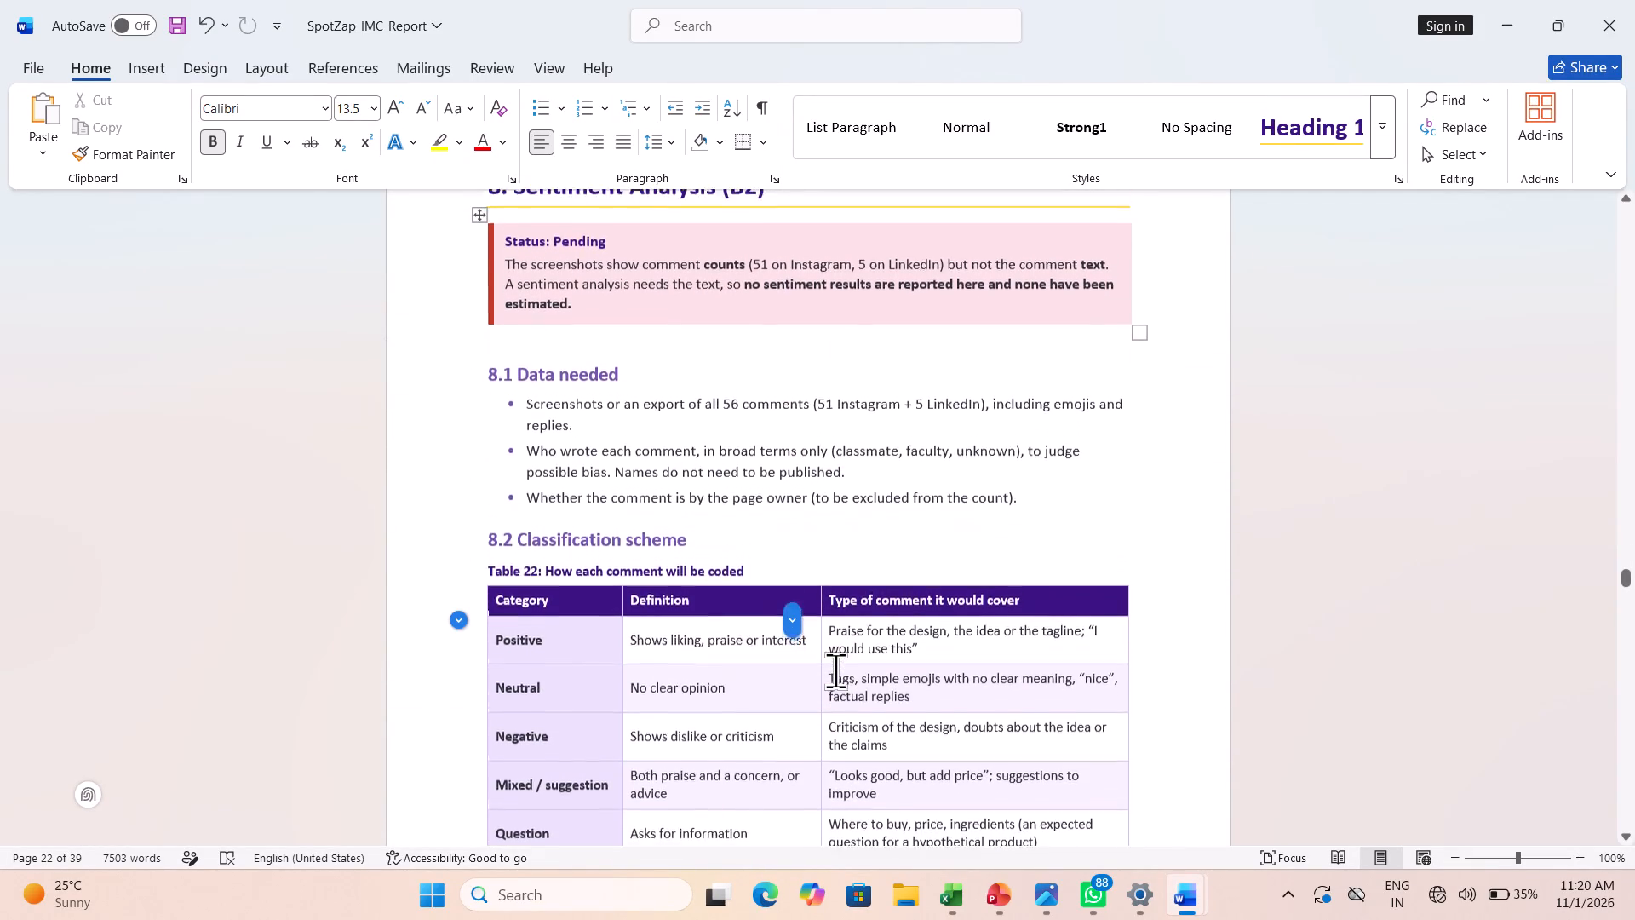
scroll(835, 670, "down", 14)
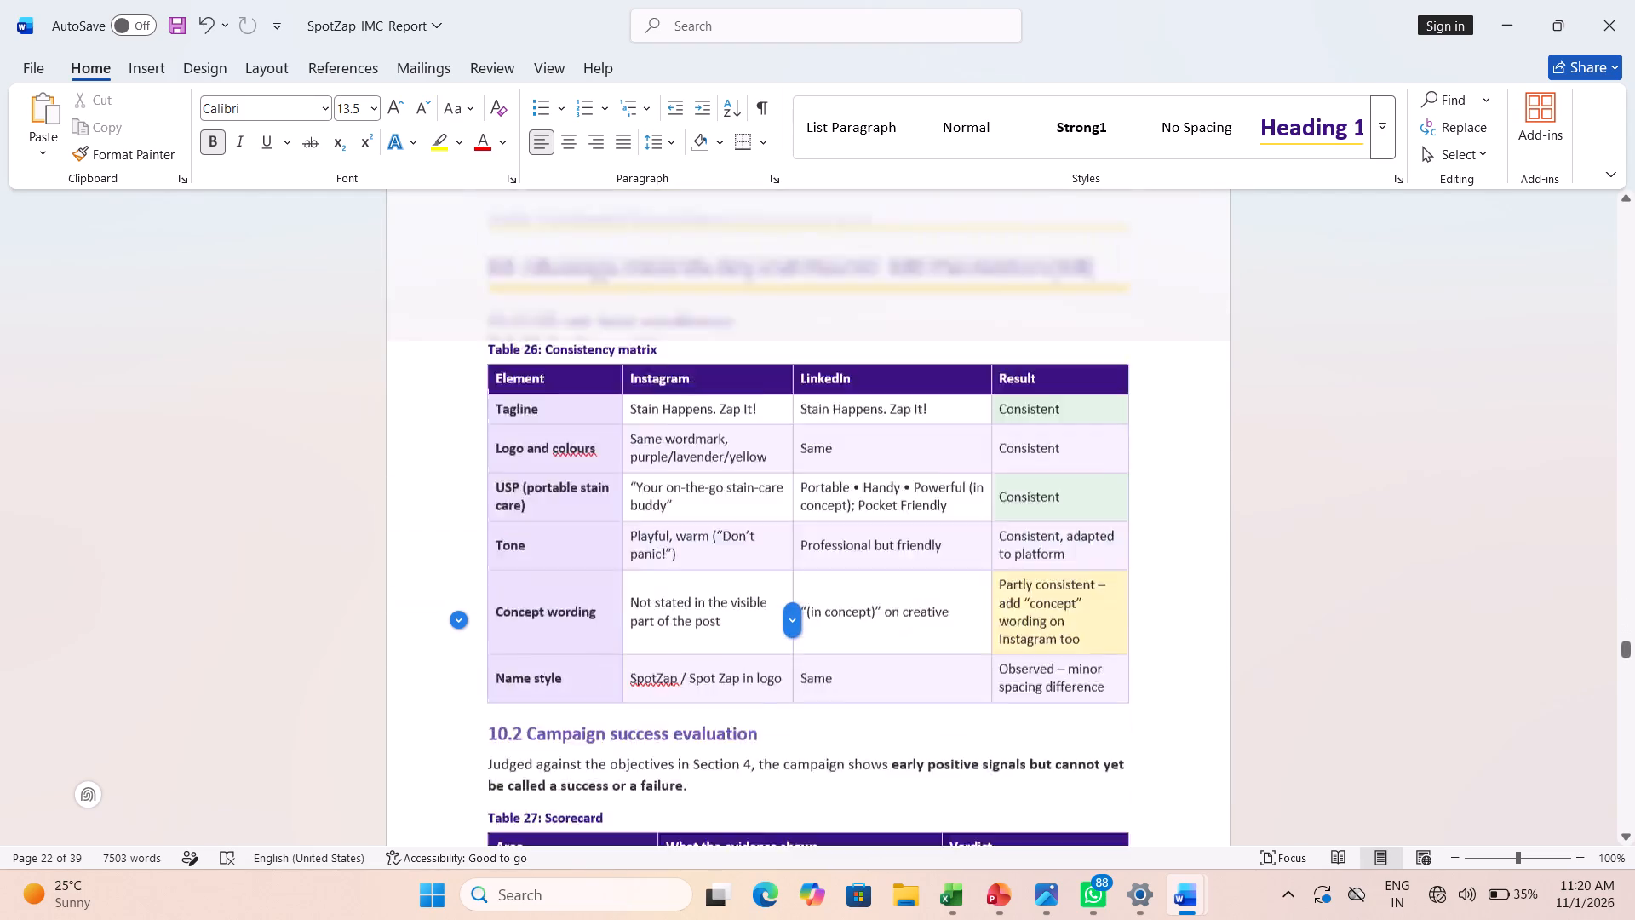
scroll(835, 670, "down", 15)
scroll(835, 670, "down", 8)
scroll(835, 670, "up", 3)
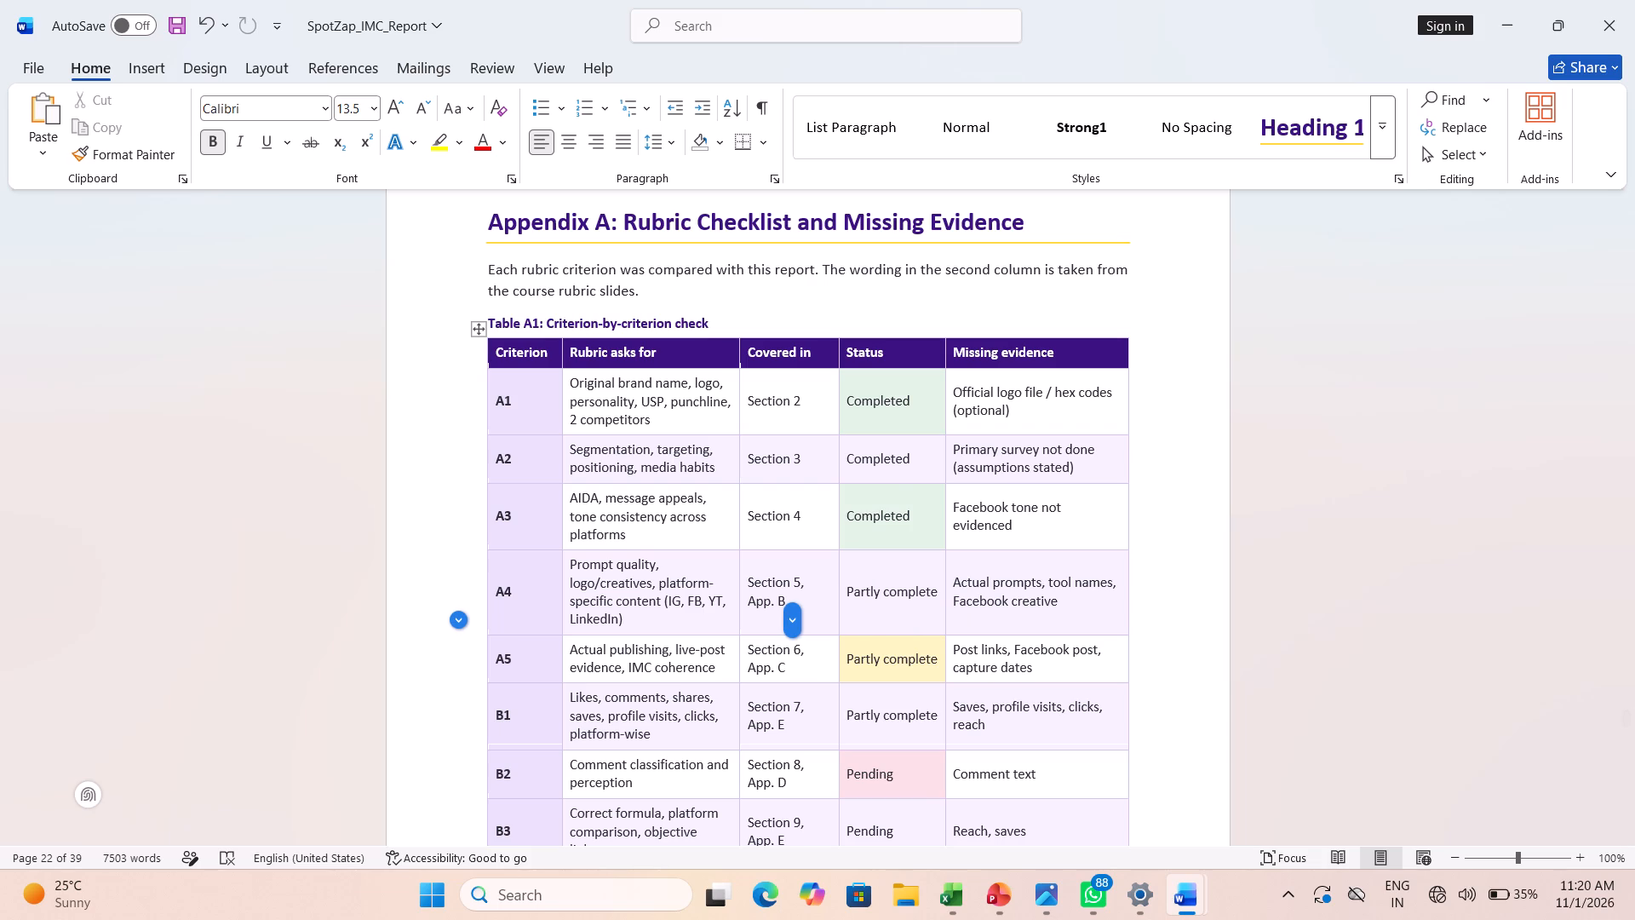
scroll(947, 537, "down", 2)
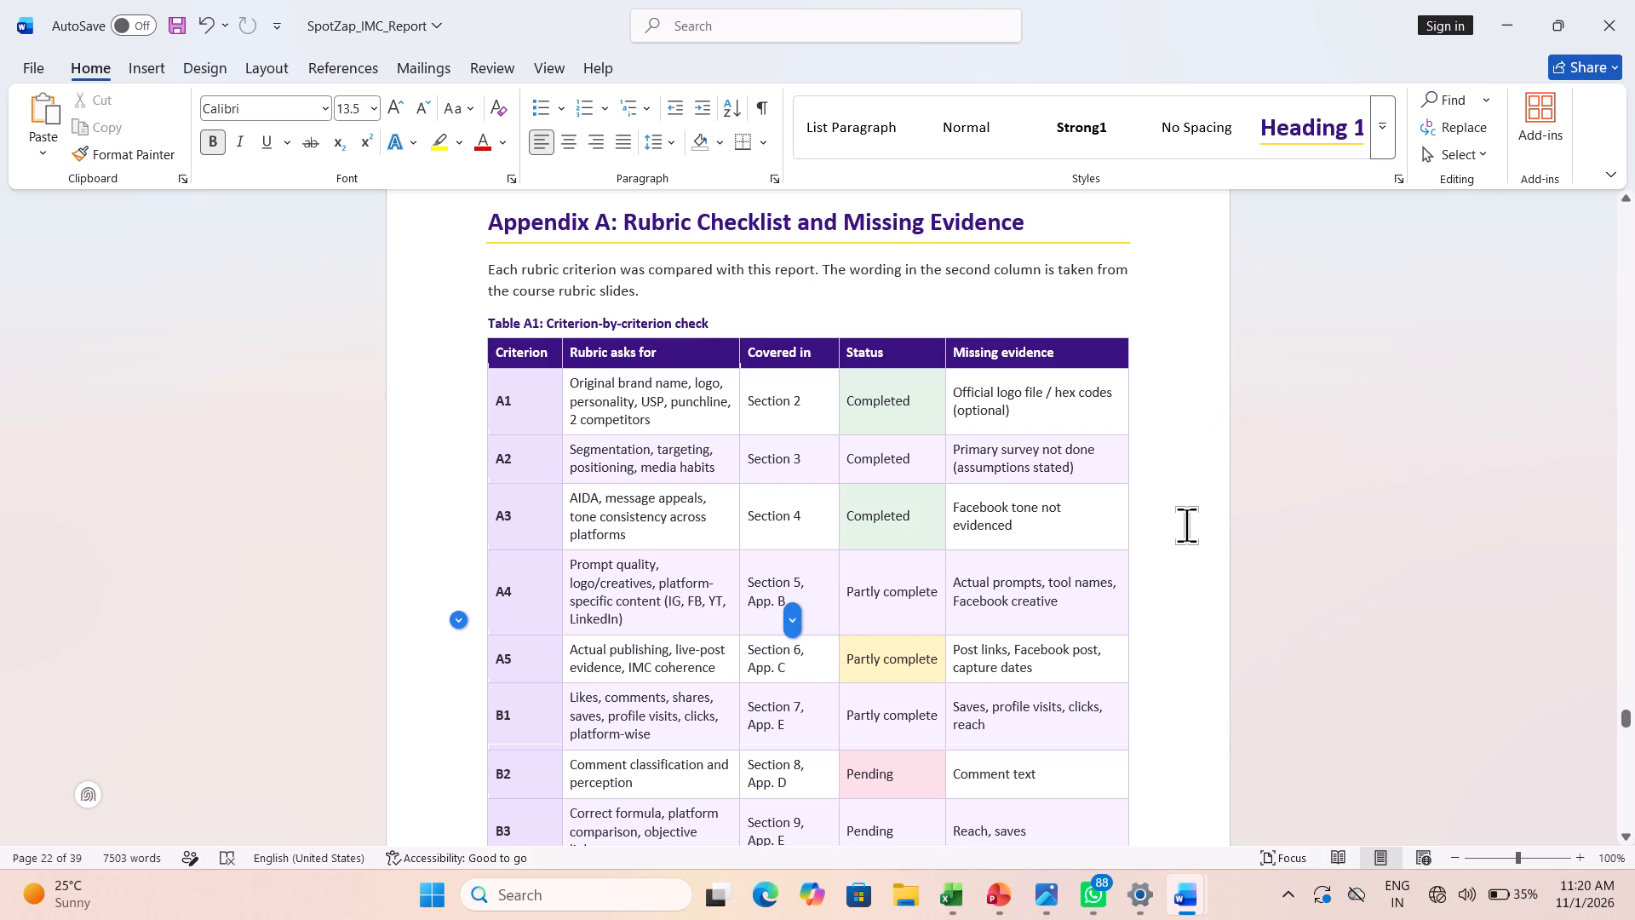
left_click(1186, 525)
scroll(1186, 525, "down", 14)
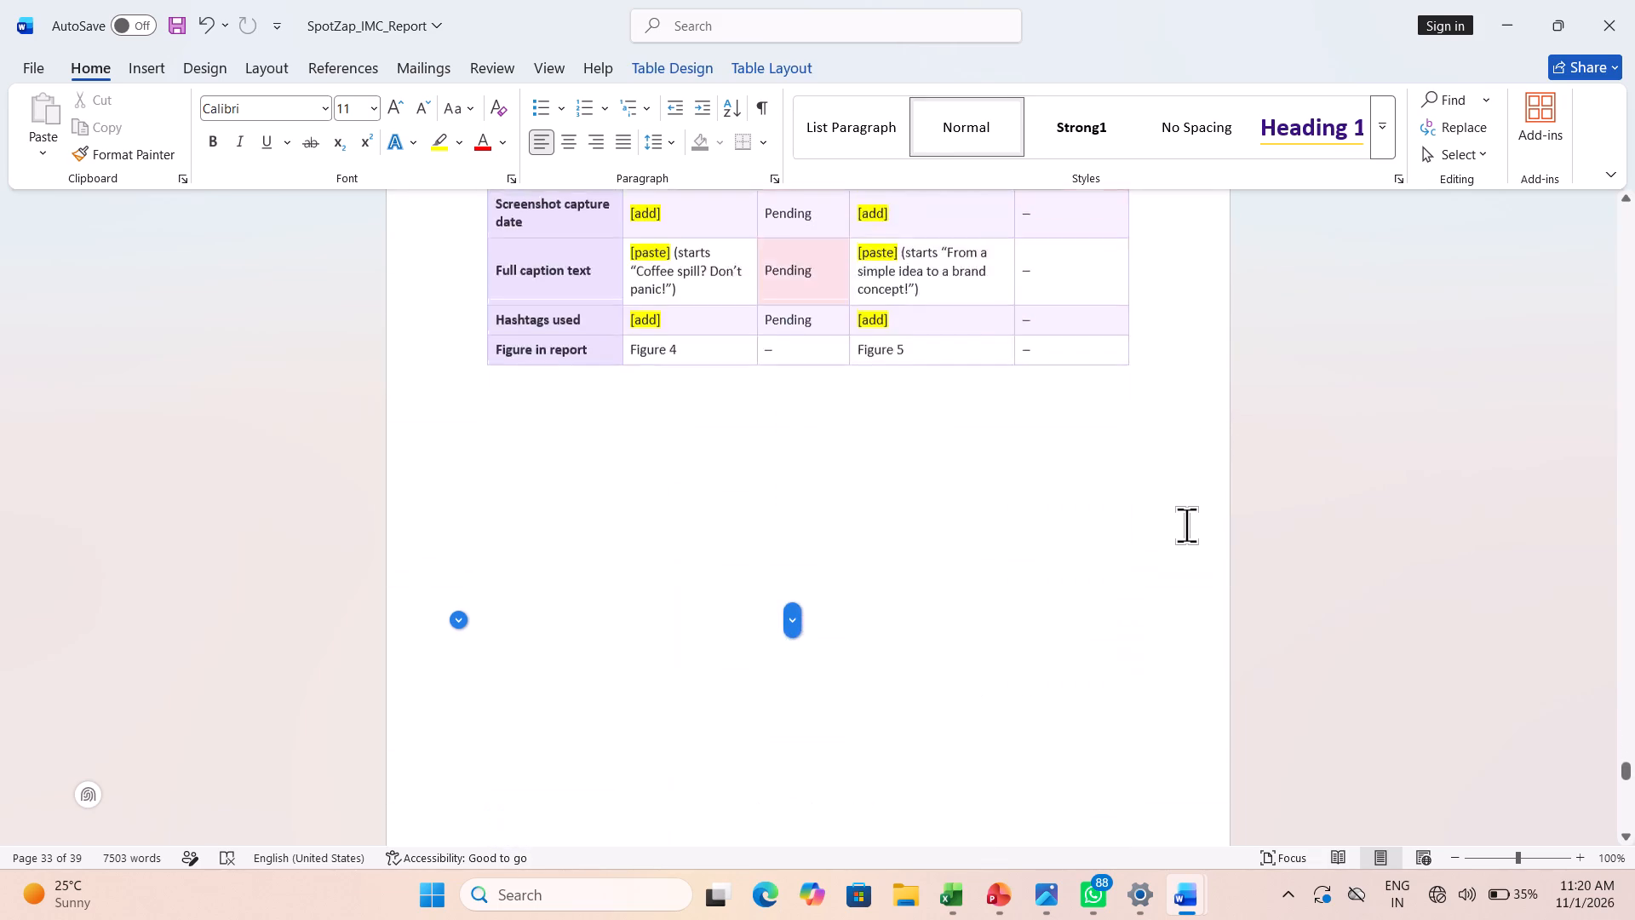
Review the report from the numbered terms on its closing pages back to section 2.7 Competitor analysis.
scroll(1186, 525, "down", 9)
scroll(1186, 525, "down", 12)
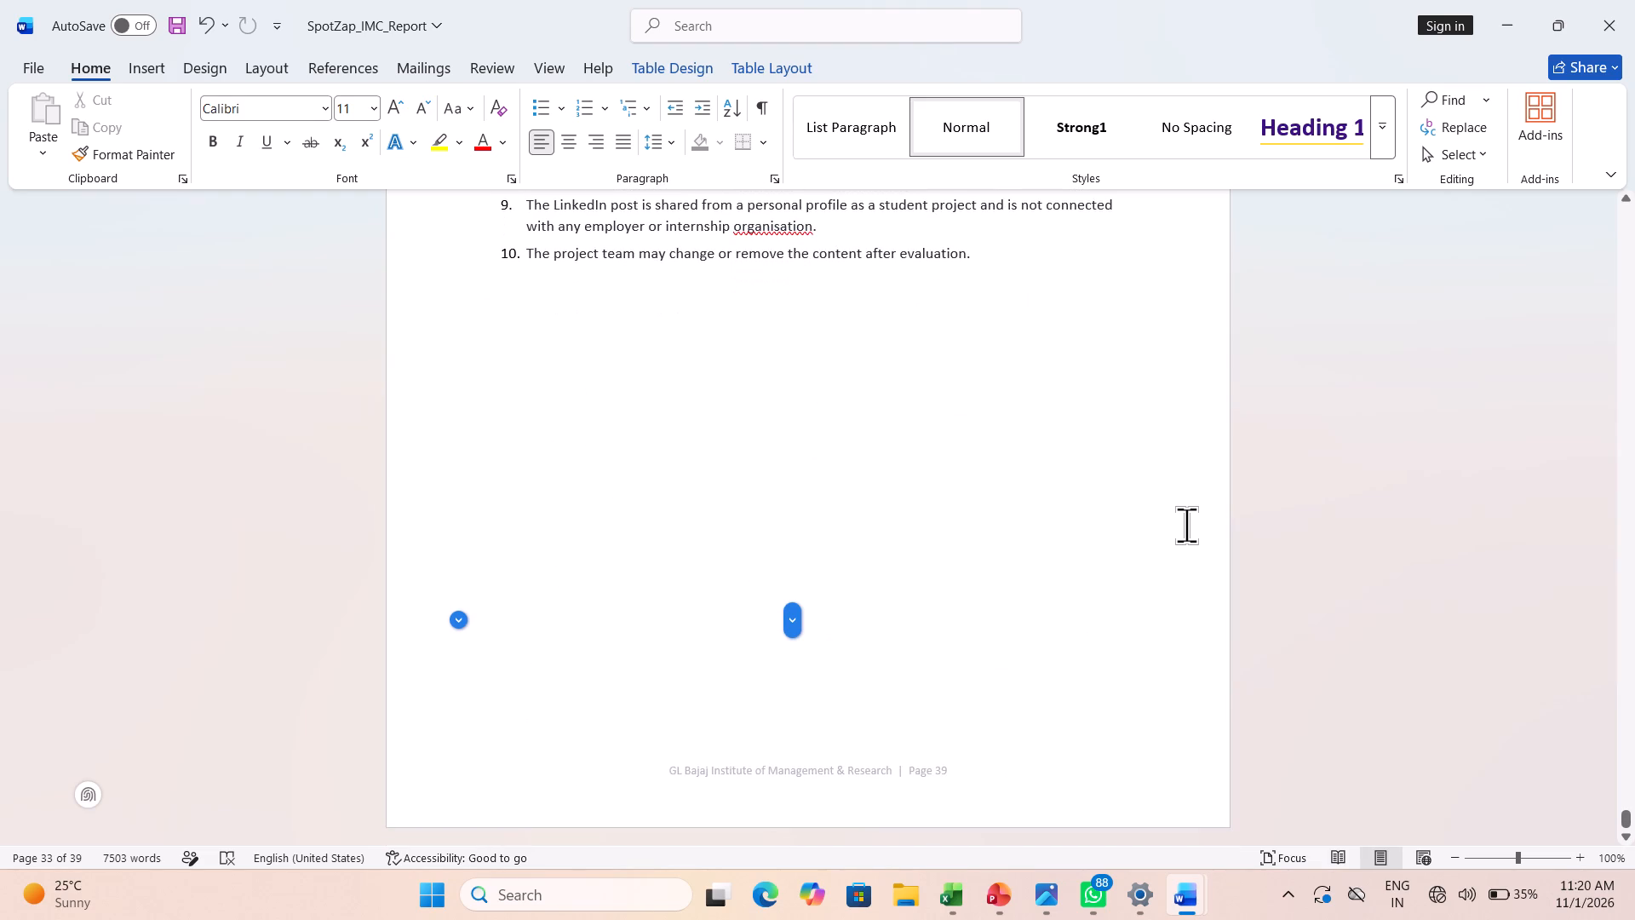
scroll(1186, 525, "up", 1)
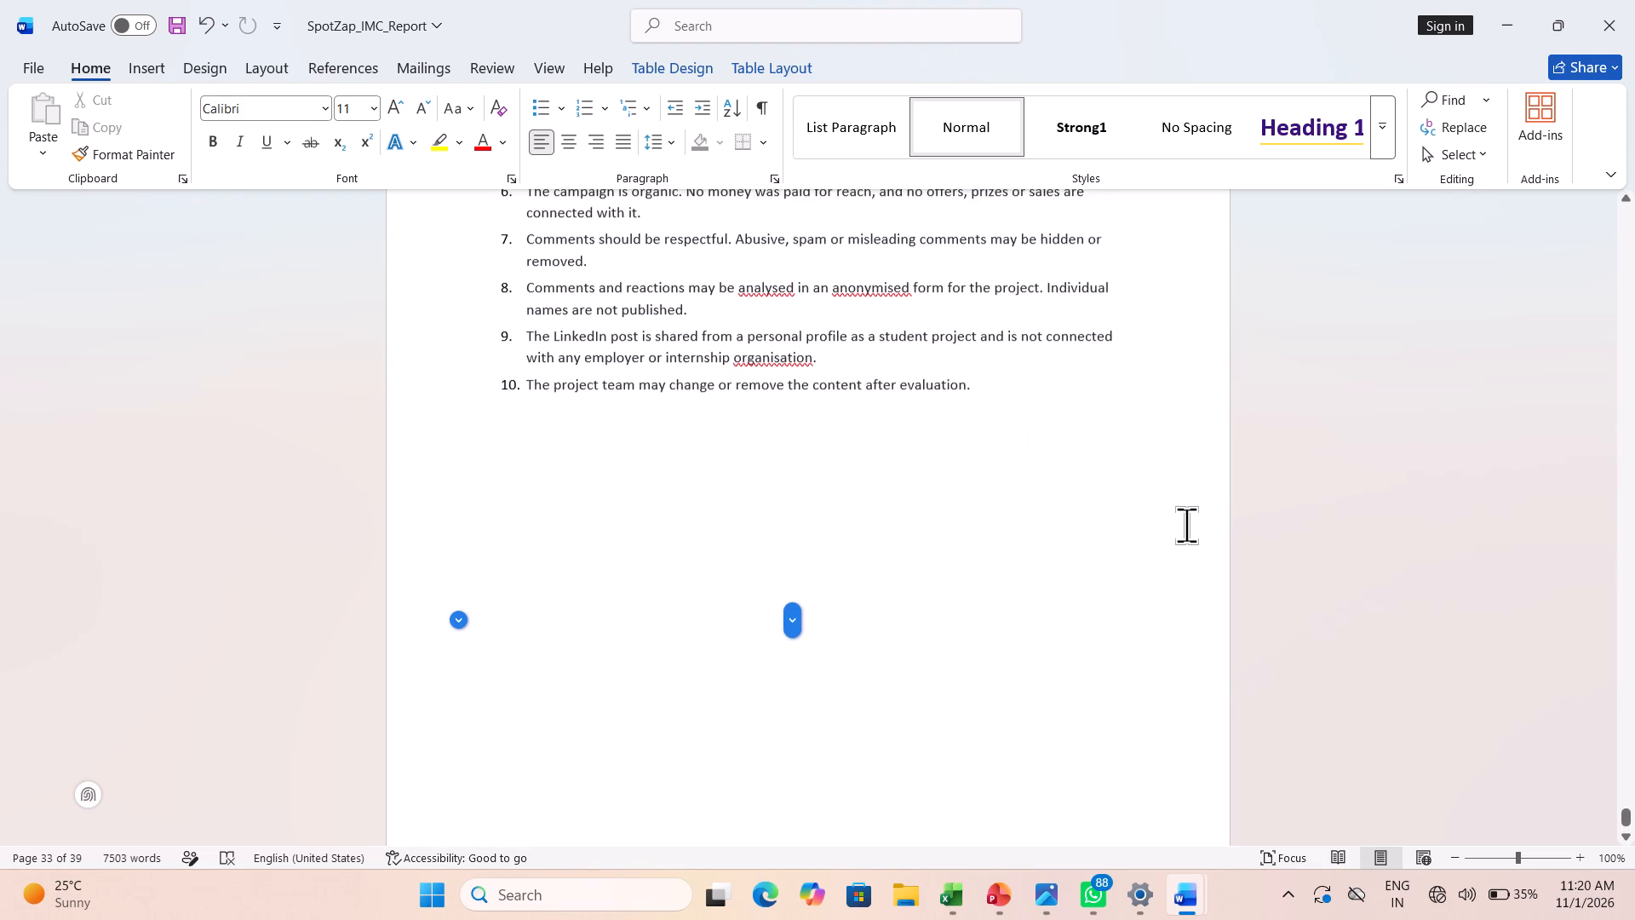
scroll(1186, 525, "up", 1)
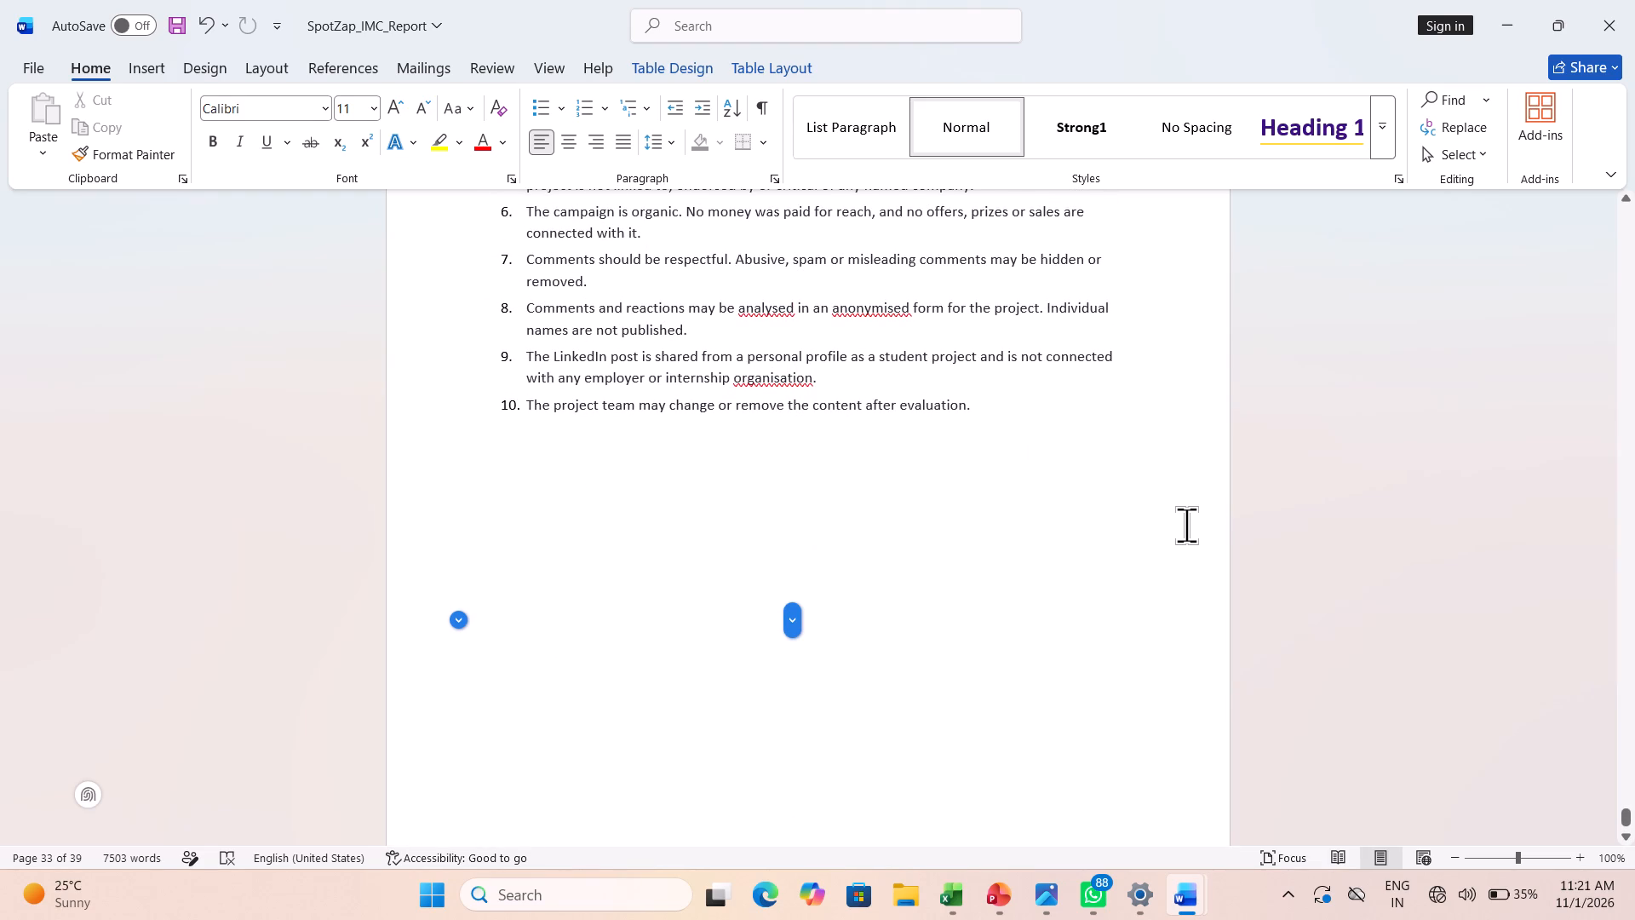
scroll(1186, 525, "down", 15)
scroll(1186, 525, "down", 6)
scroll(1186, 525, "up", 6)
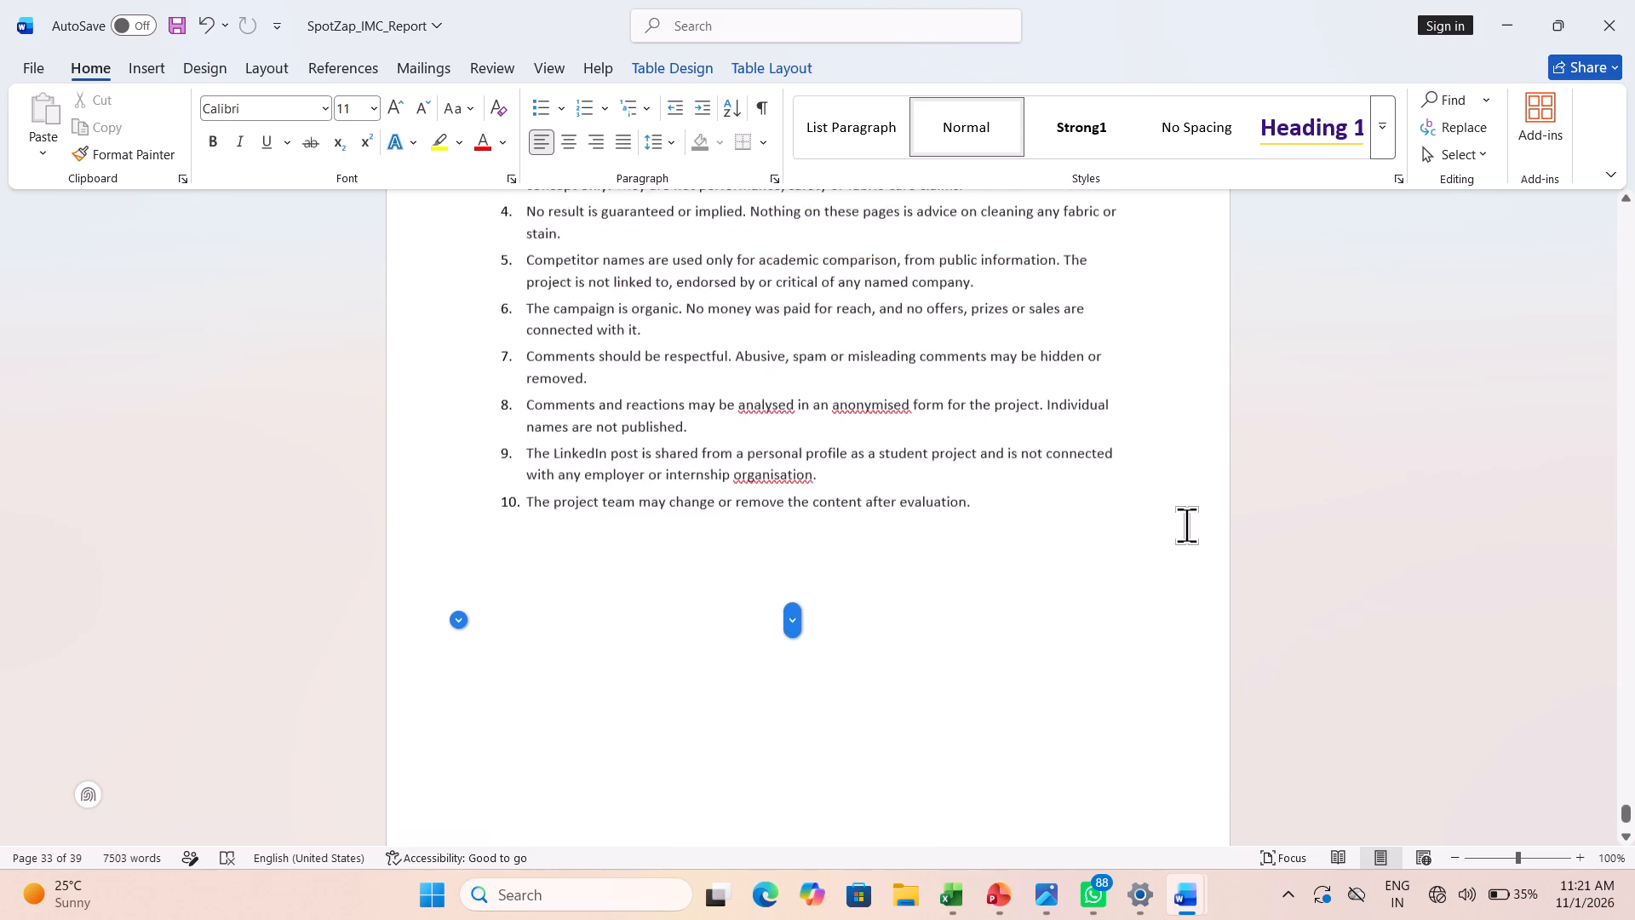
scroll(1186, 525, "up", 11)
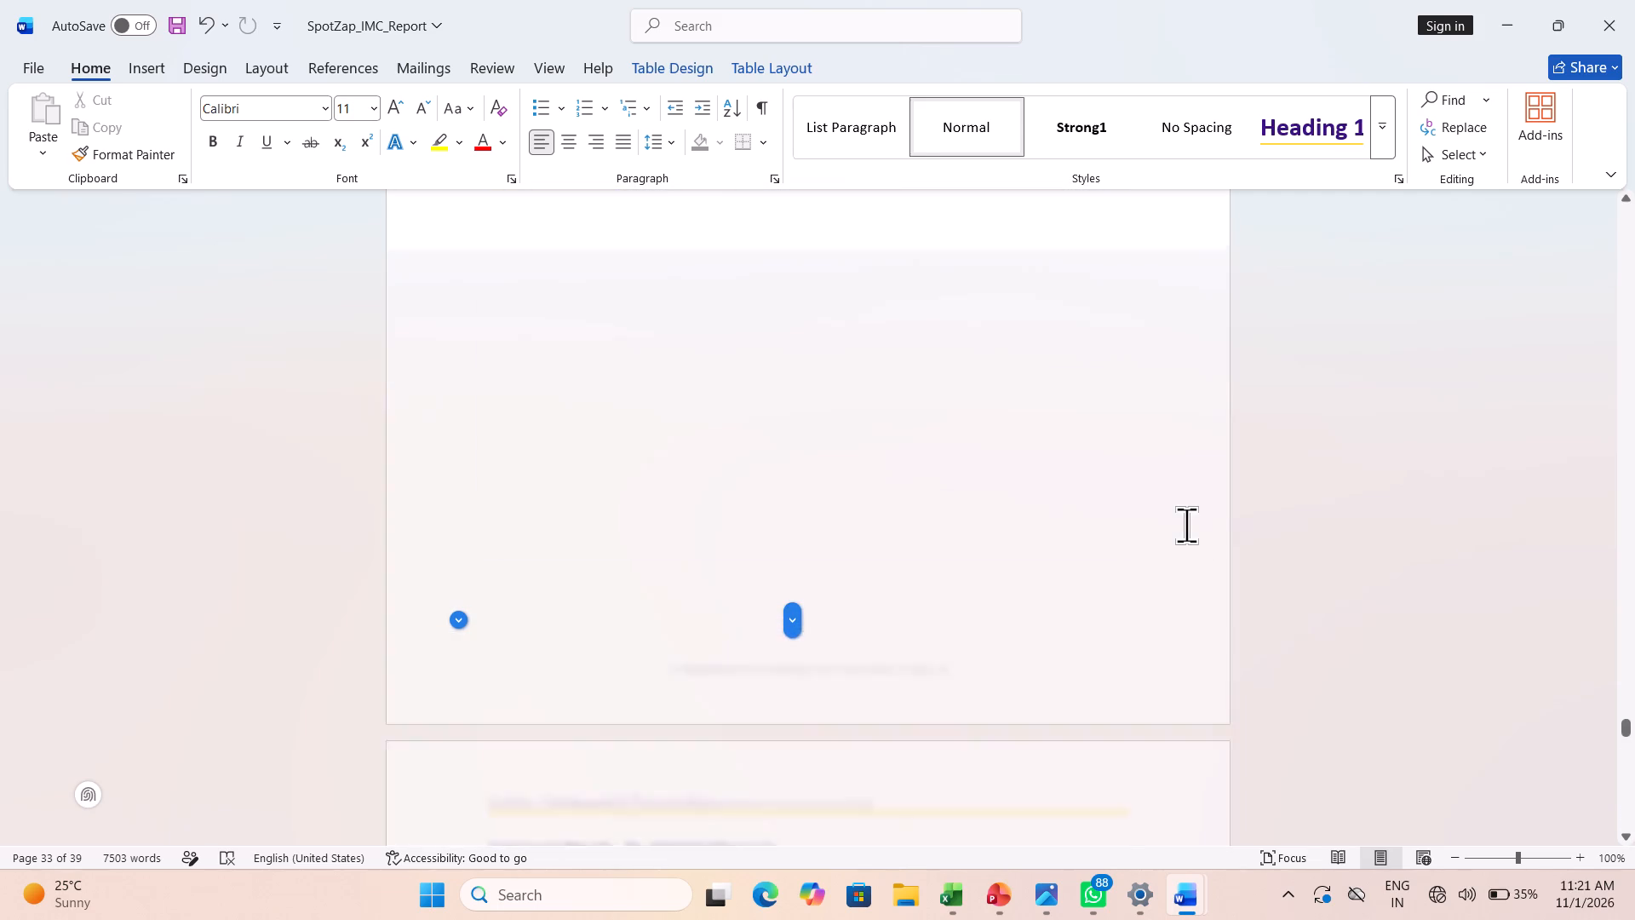
scroll(1186, 525, "up", 20)
scroll(1186, 525, "up", 20)
scroll(1186, 525, "up", 20)
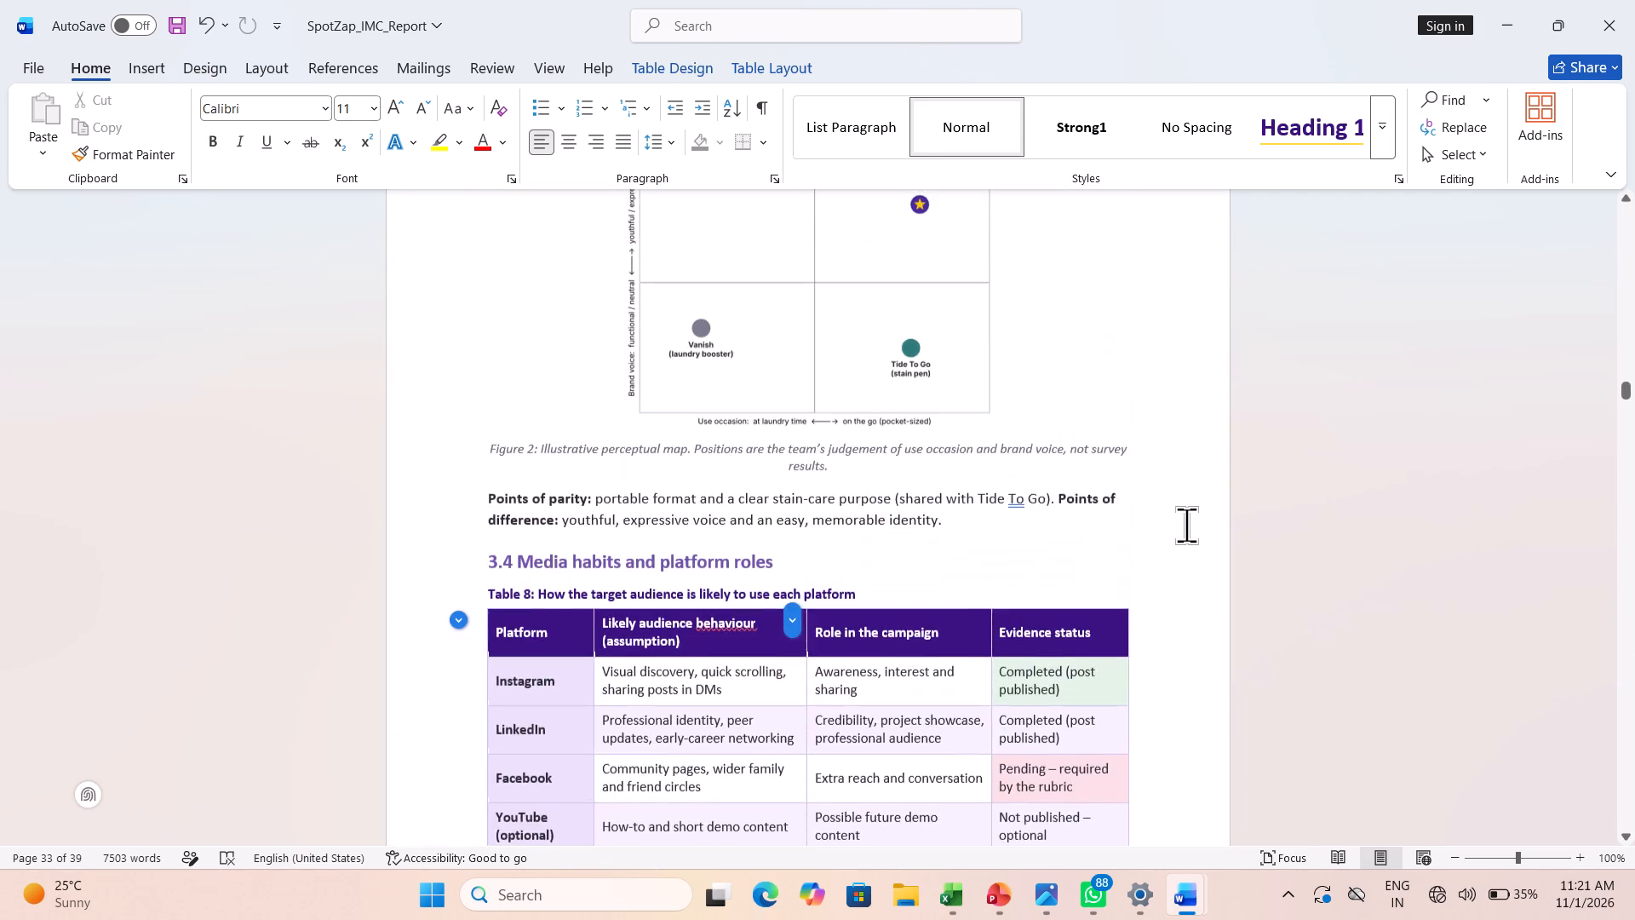
scroll(1186, 525, "up", 6)
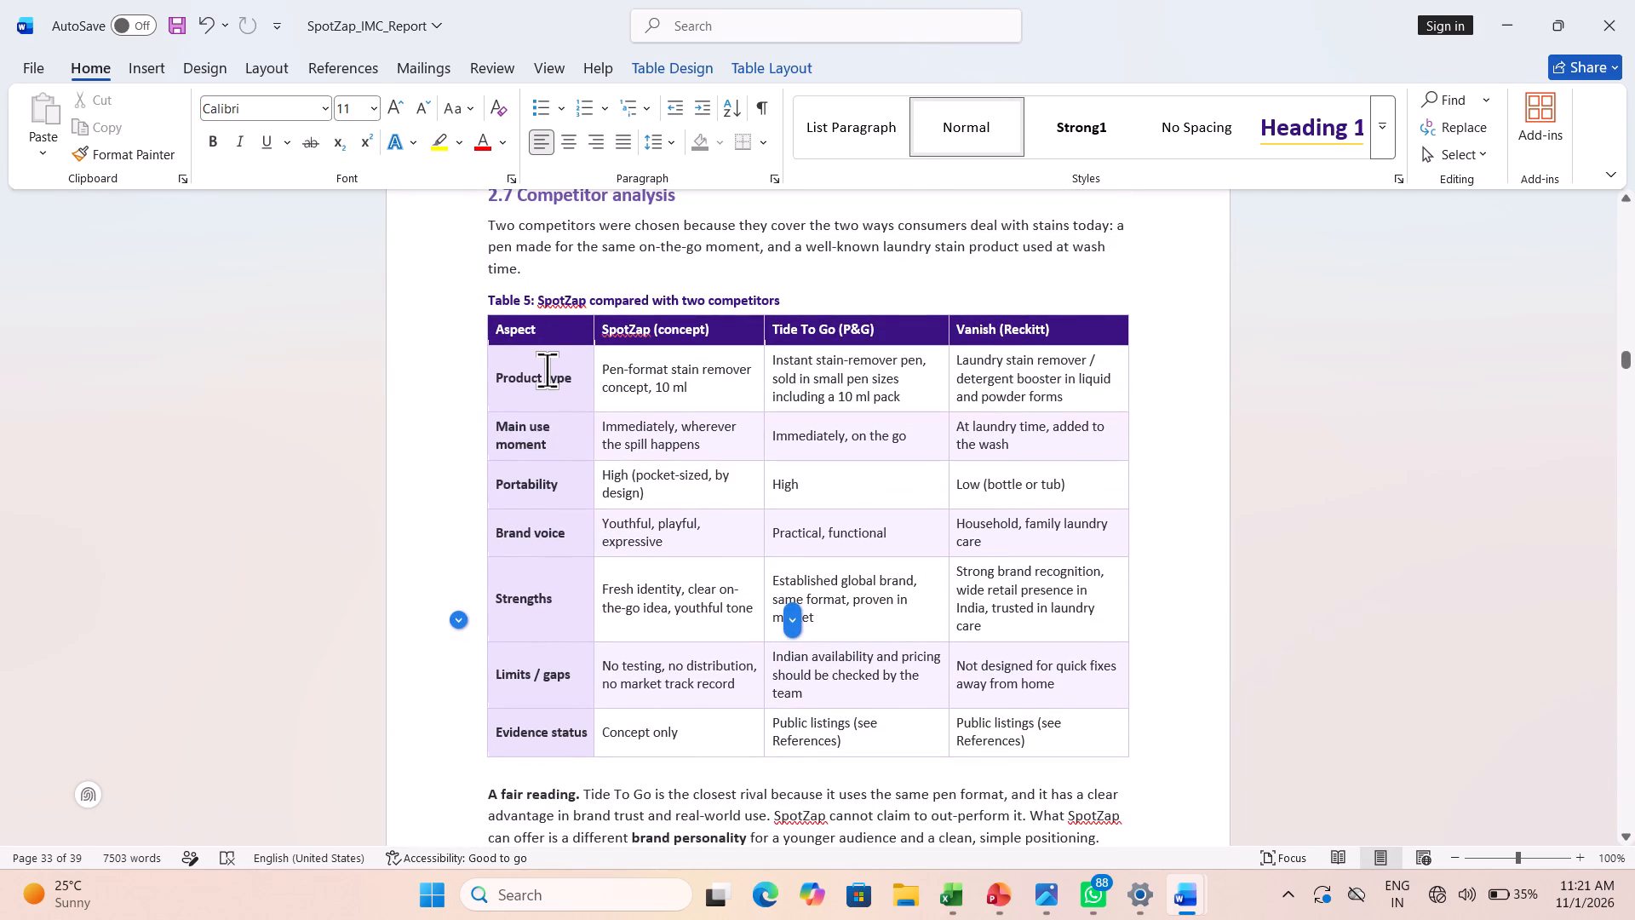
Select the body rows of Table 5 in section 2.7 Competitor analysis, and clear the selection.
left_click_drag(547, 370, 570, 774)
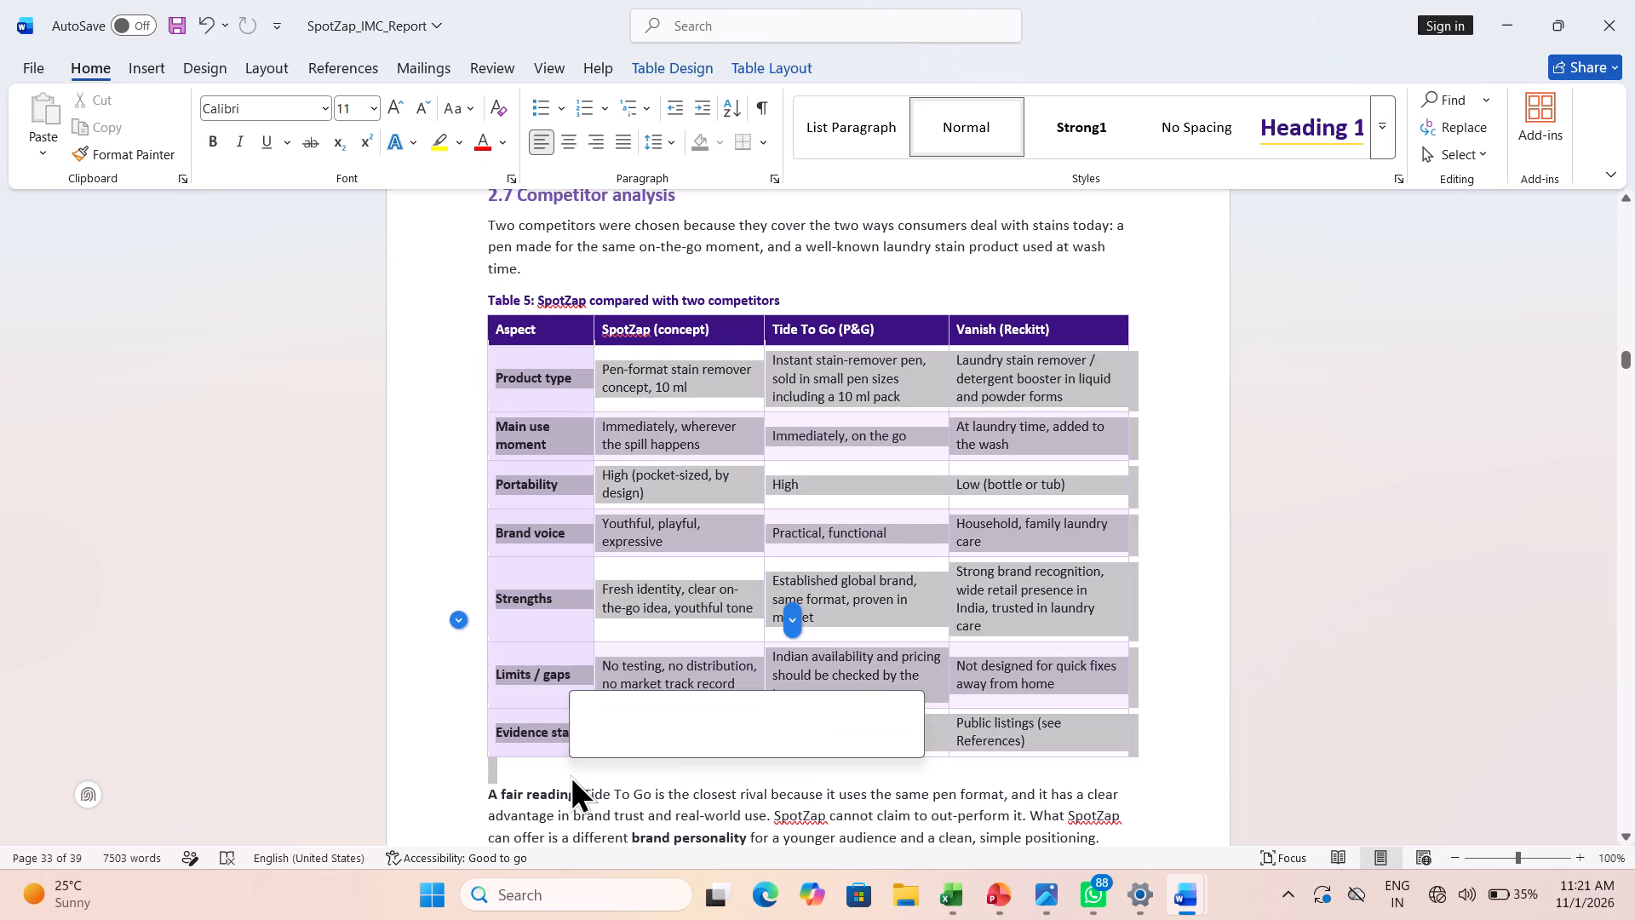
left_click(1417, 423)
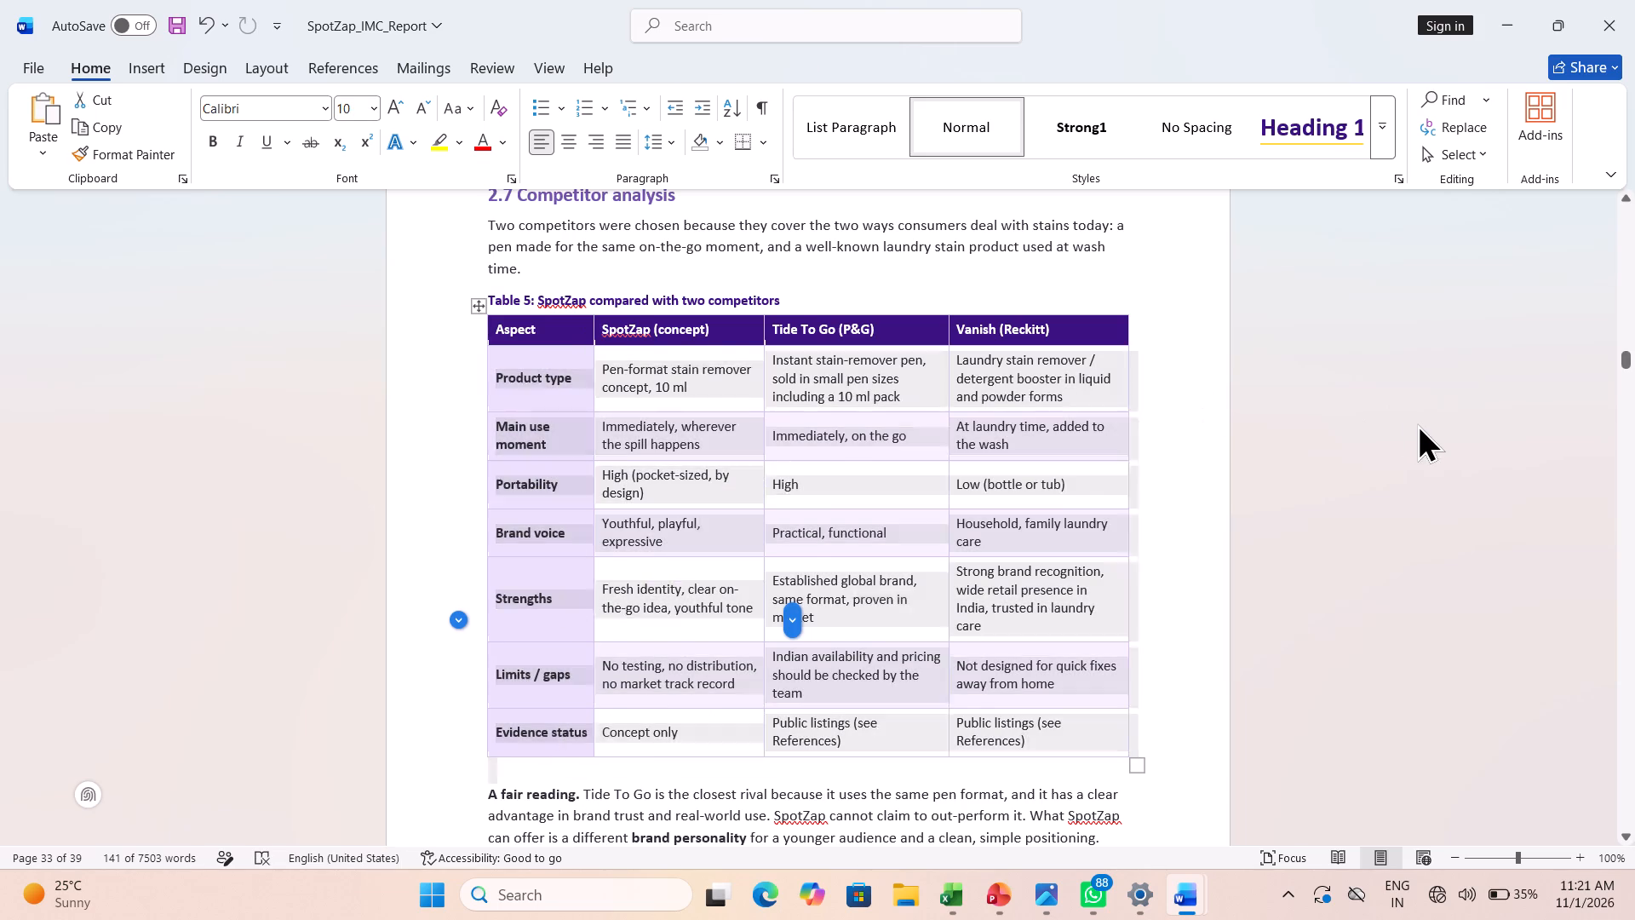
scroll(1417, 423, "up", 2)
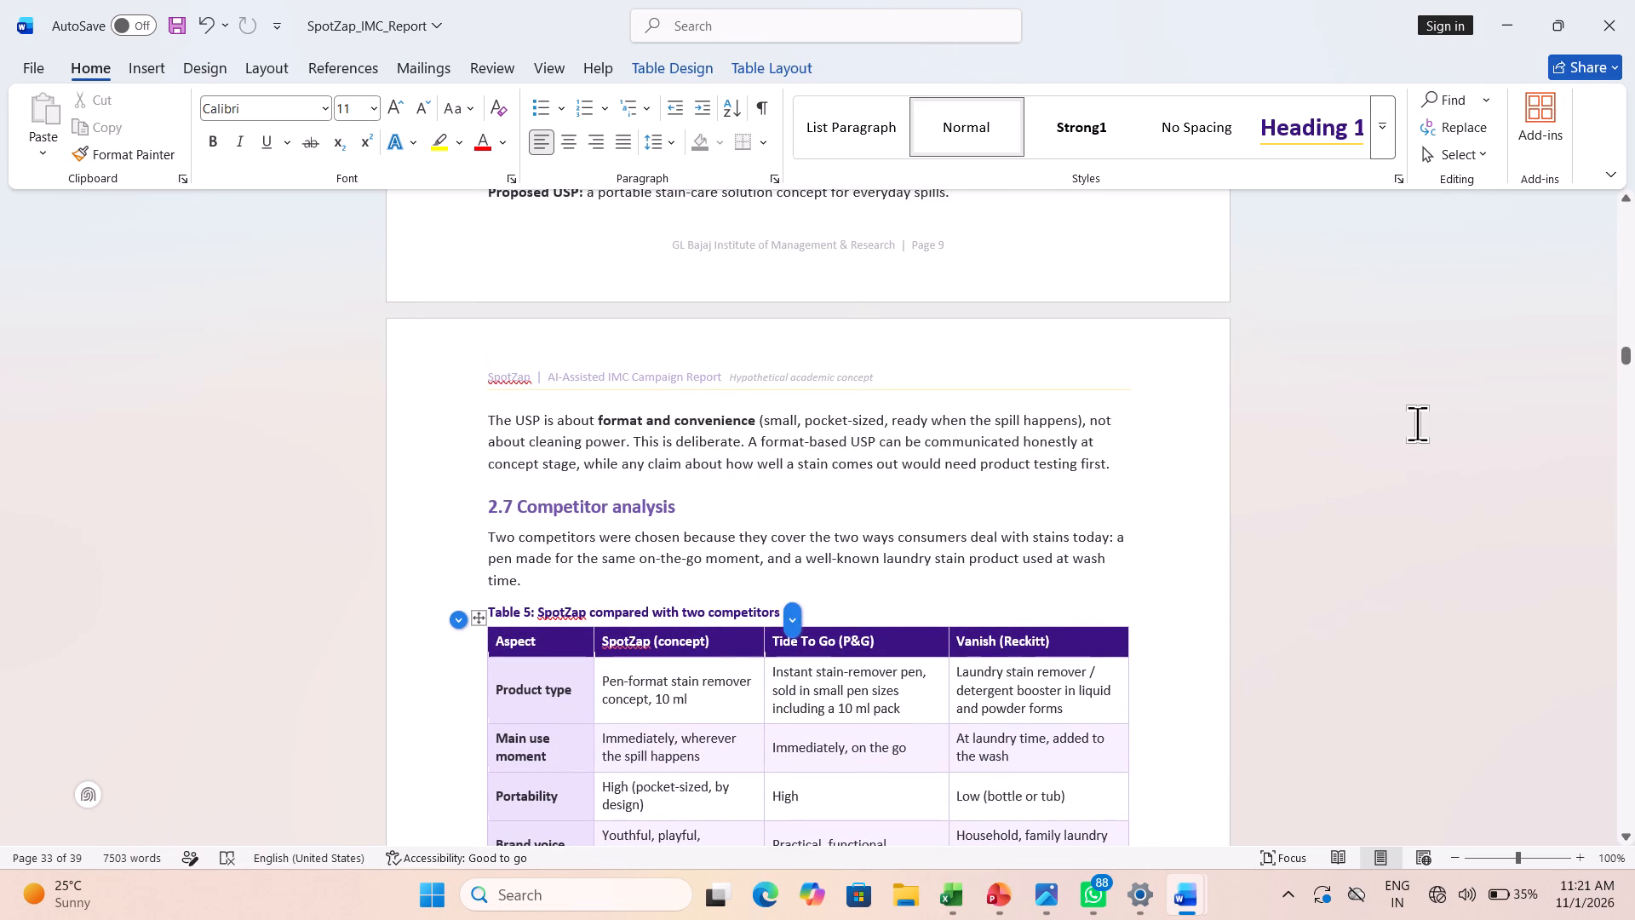
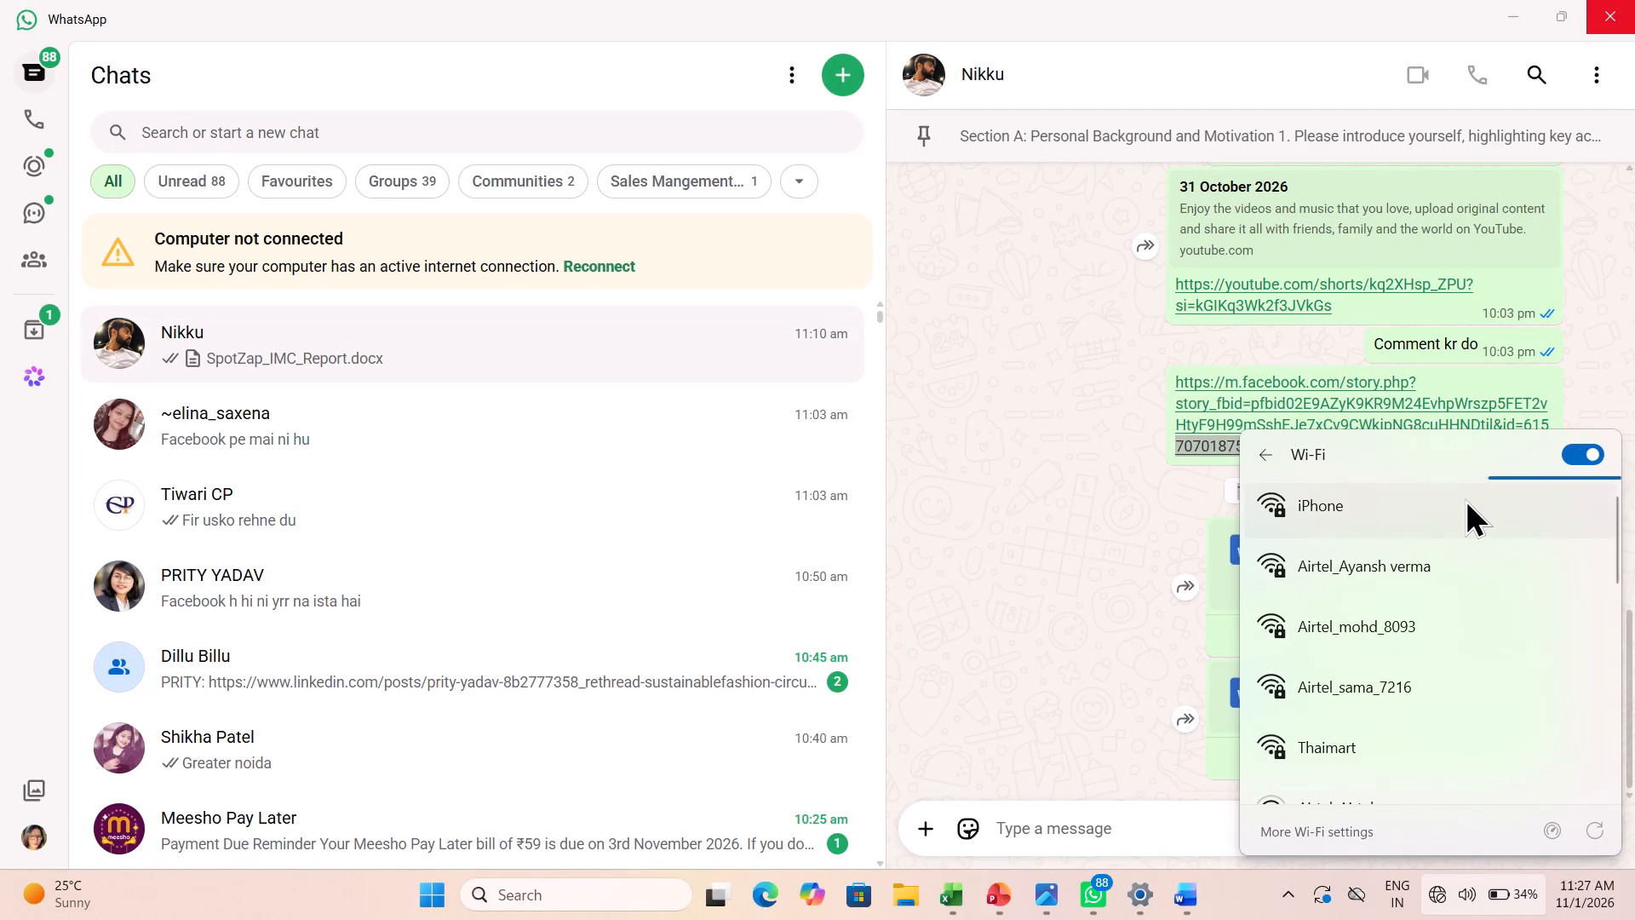
Connect the computer to the secured Wi-Fi network named "iPhone".
left_click(1465, 498)
left_click(1495, 603)
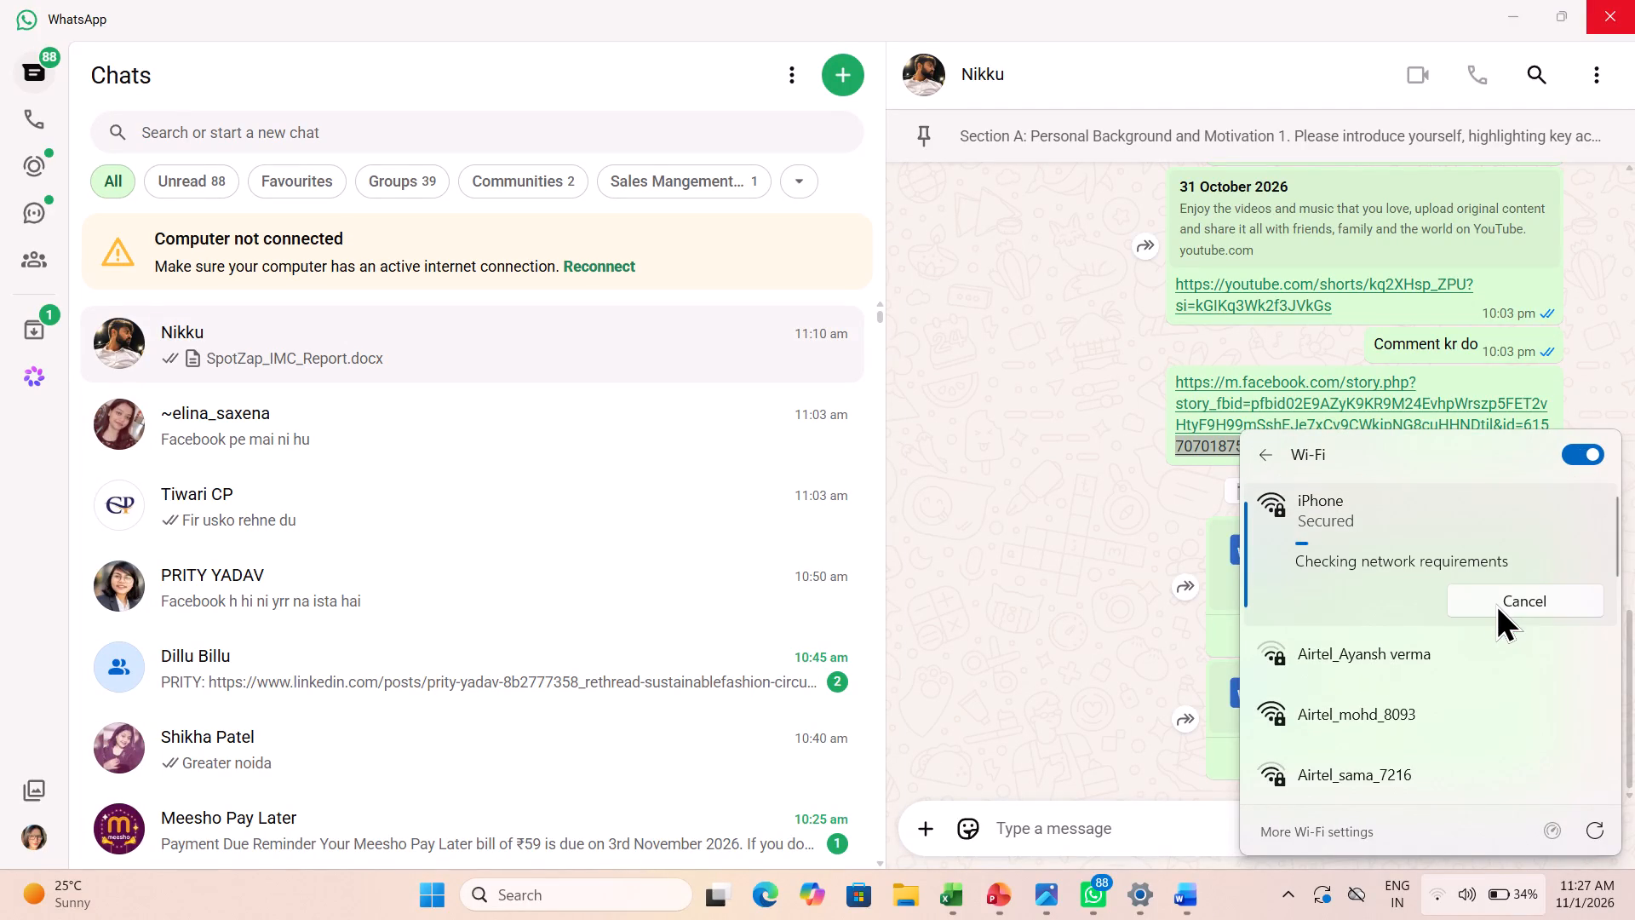
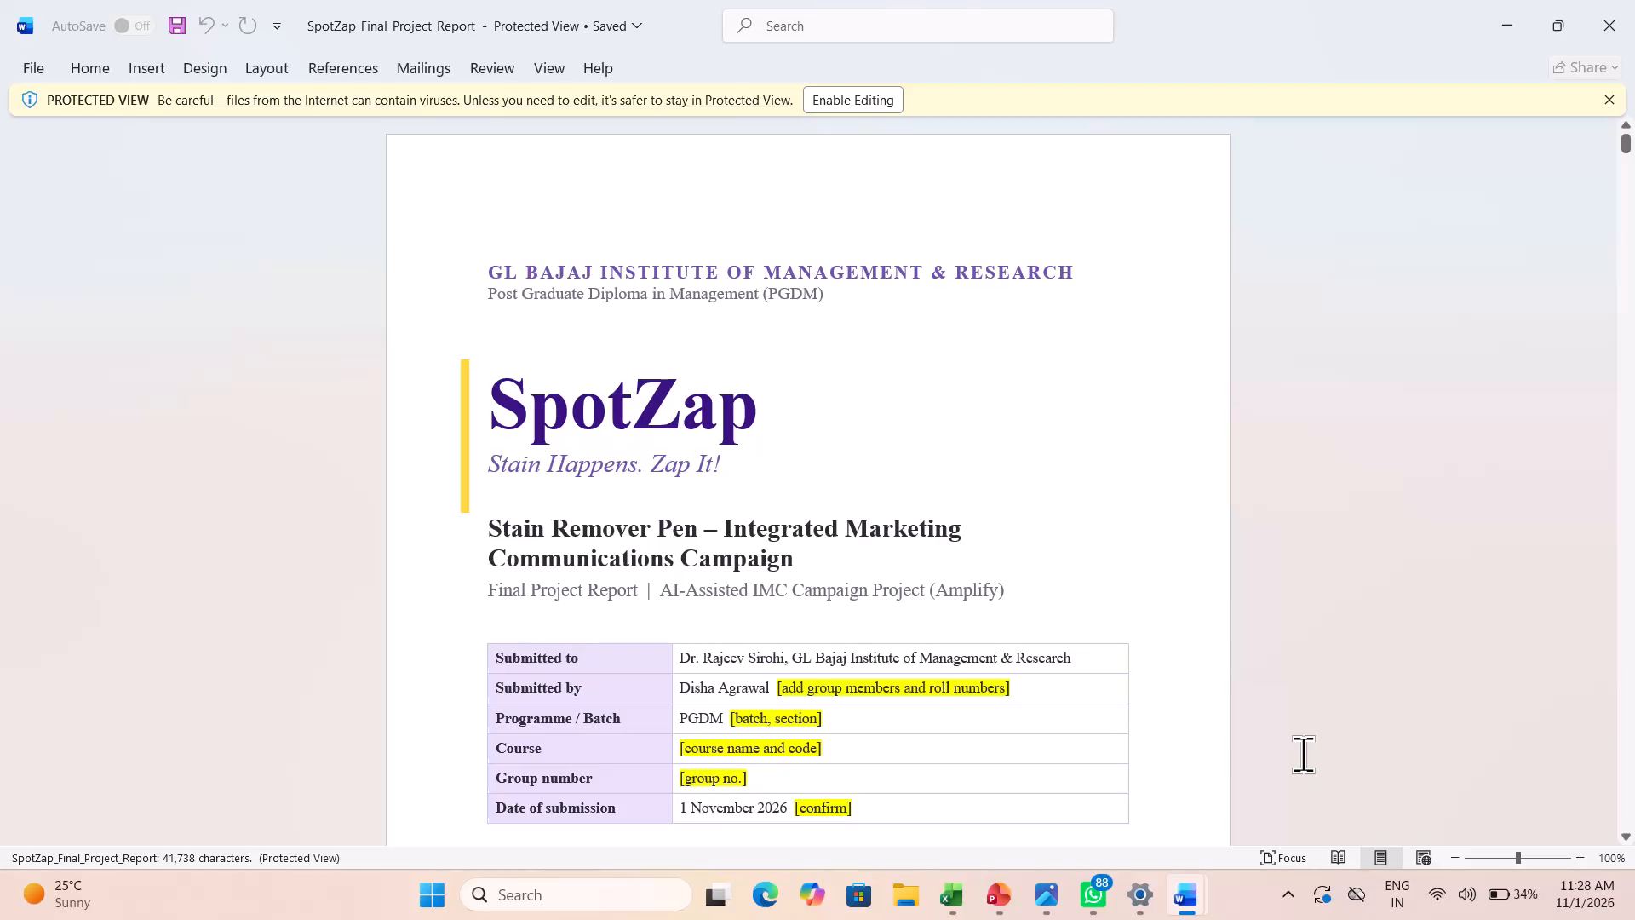
Take the SpotZap_Final_Project_Report document out of Protected View to allow editing.
left_click_drag(1303, 754, 1177, 499)
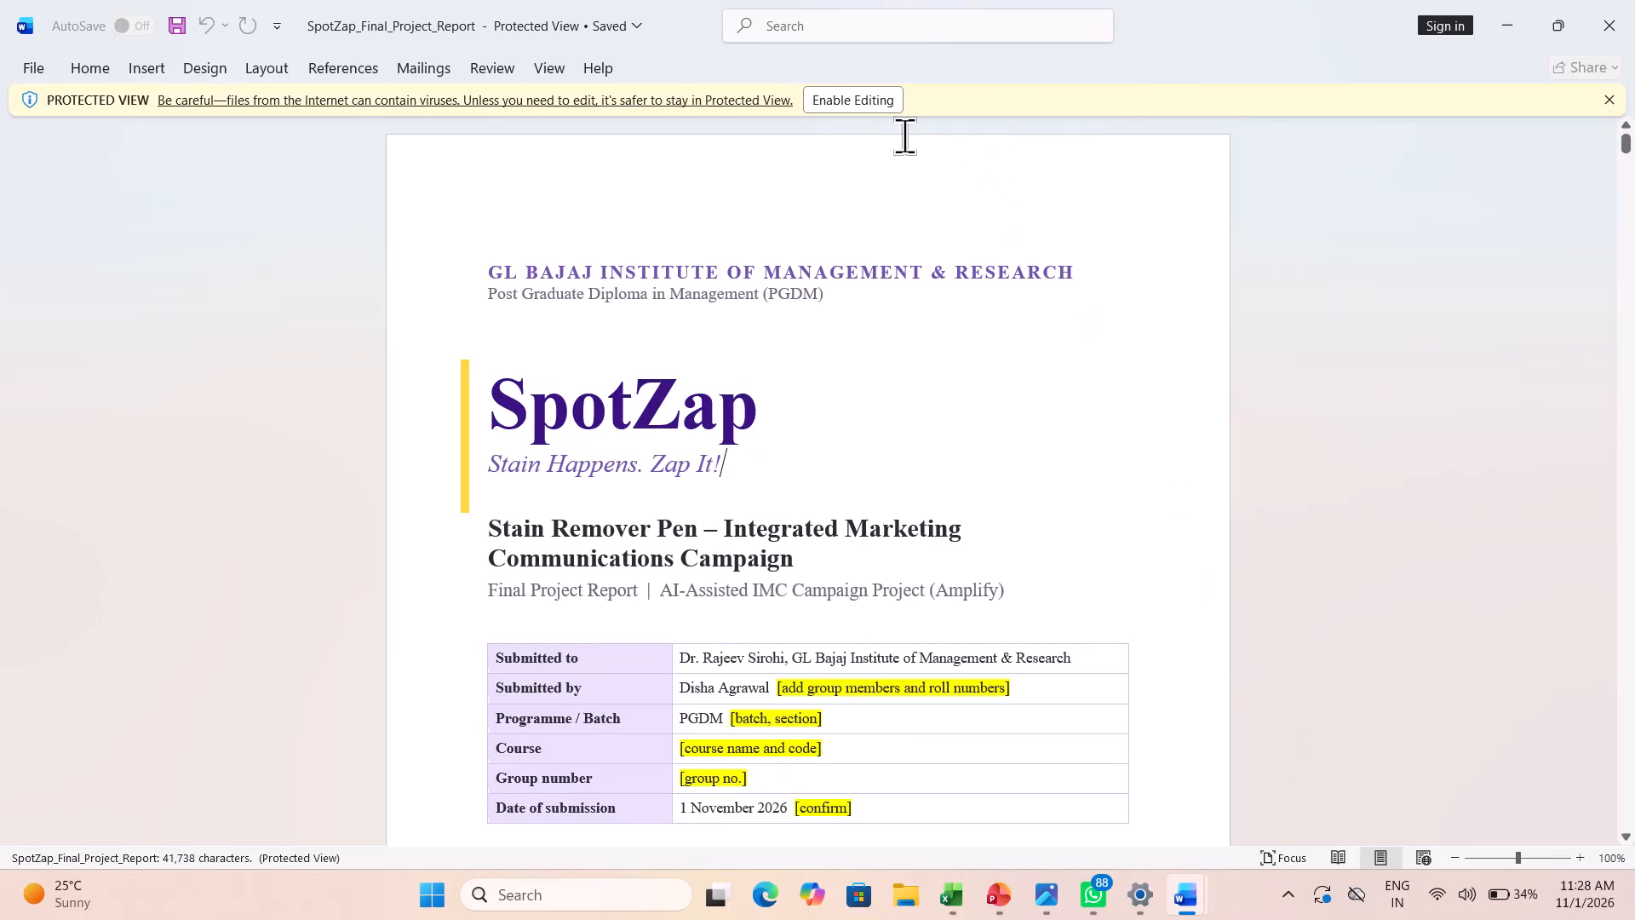
left_click(850, 91)
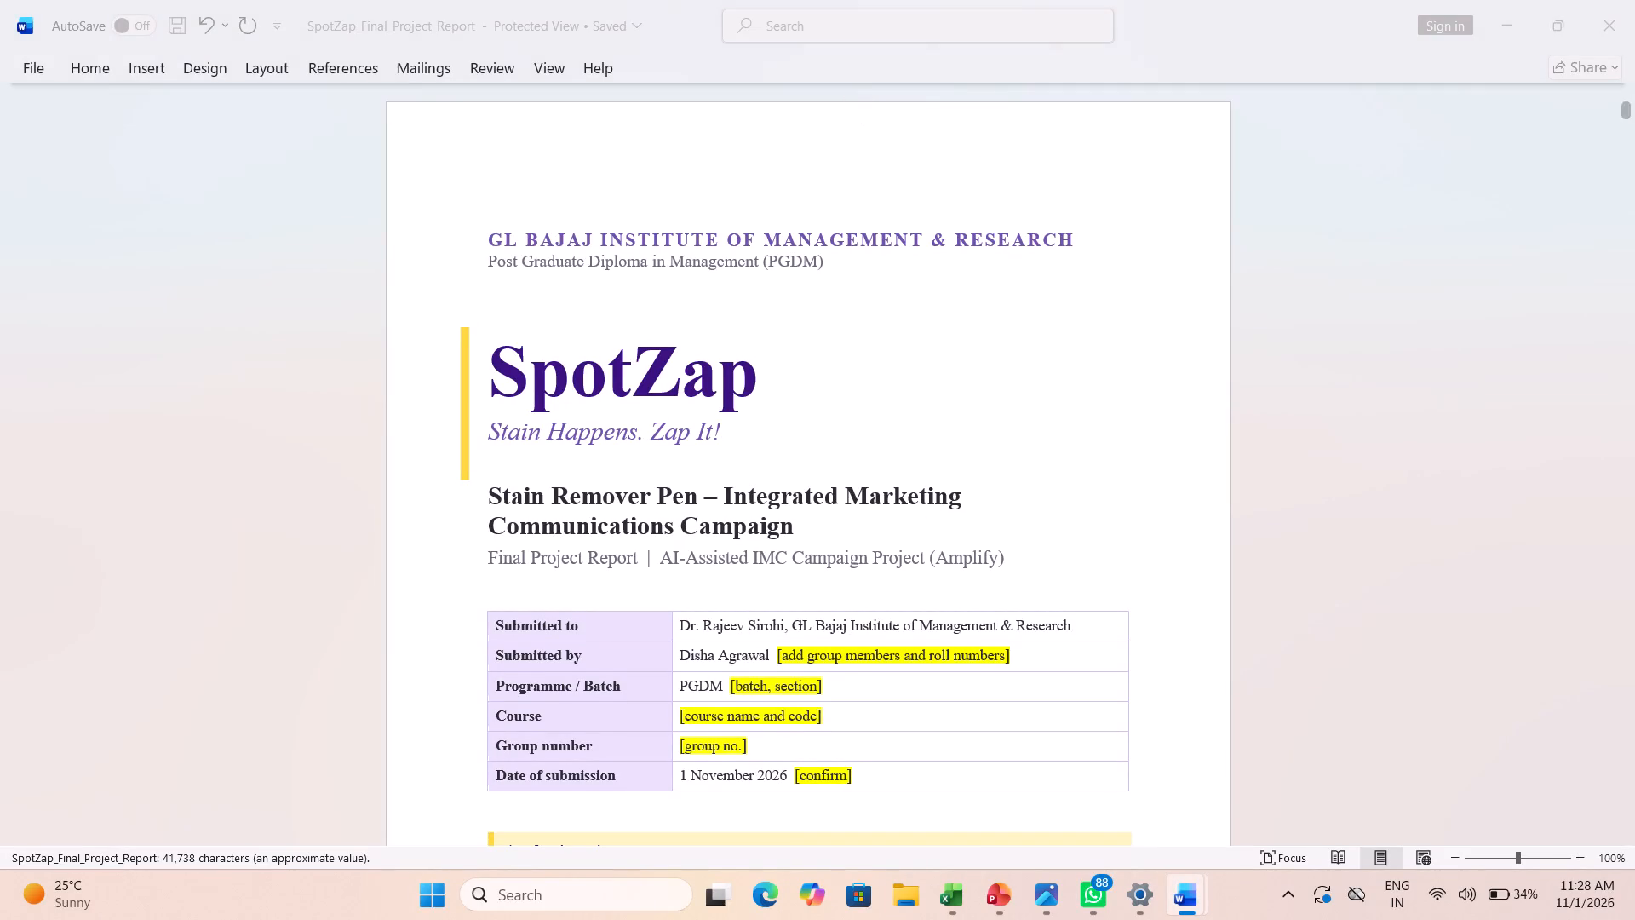
Delete the highlighted "[course name and code]" placeholder from the Course row of the cover page table.
scroll(919, 596, "down", 1)
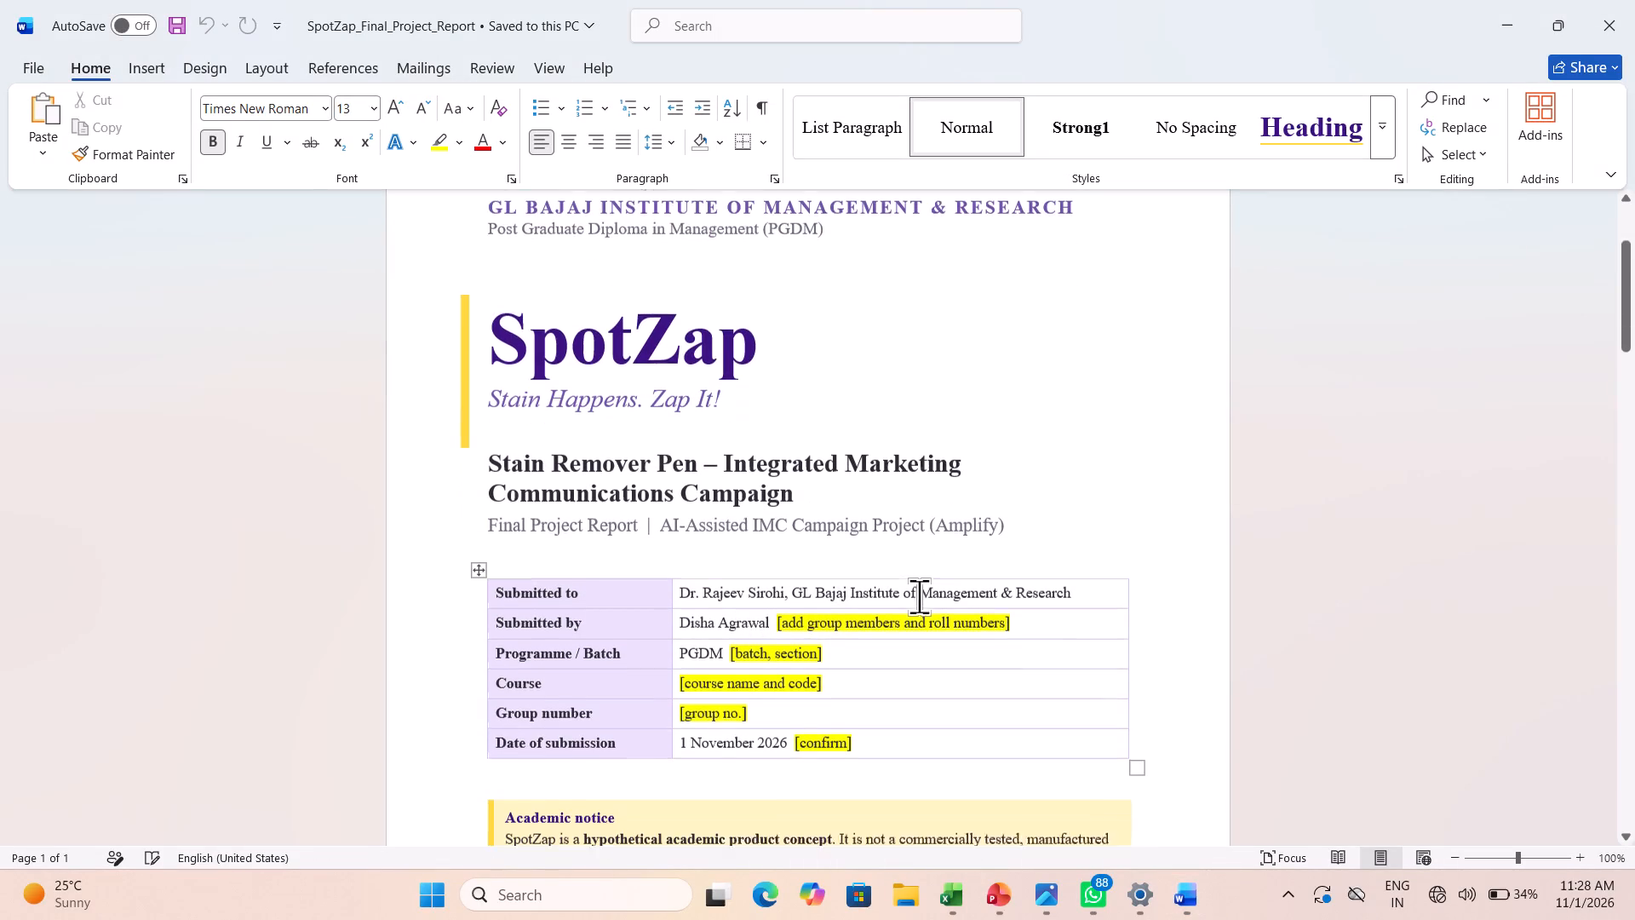
scroll(919, 596, "down", 1)
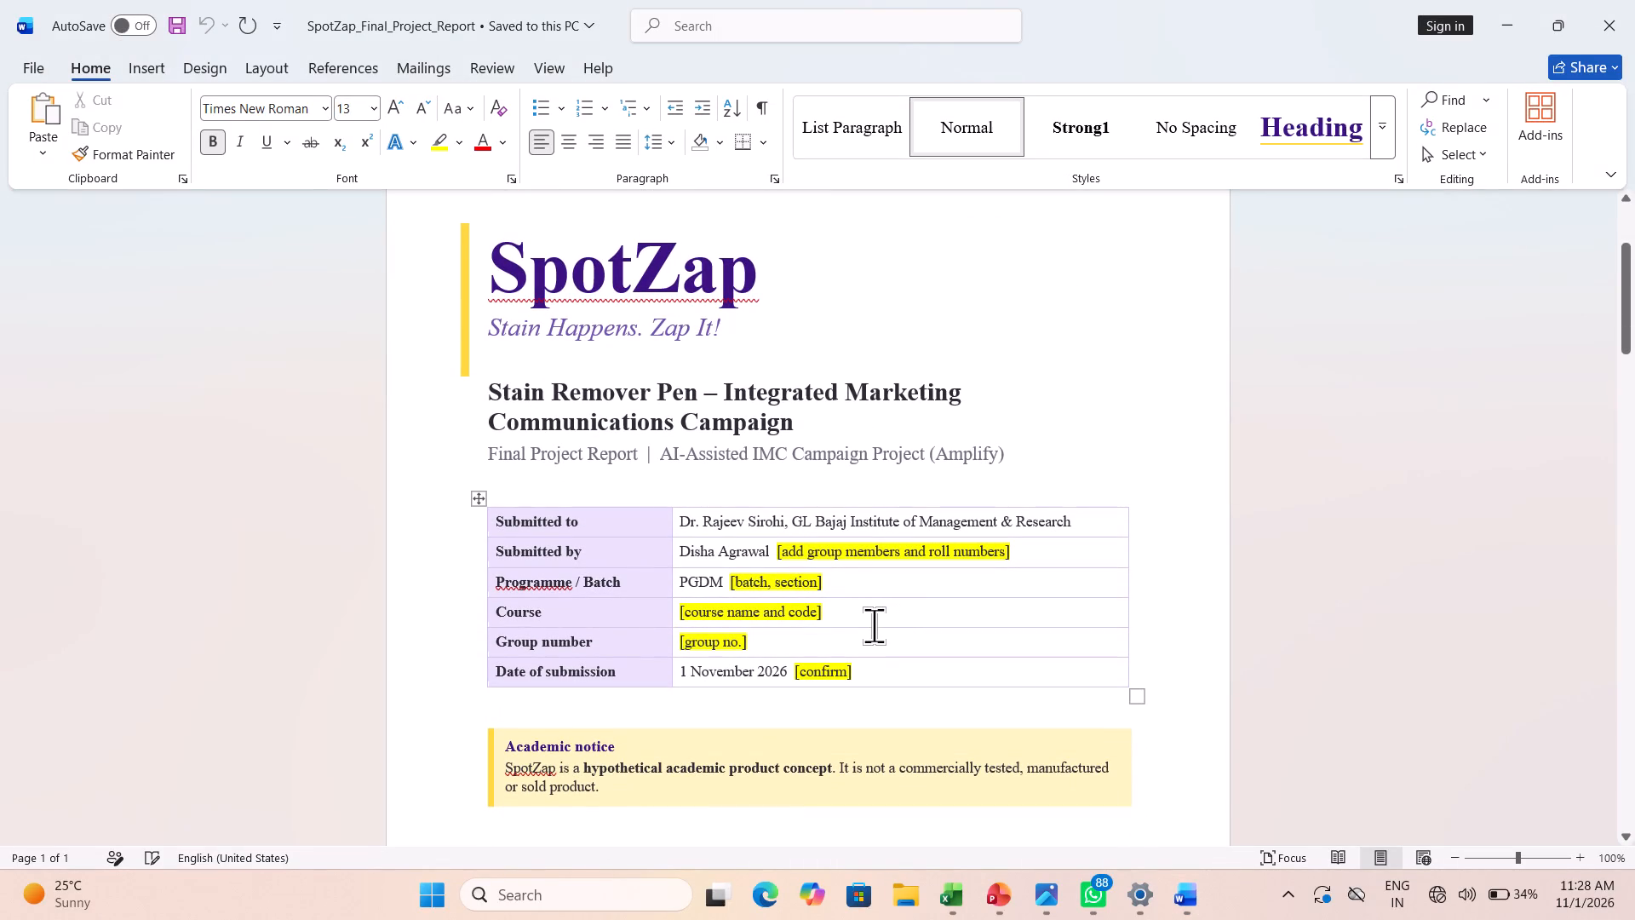
left_click_drag(874, 625, 686, 613)
key("BackSpace")
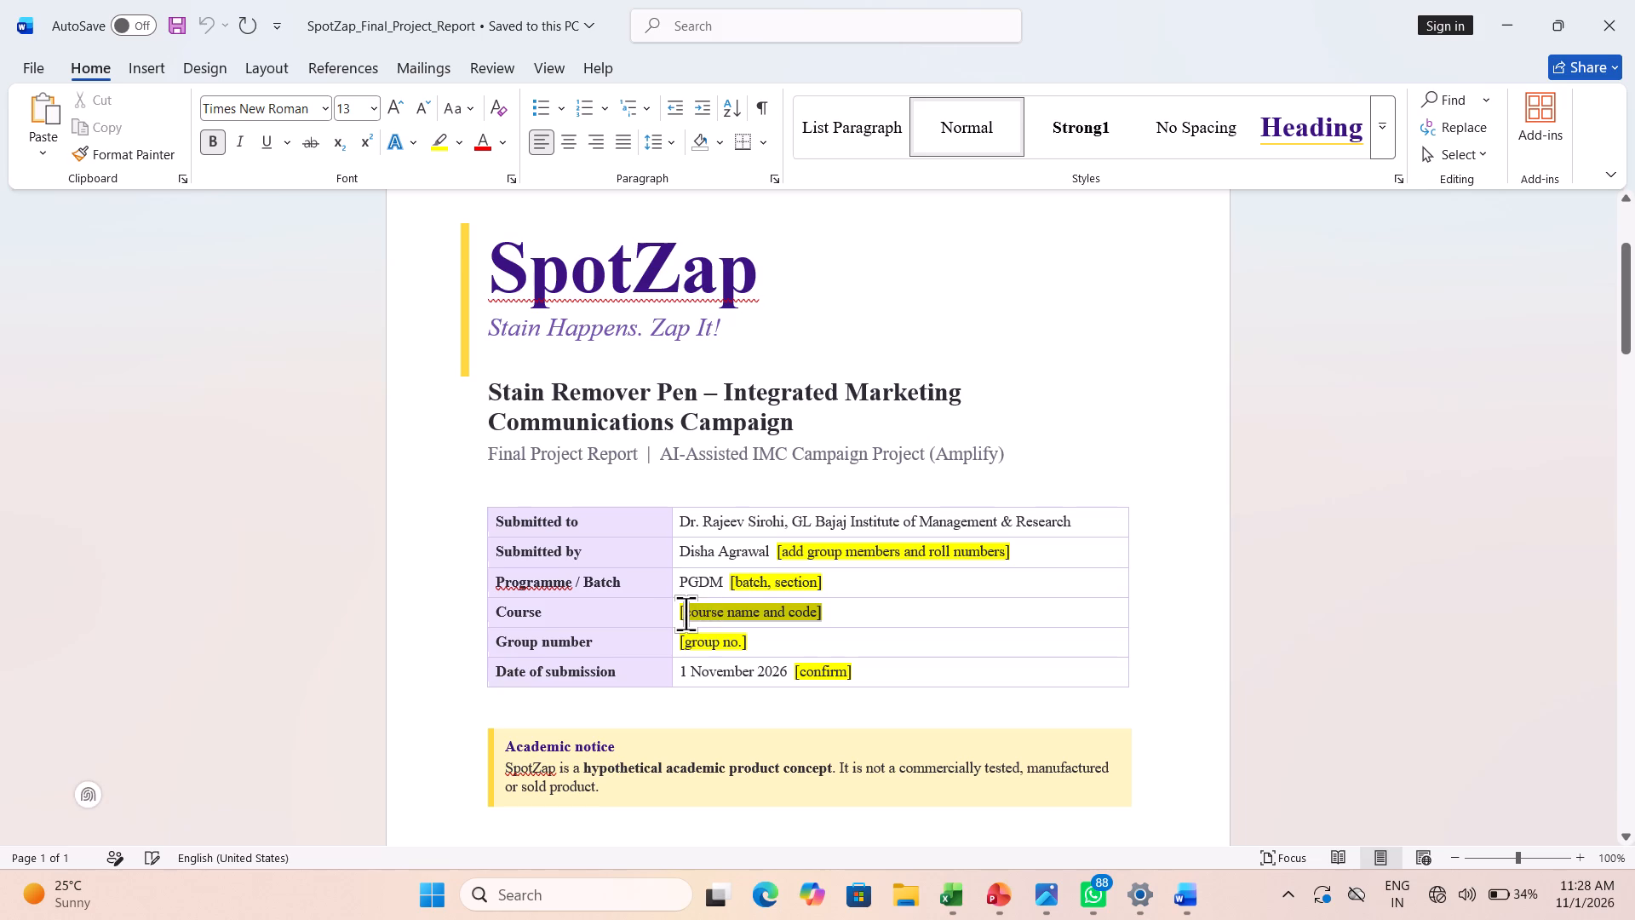
key("BackSpace")
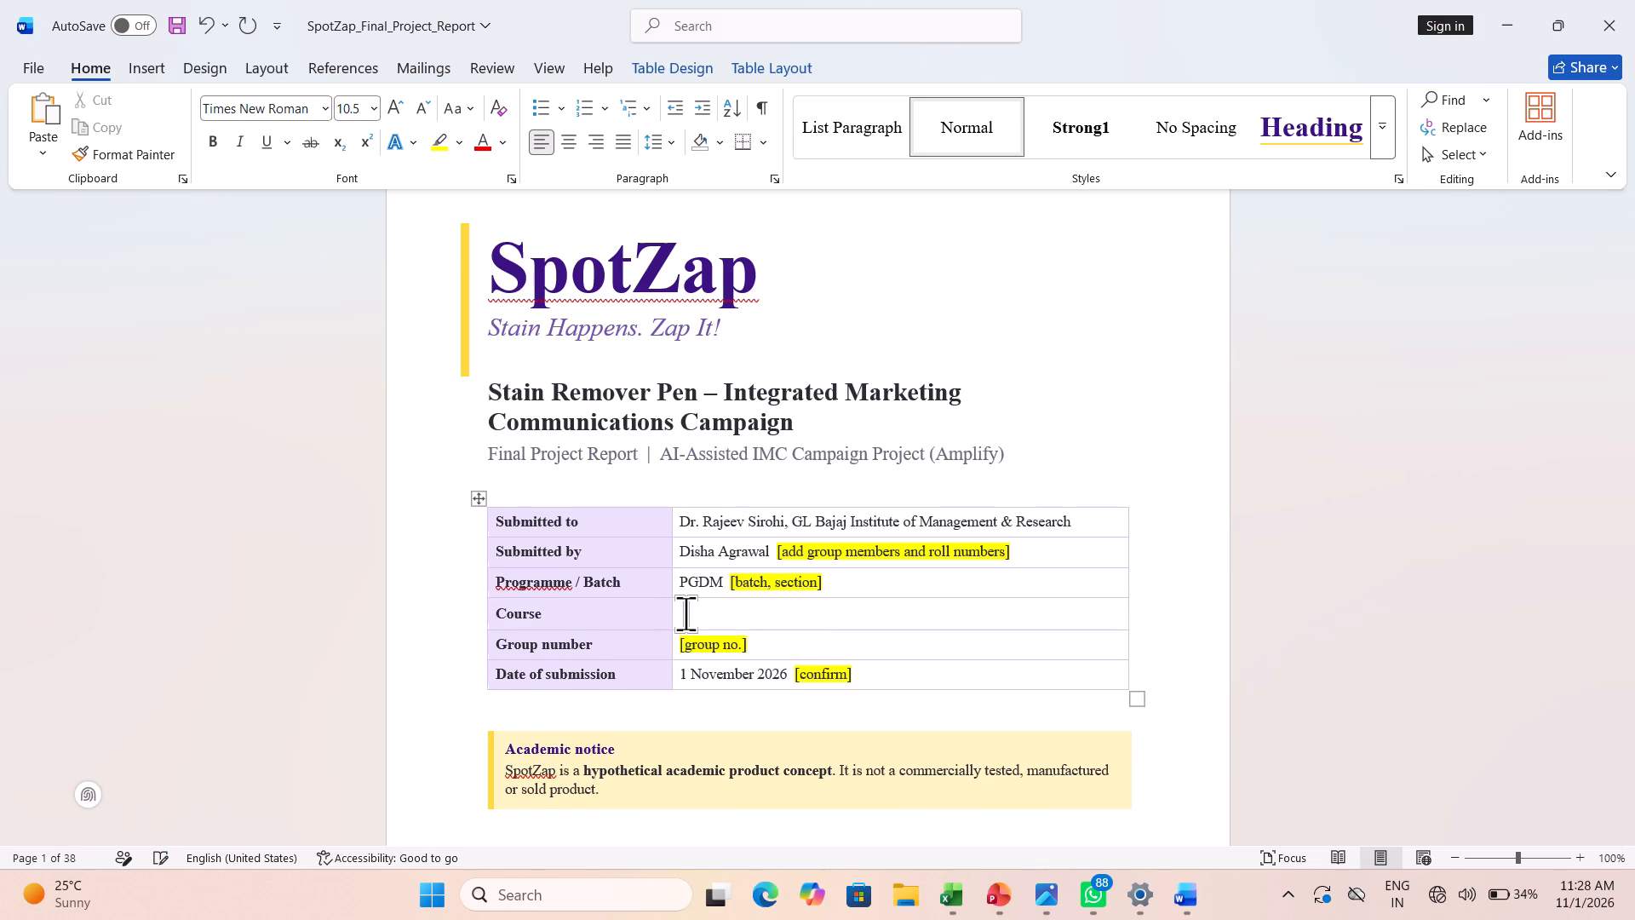
In the cover page table, enter PGDM as the course and replace the group number placeholder with 3.
key("p")
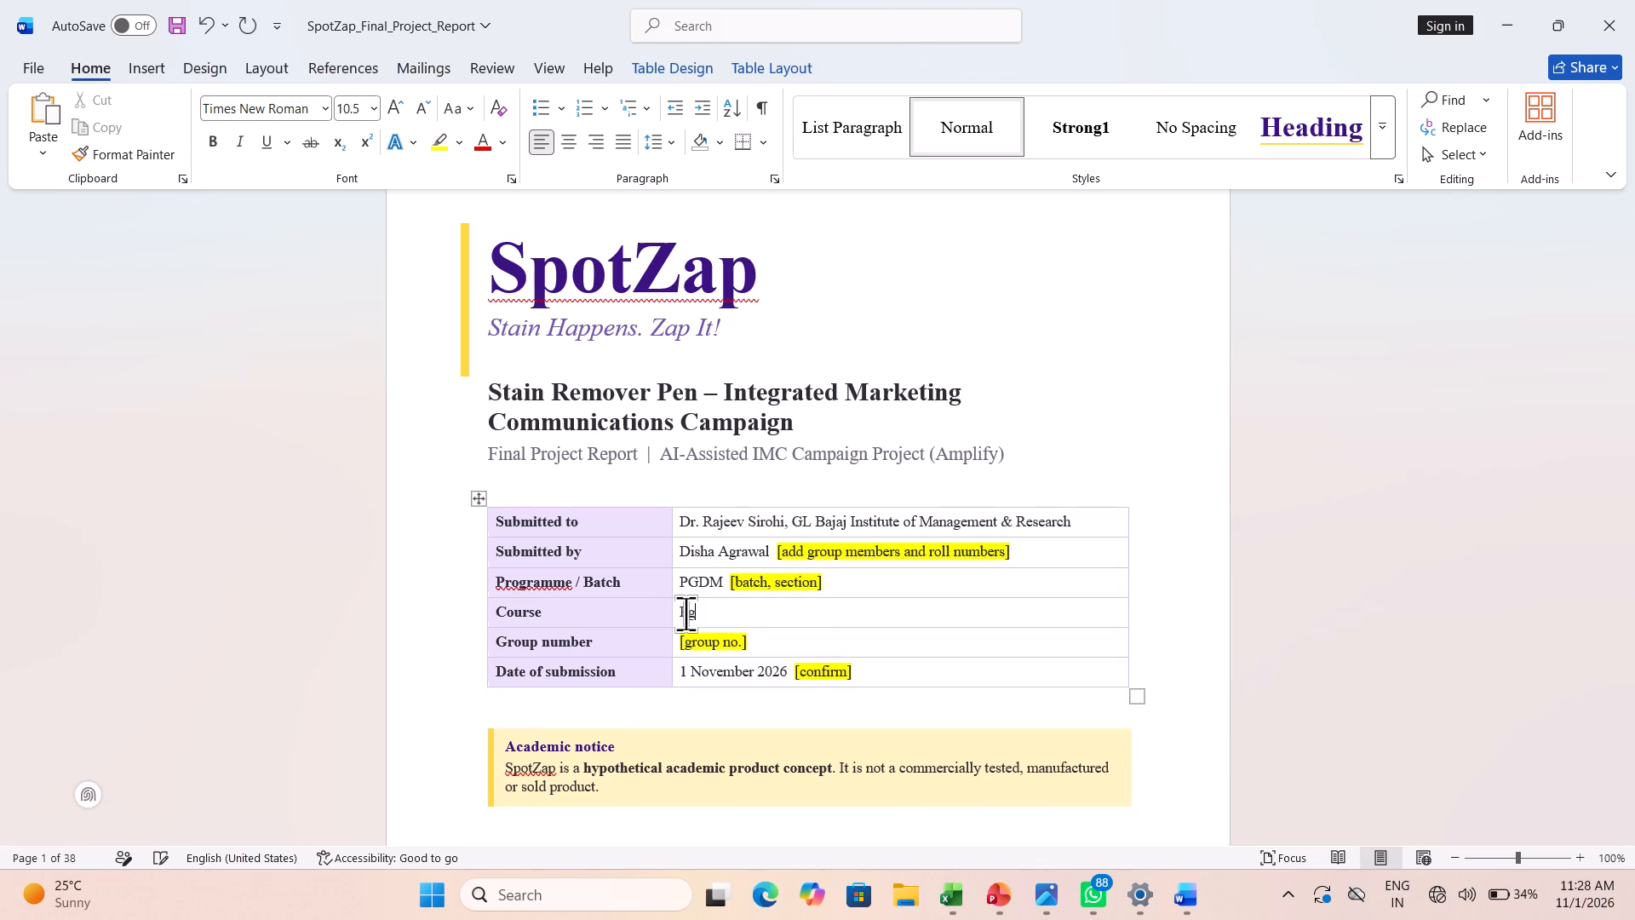
type("GDM")
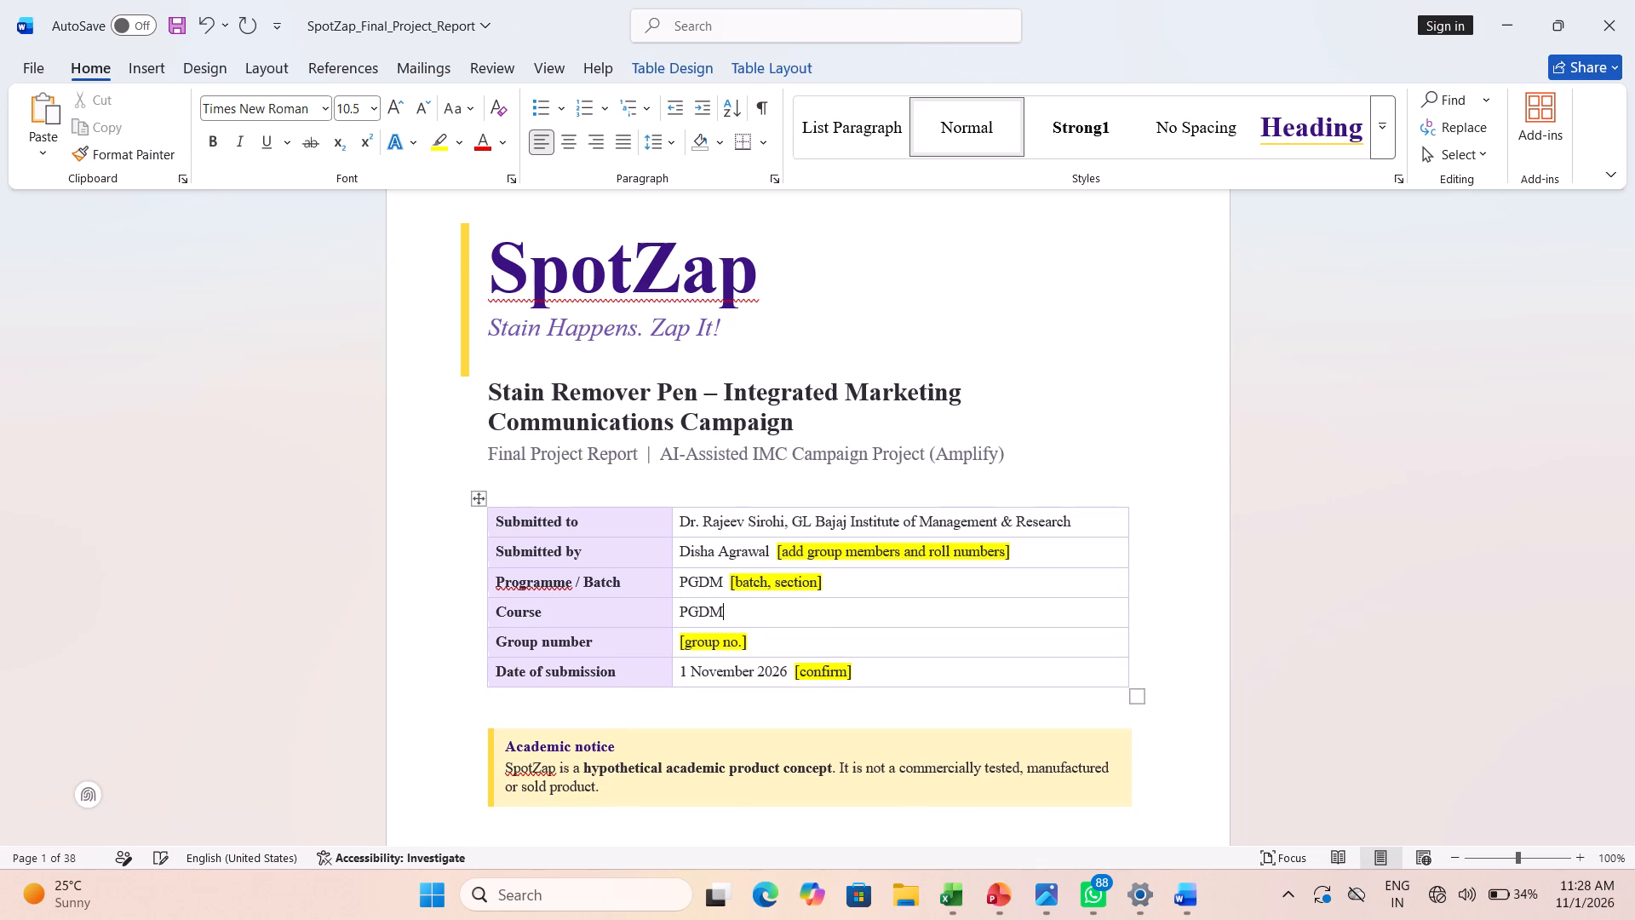
left_click(770, 641)
left_click_drag(770, 641, 699, 652)
key("Delete")
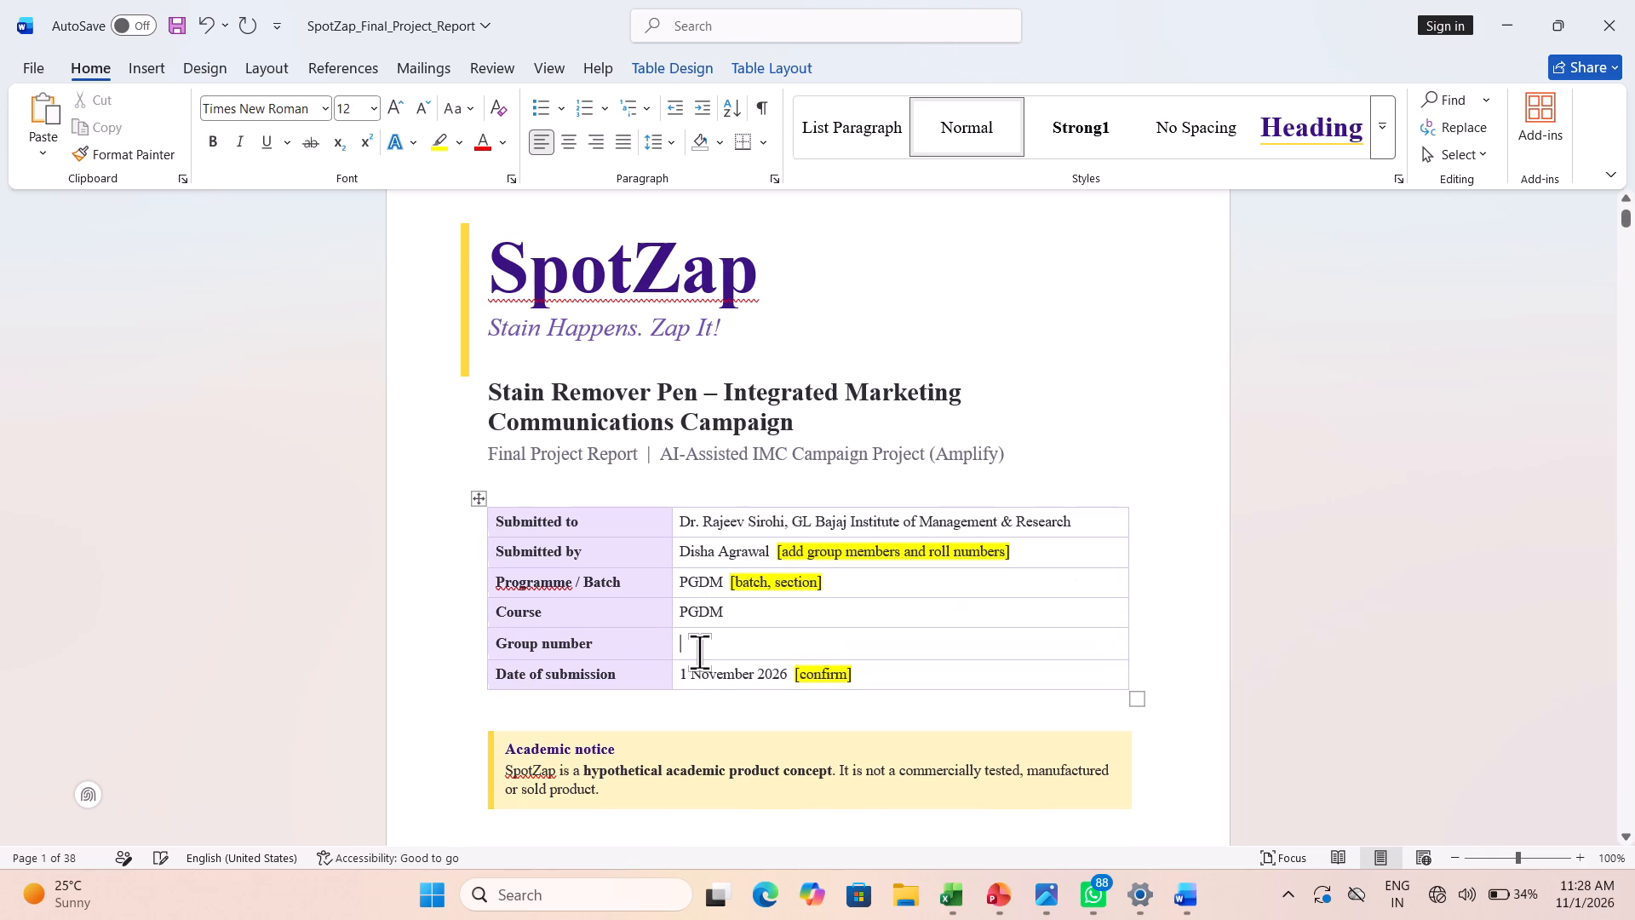
key("3")
Remove the highlighted "[confirm]" placeholder after the date of submission in the cover page table.
left_click_drag(875, 671, 799, 673)
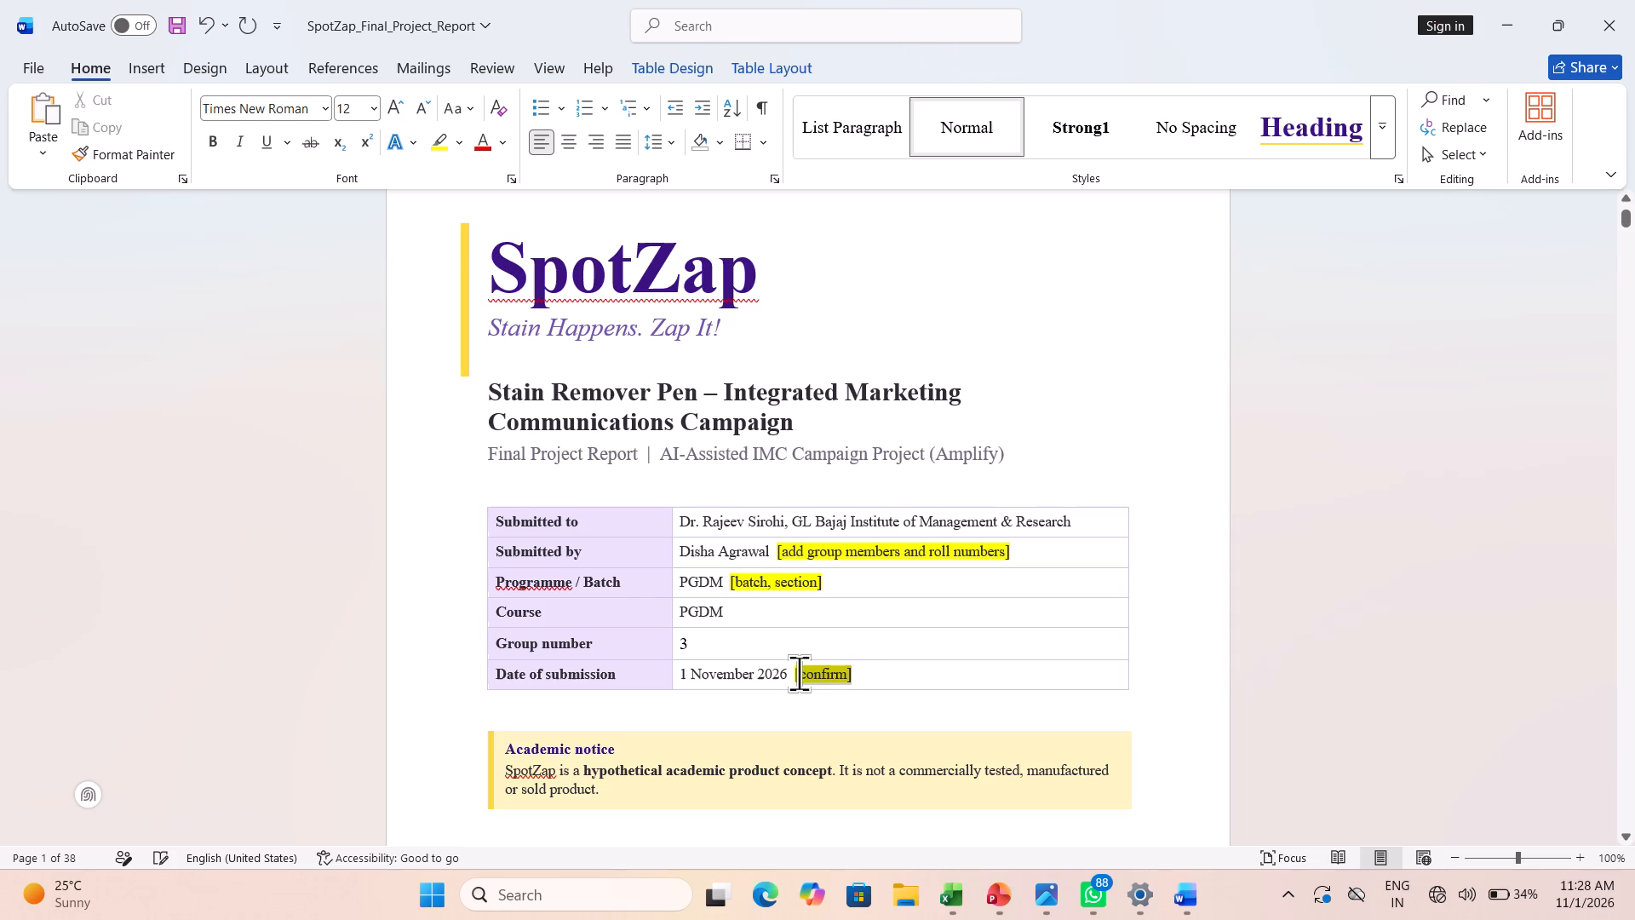
left_click_drag(799, 673, 792, 674)
left_click(792, 674)
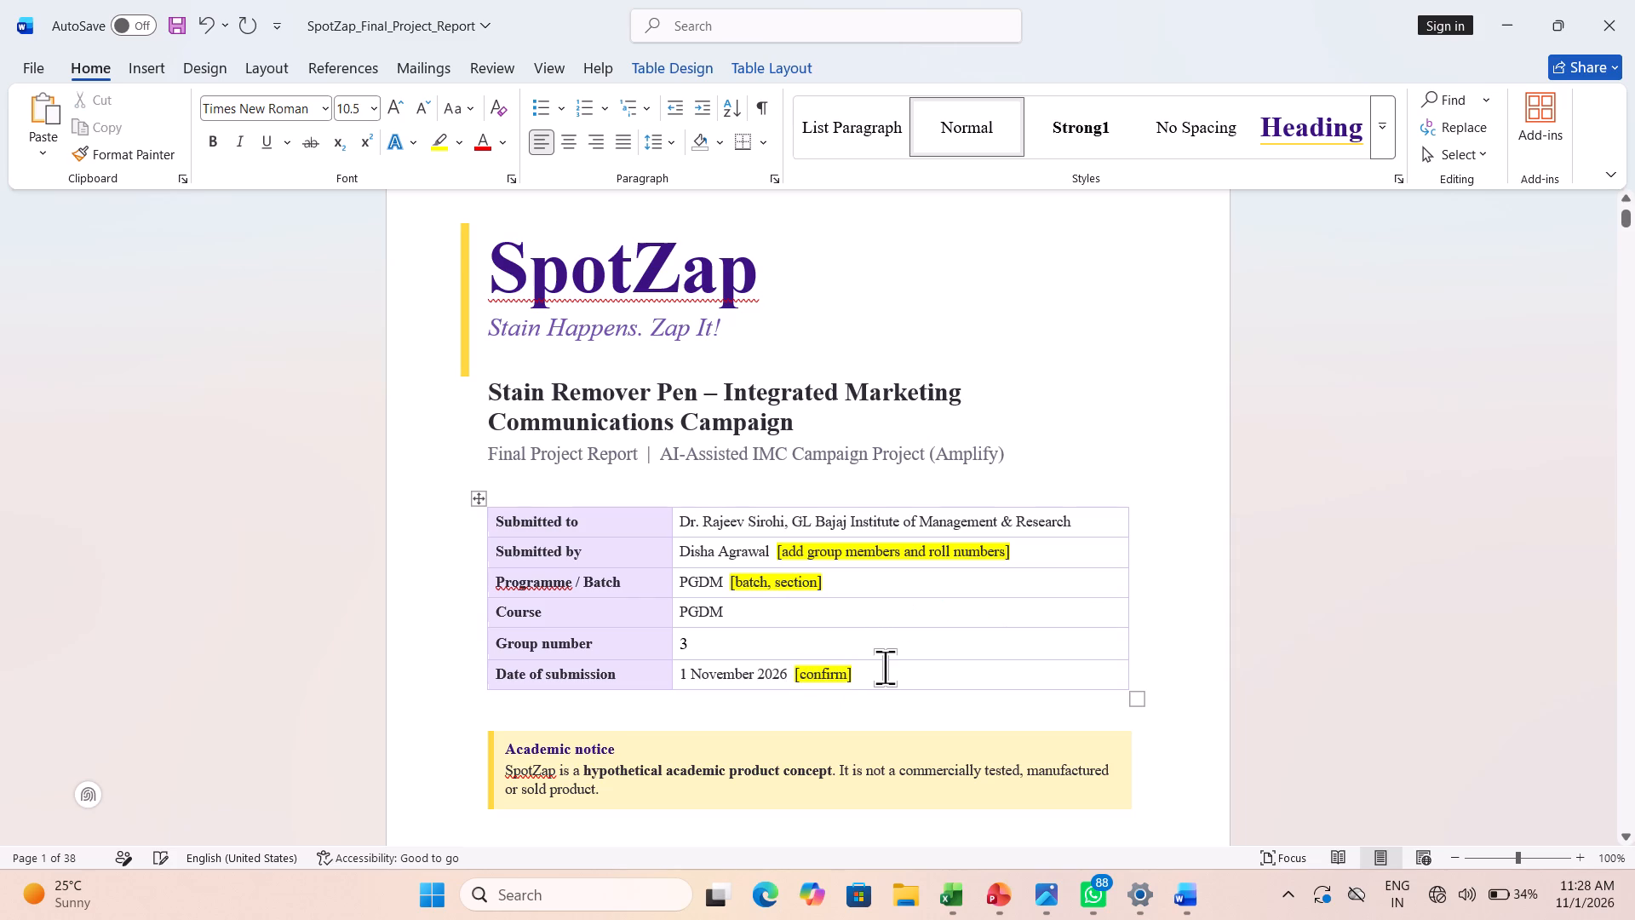
left_click_drag(885, 667, 801, 676)
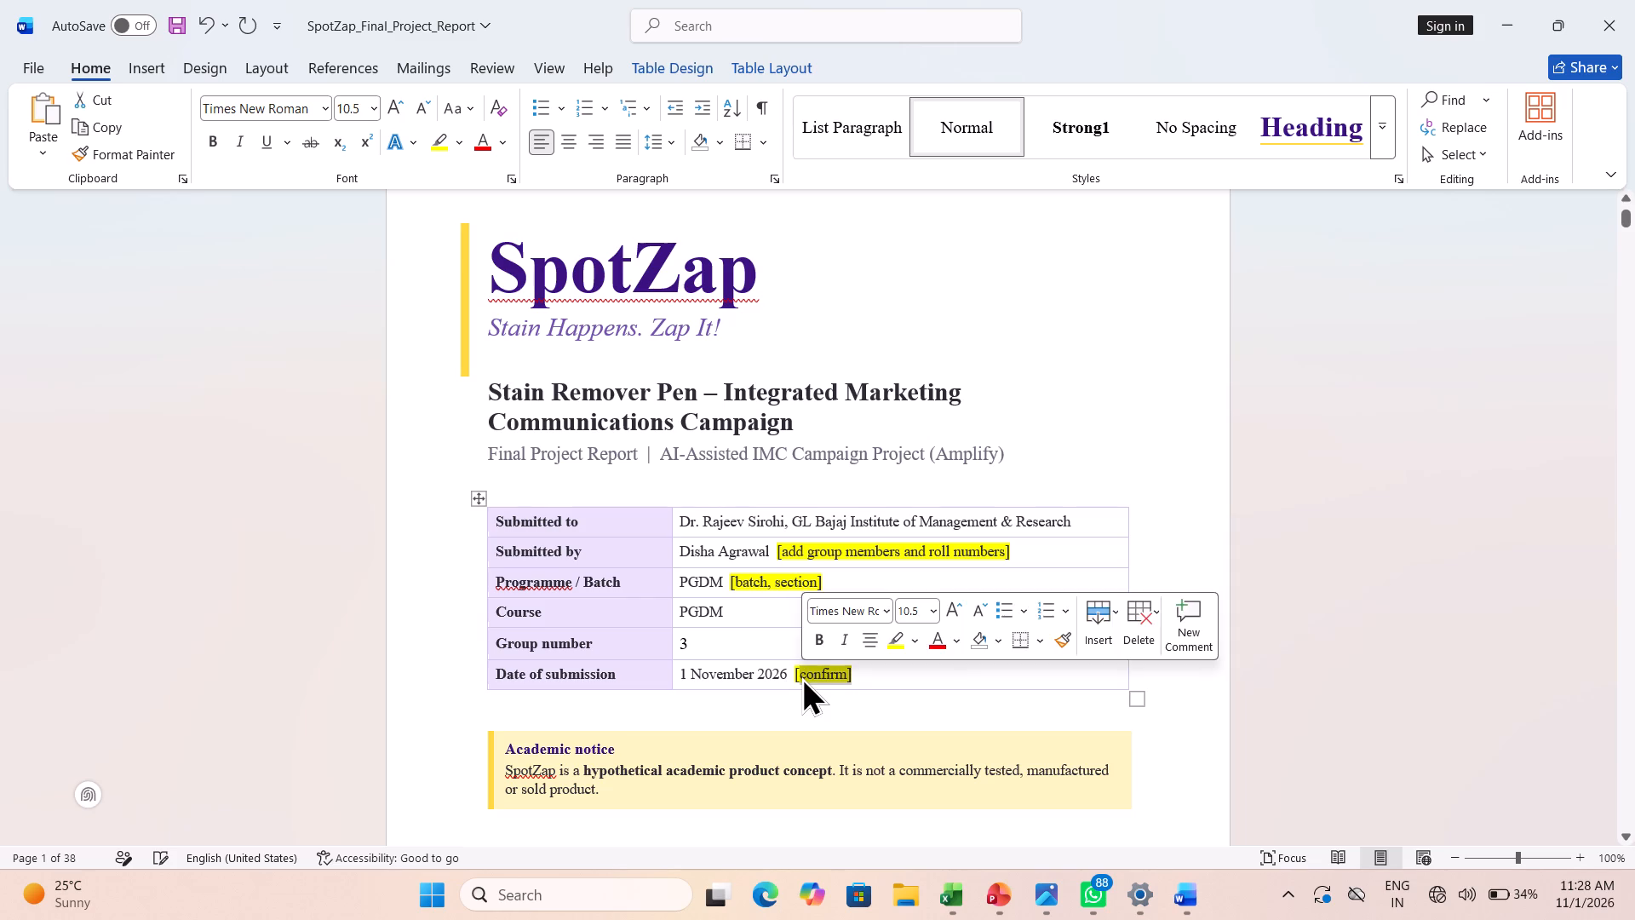
key("Delete")
key("BackSpace")
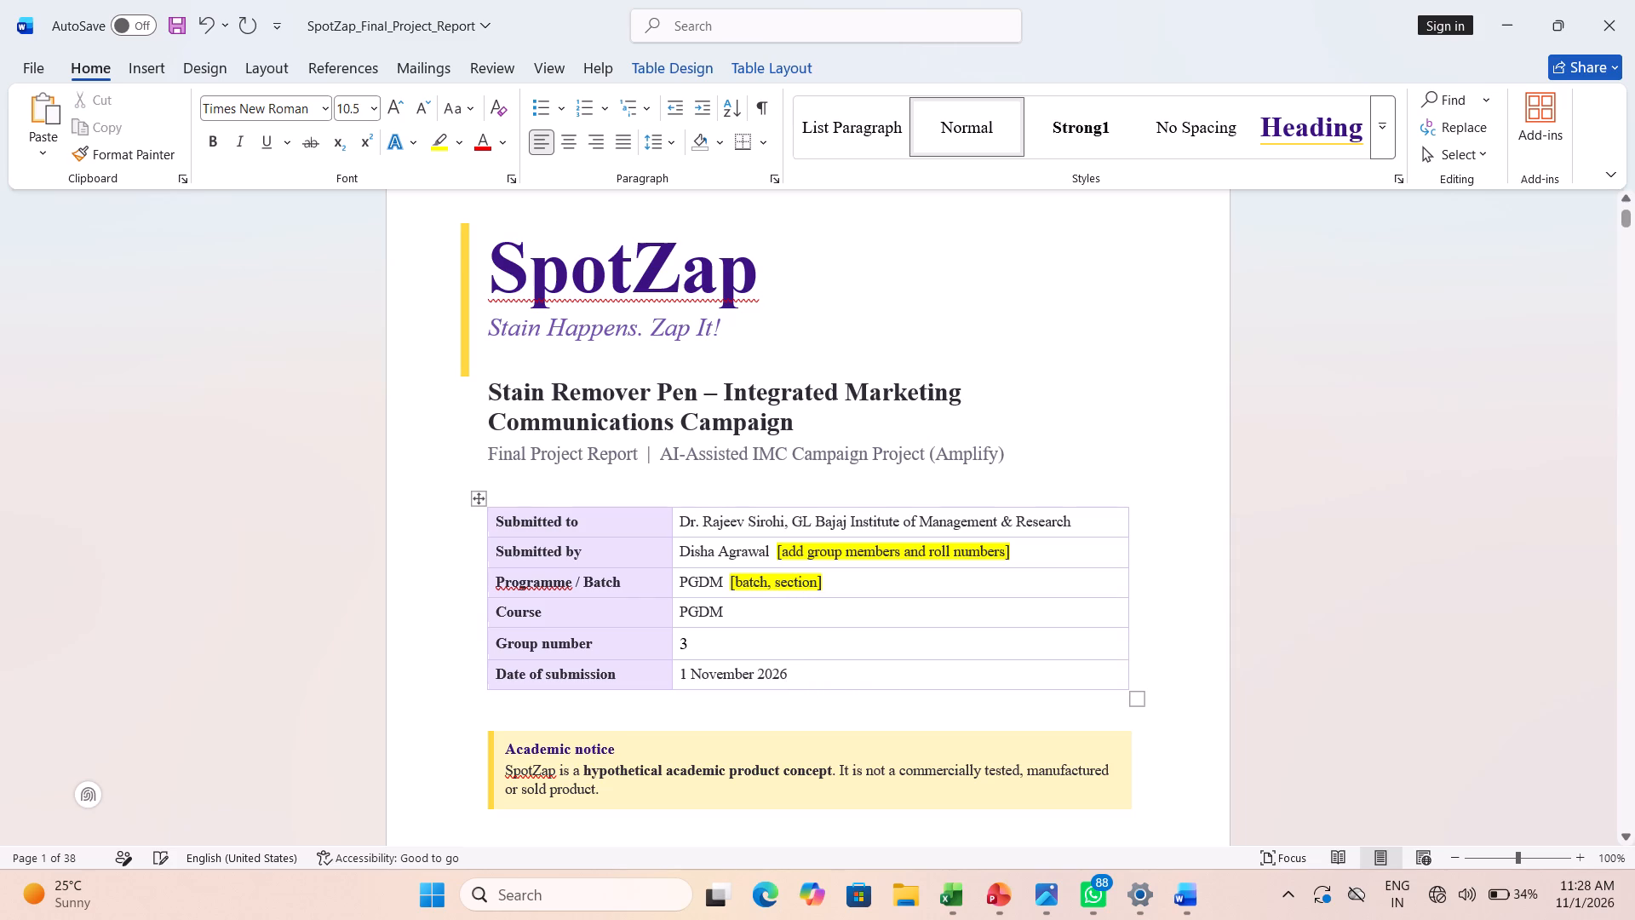
Delete the "batch, section]" placeholder text after PGDM and remove "/ Batch" from the "Programme / Batch" row label.
left_click_drag(898, 586, 858, 586)
left_click_drag(858, 586, 732, 583)
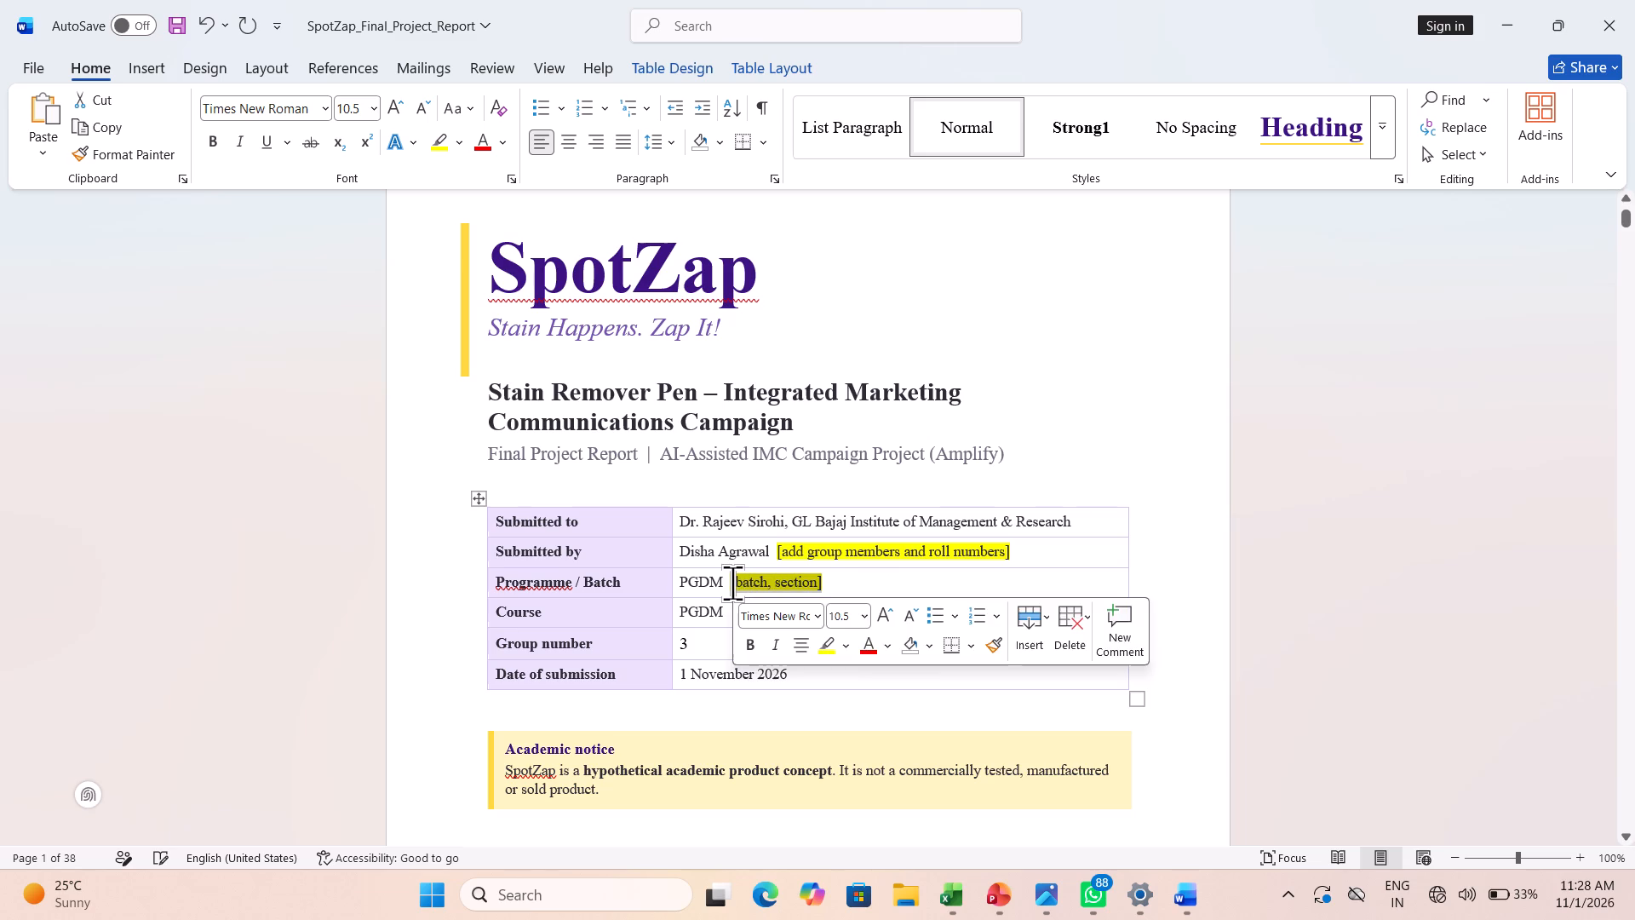
key("Delete")
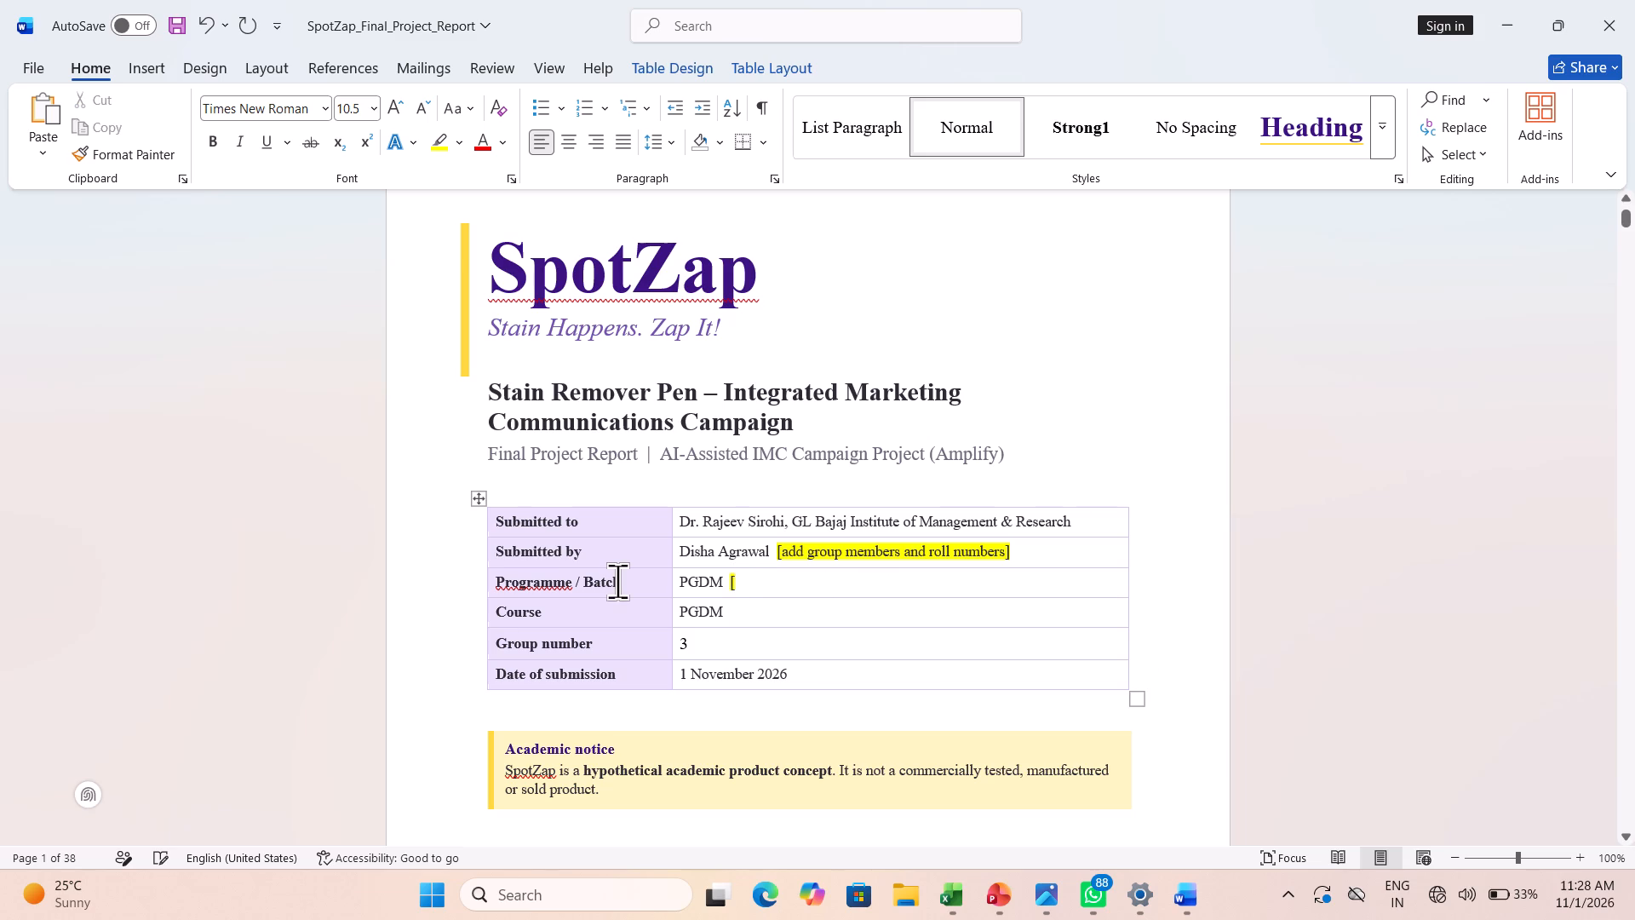
left_click_drag(633, 583, 574, 579)
left_click_drag(574, 579, 579, 579)
key("Delete")
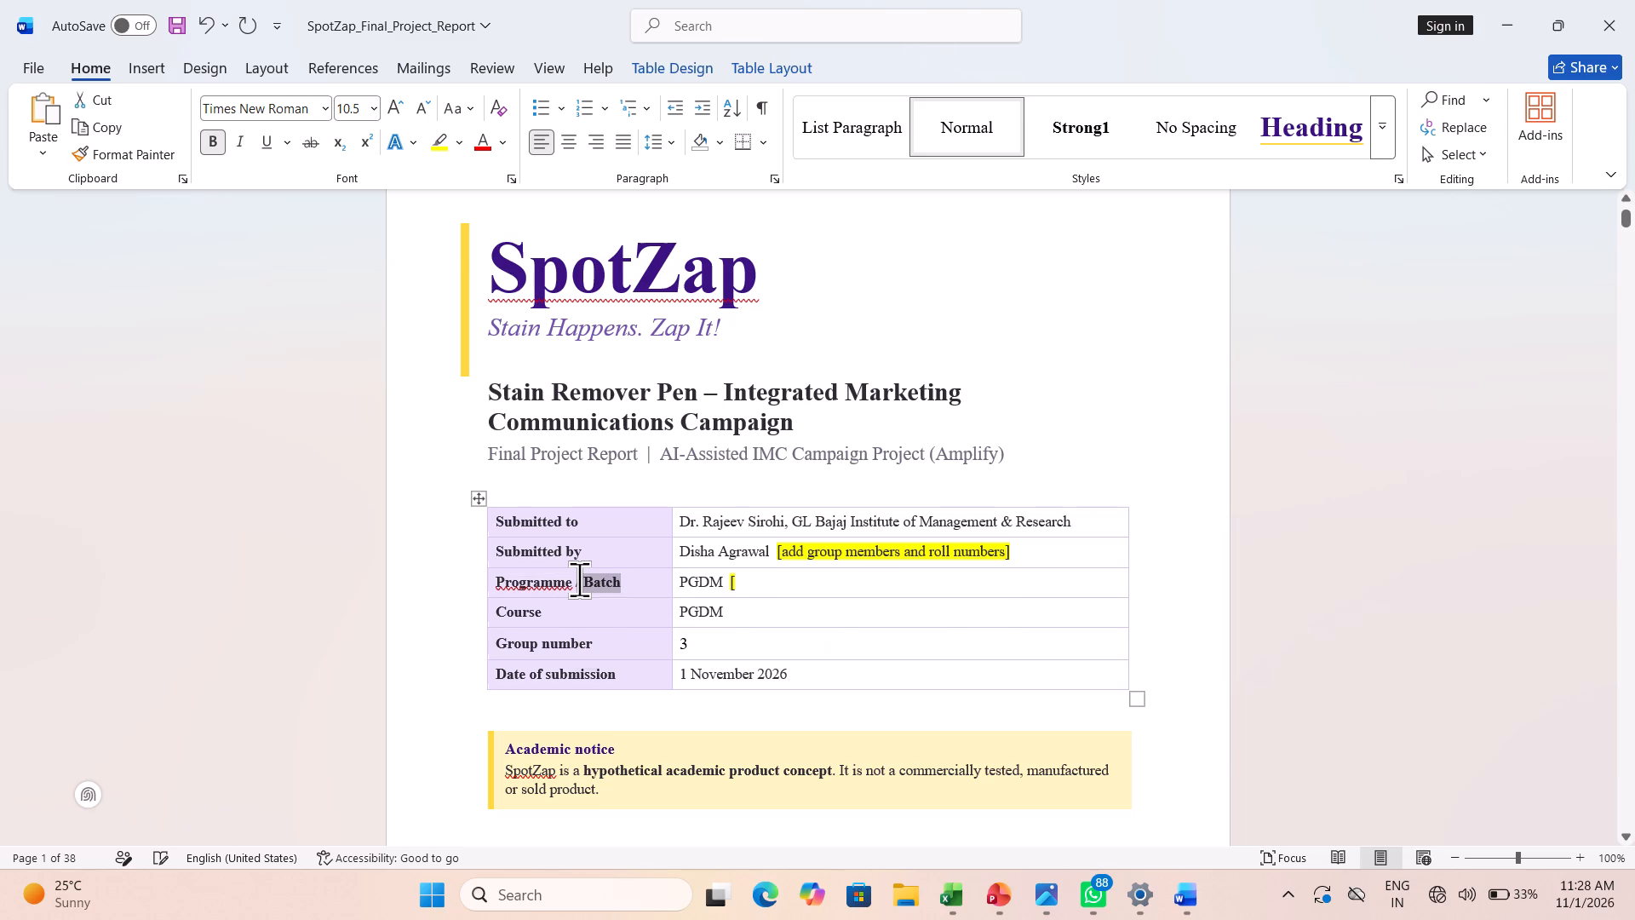
key("BackSpace")
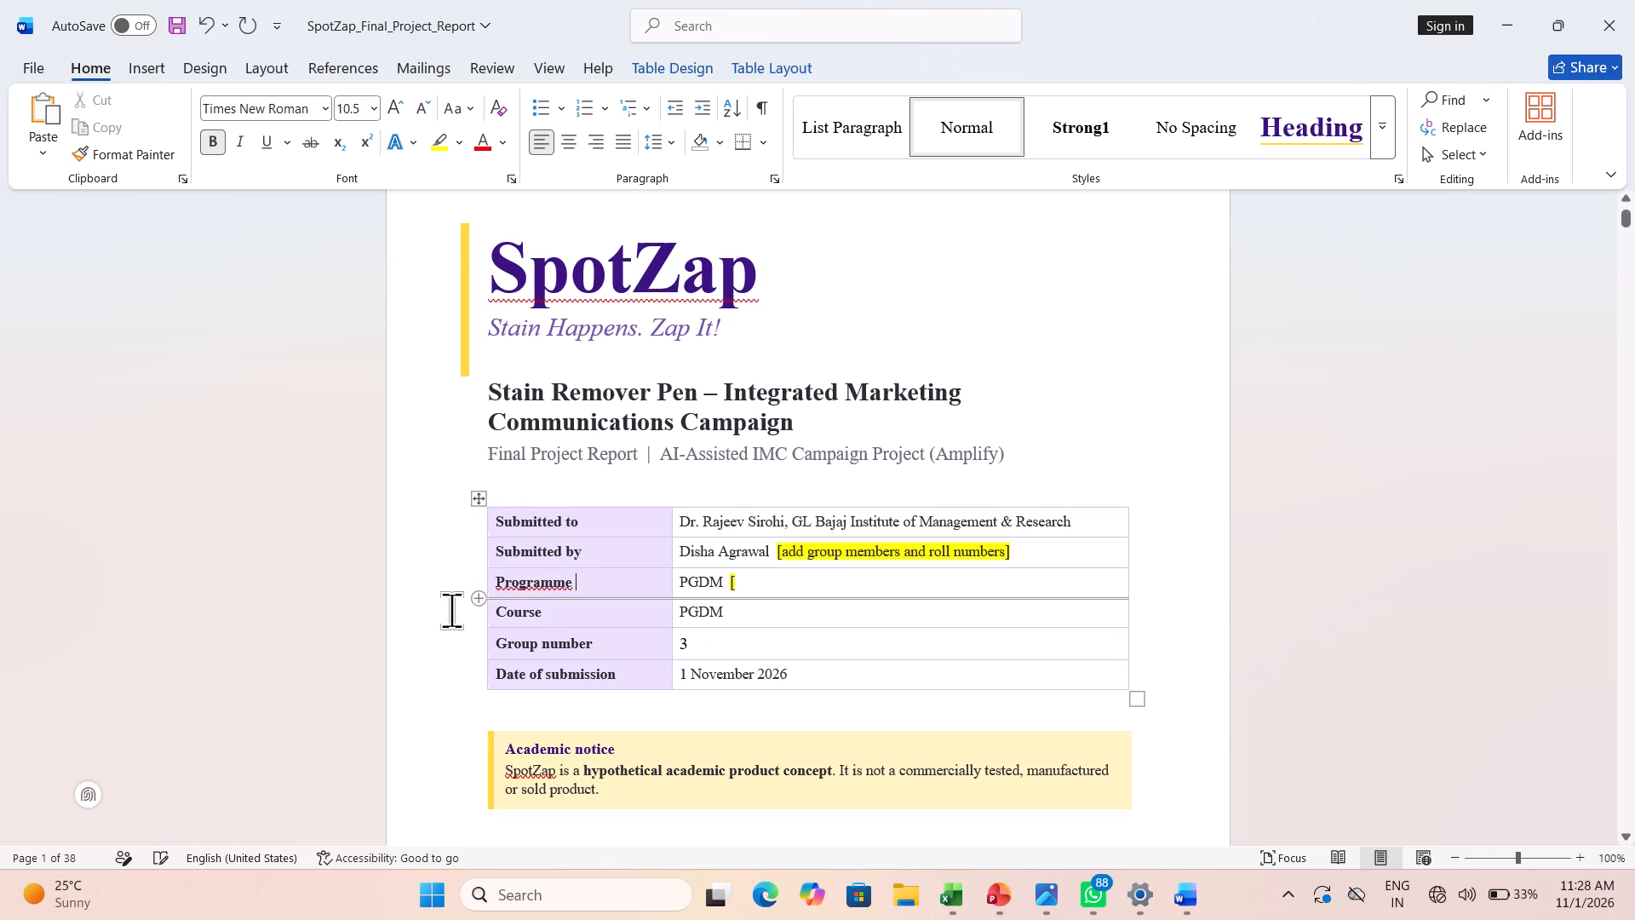
Ignore all spelling flags for the word "Programme" in the cover page table.
left_click(548, 589)
right_click(548, 589)
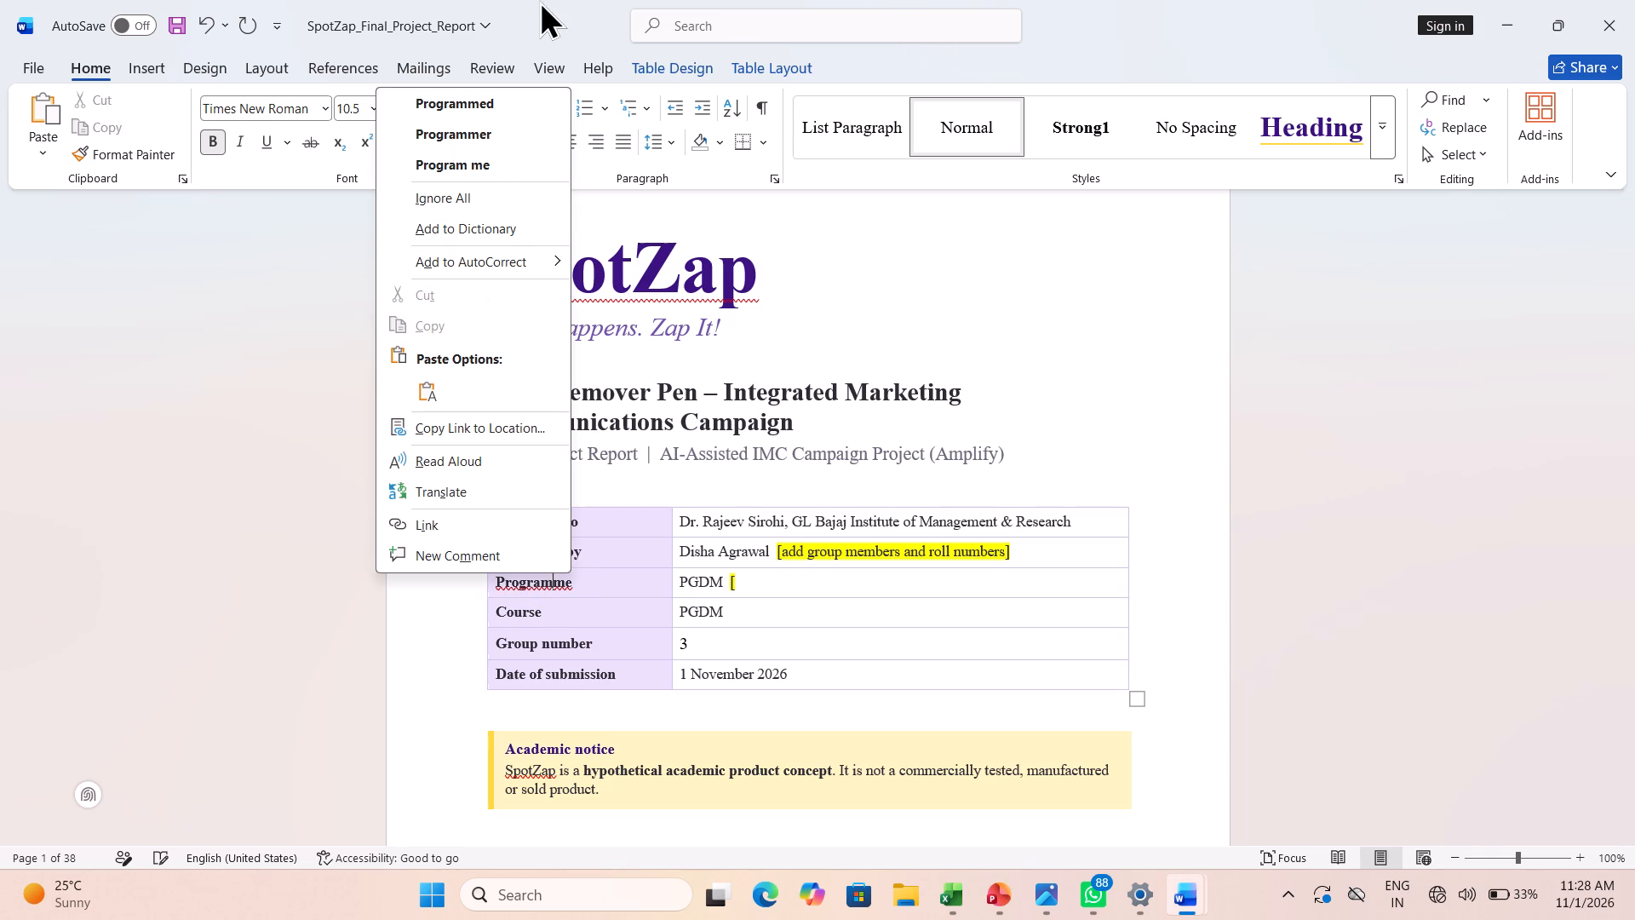
left_click(497, 189)
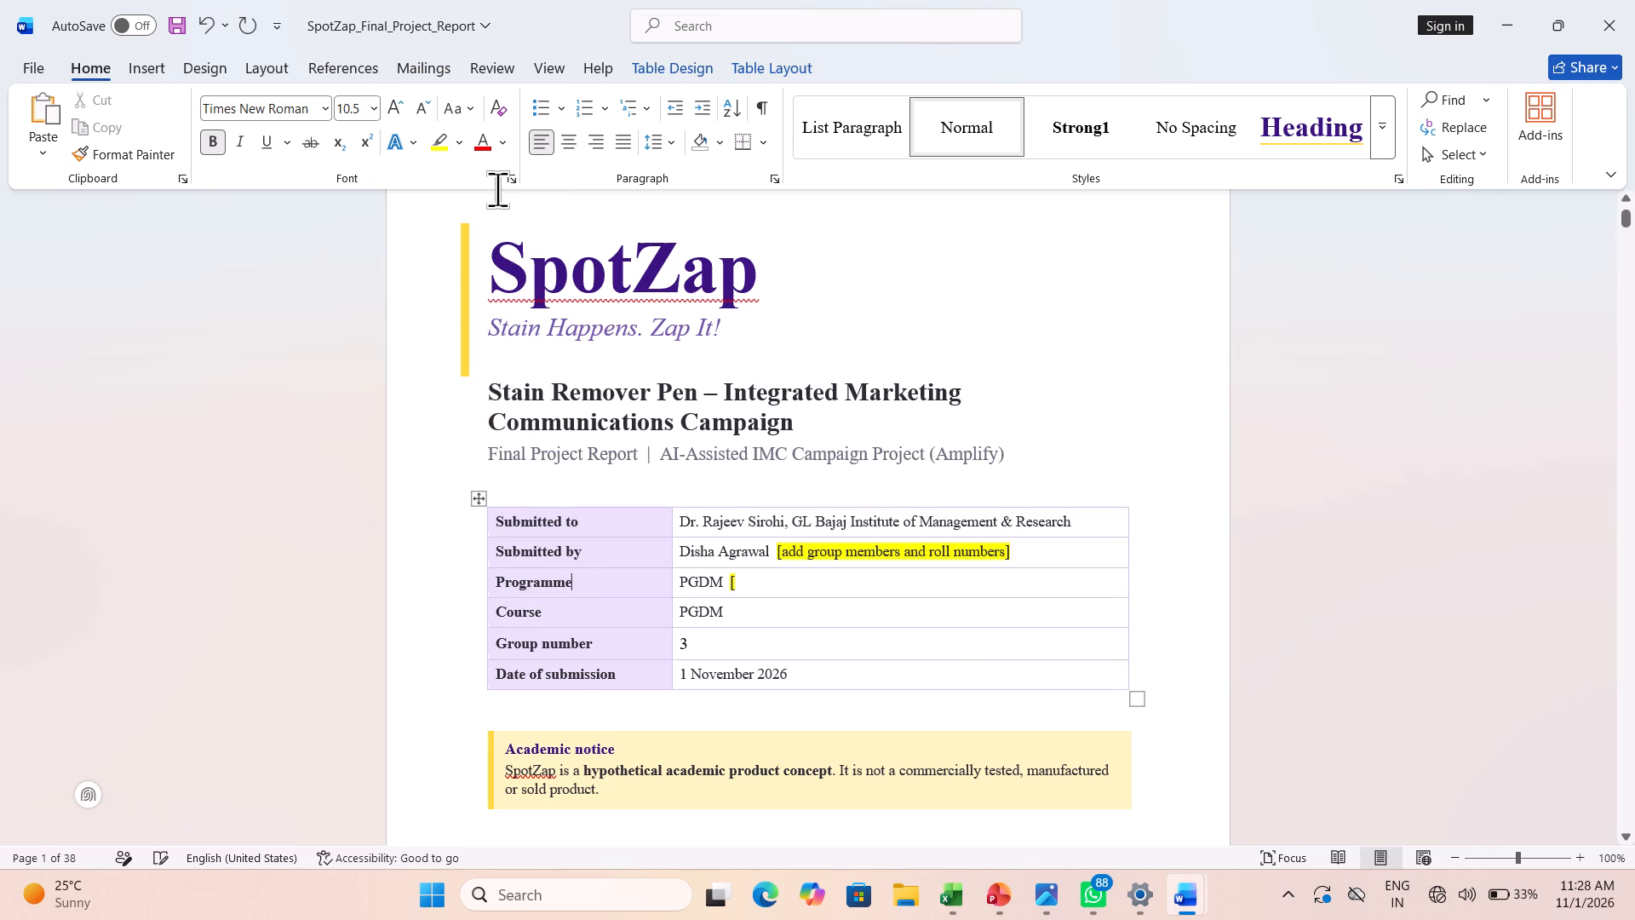
Ignore all spelling flags for "SpotZap", using its occurrence in the AI-use disclaimer box.
scroll(926, 669, "down", 1)
scroll(924, 675, "up", 1)
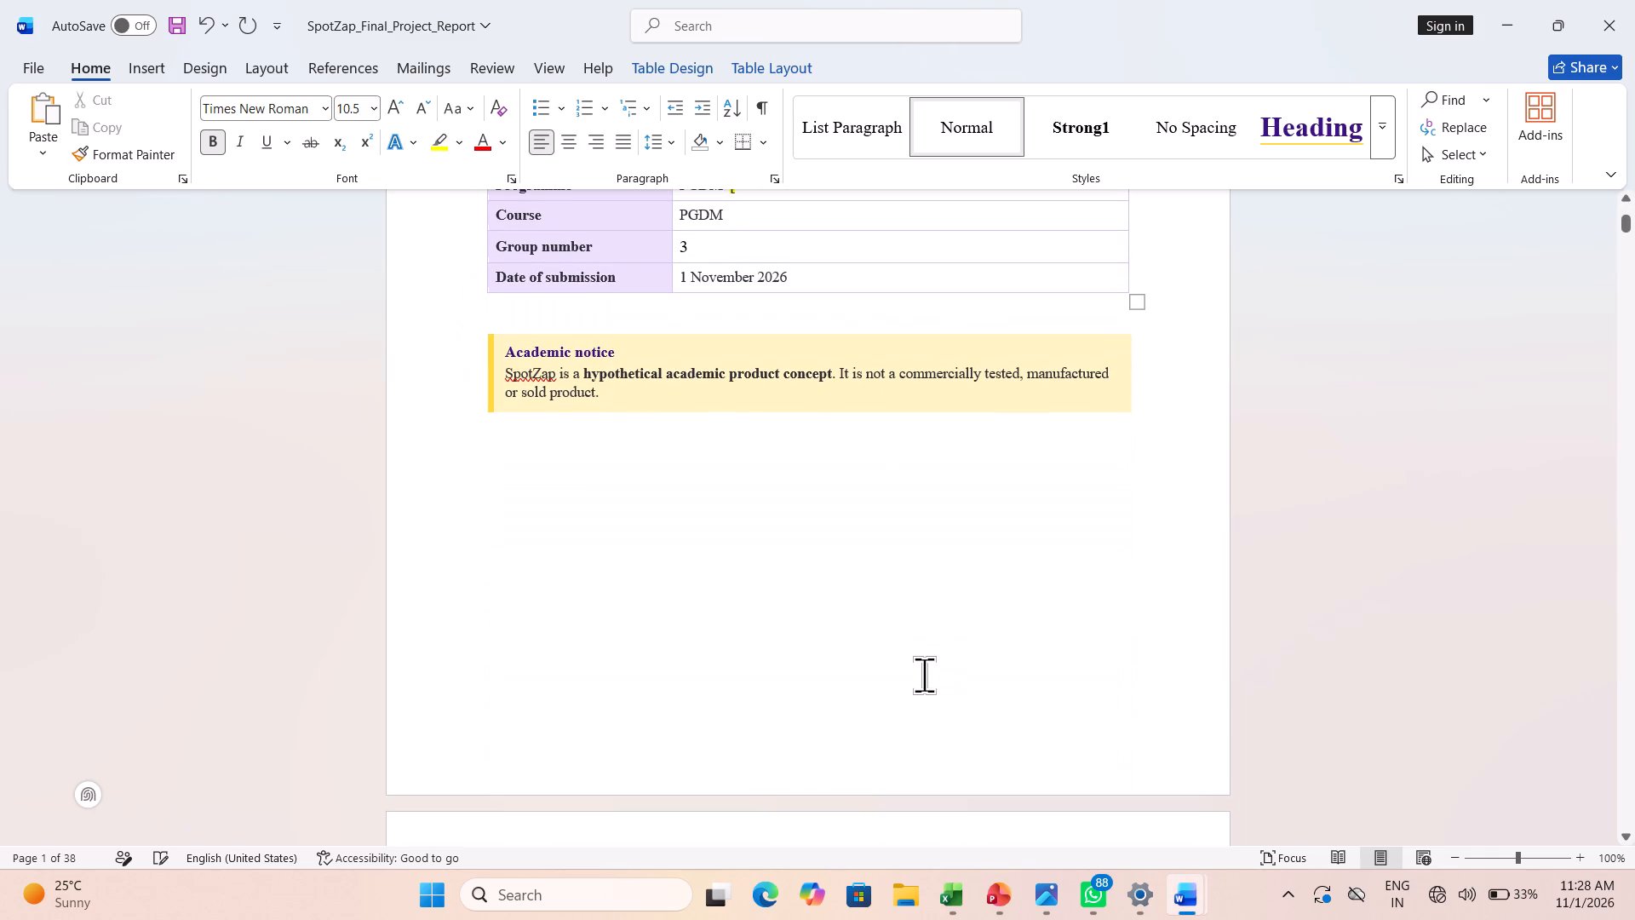
scroll(924, 675, "up", 1)
scroll(924, 675, "down", 4)
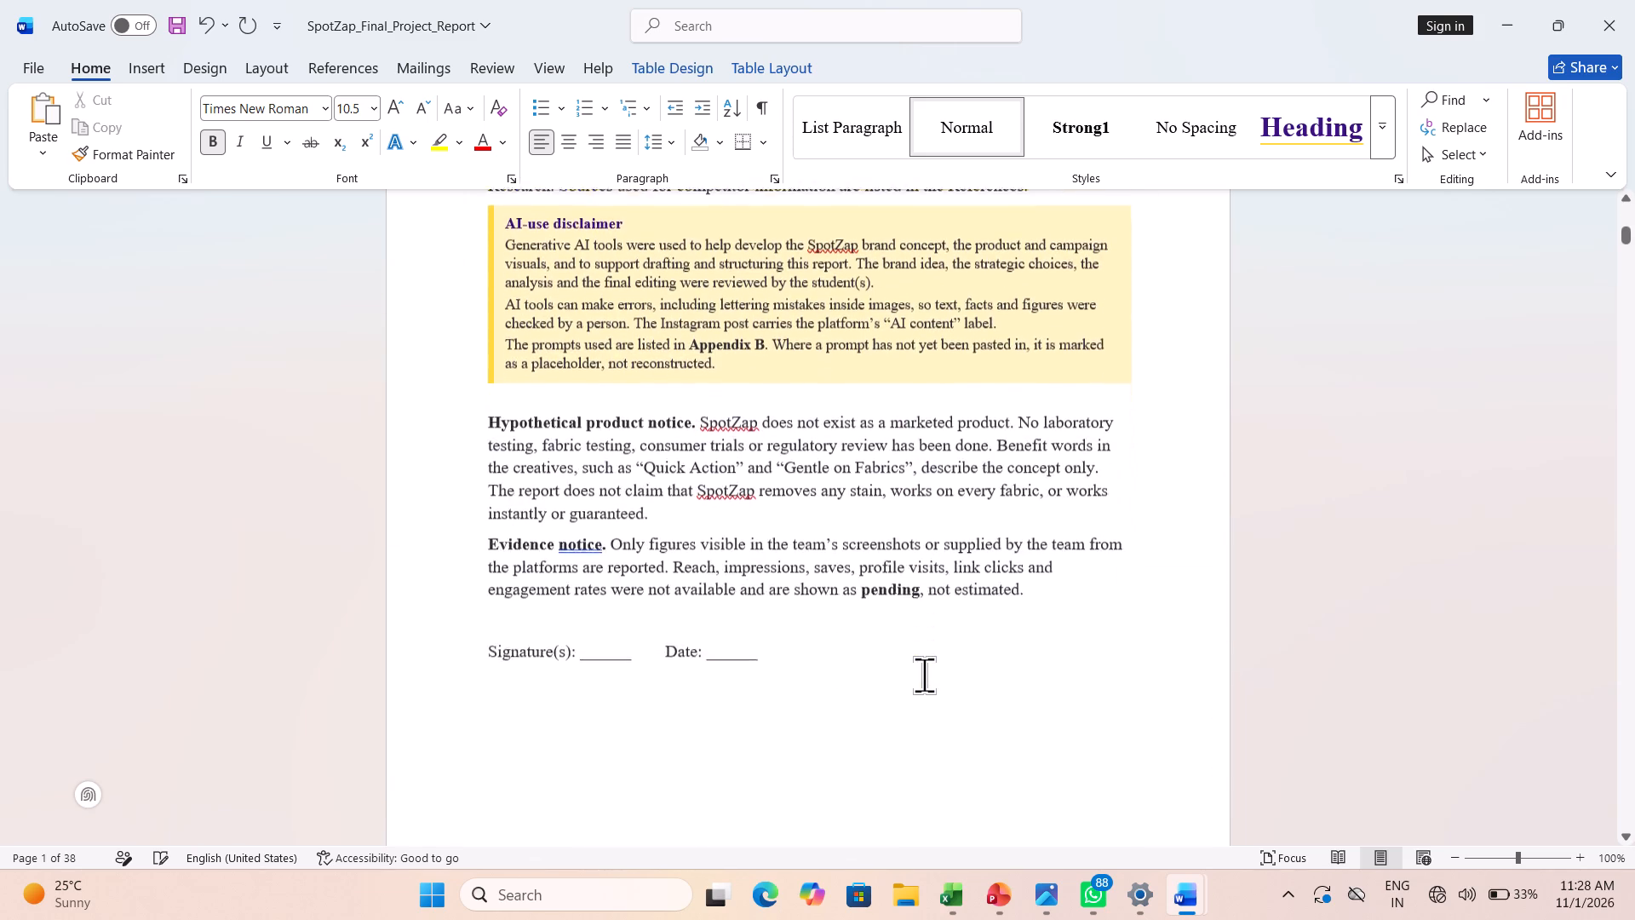
scroll(924, 675, "up", 2)
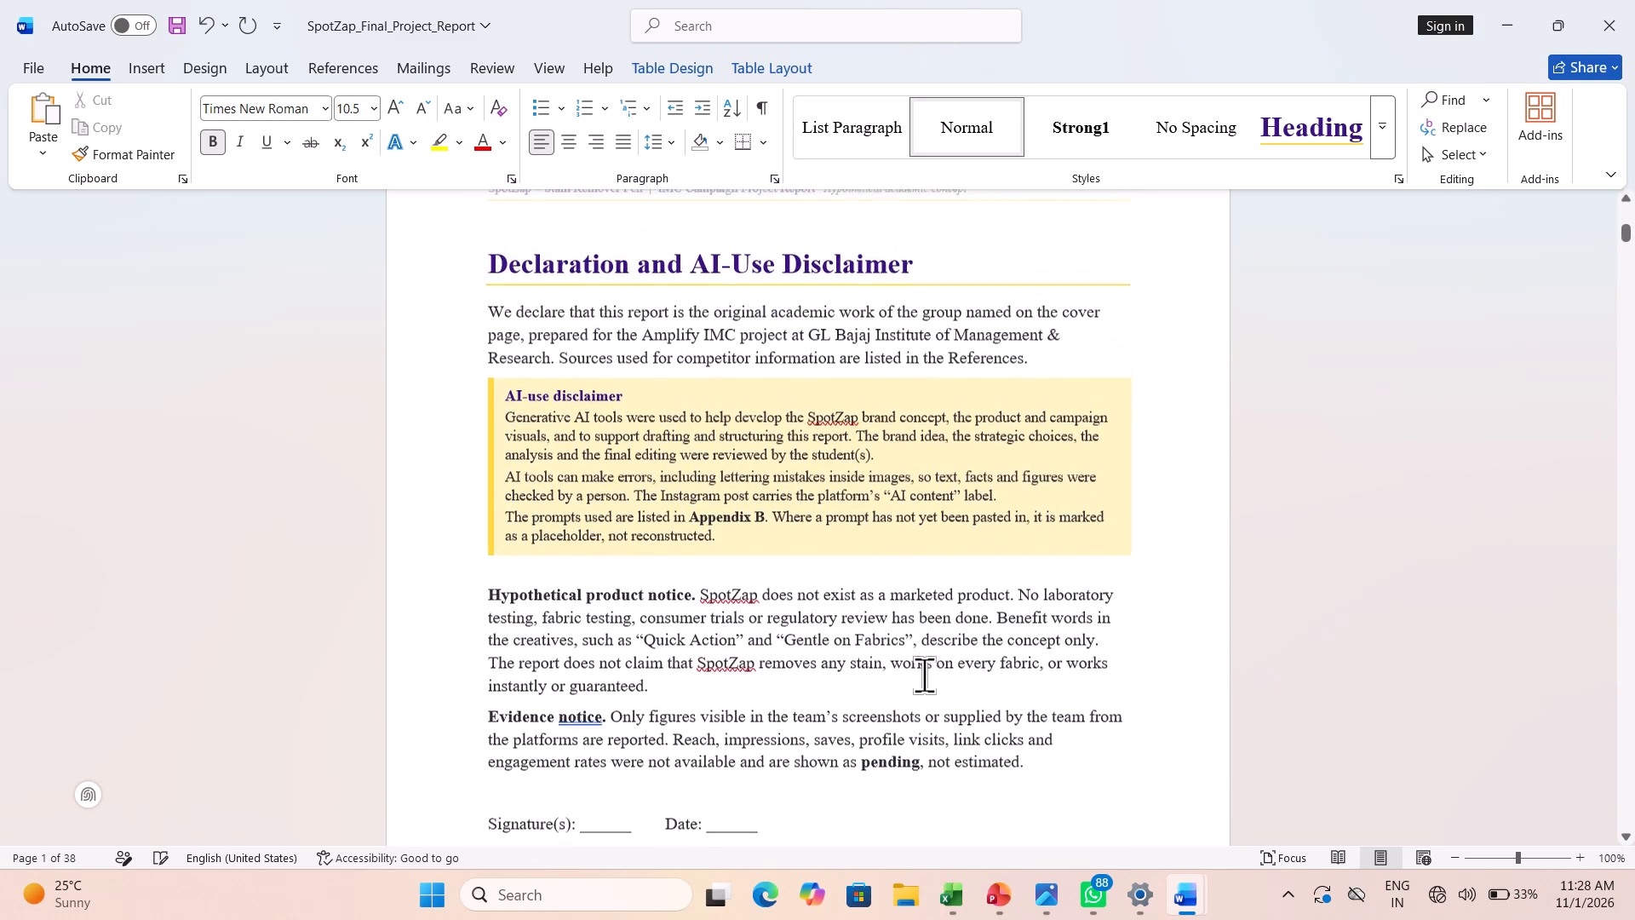
scroll(924, 675, "up", 1)
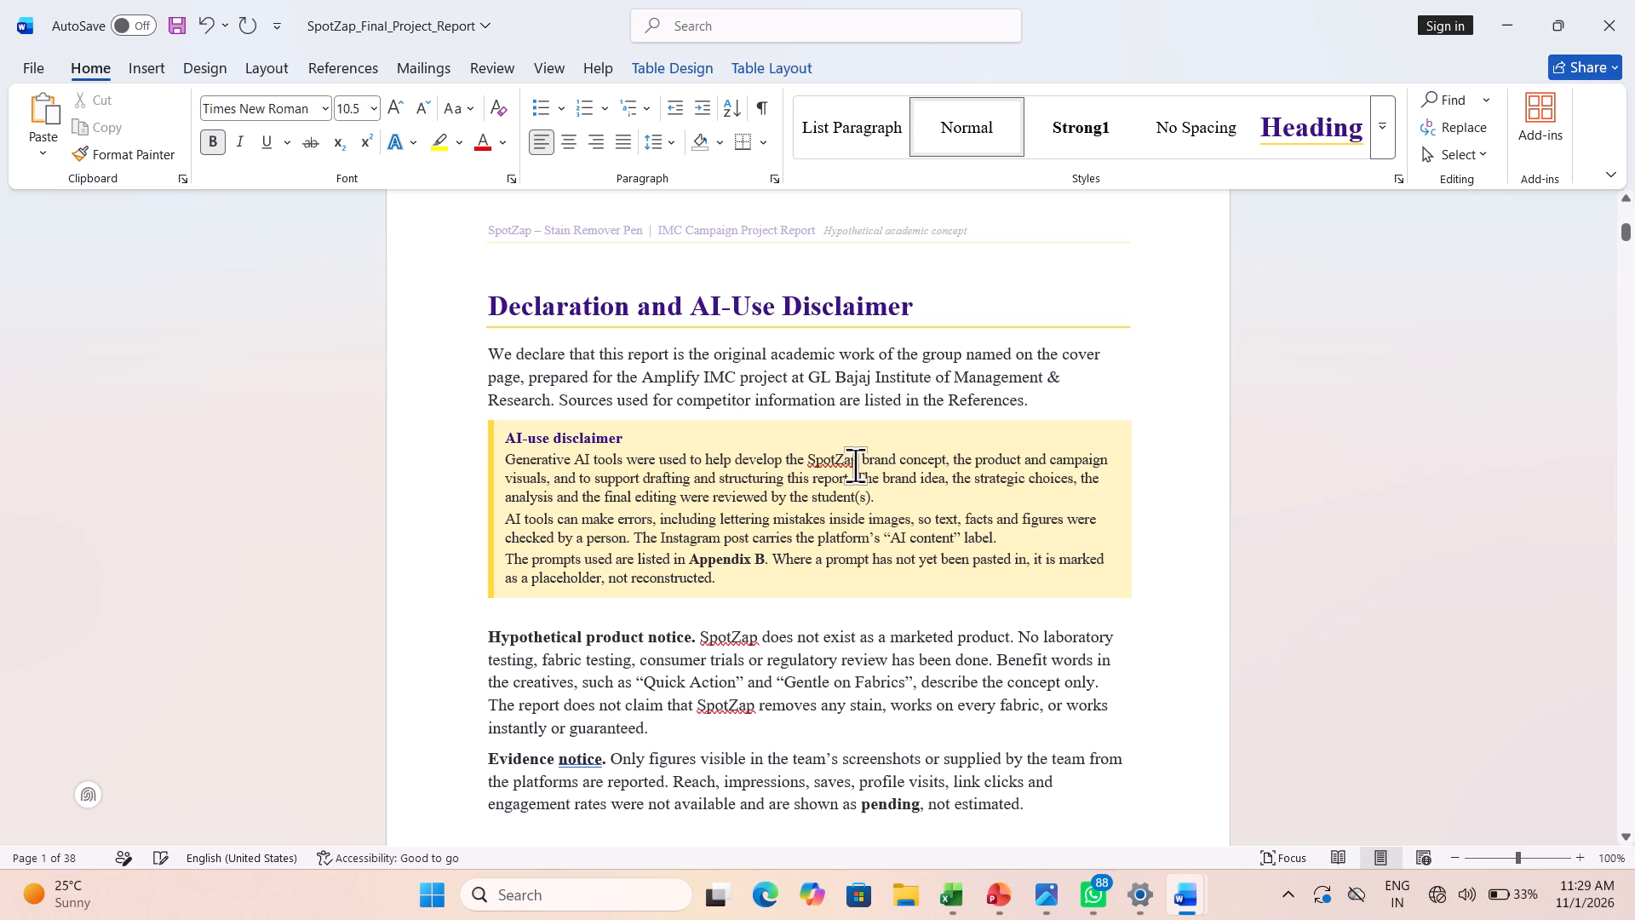
right_click(829, 454)
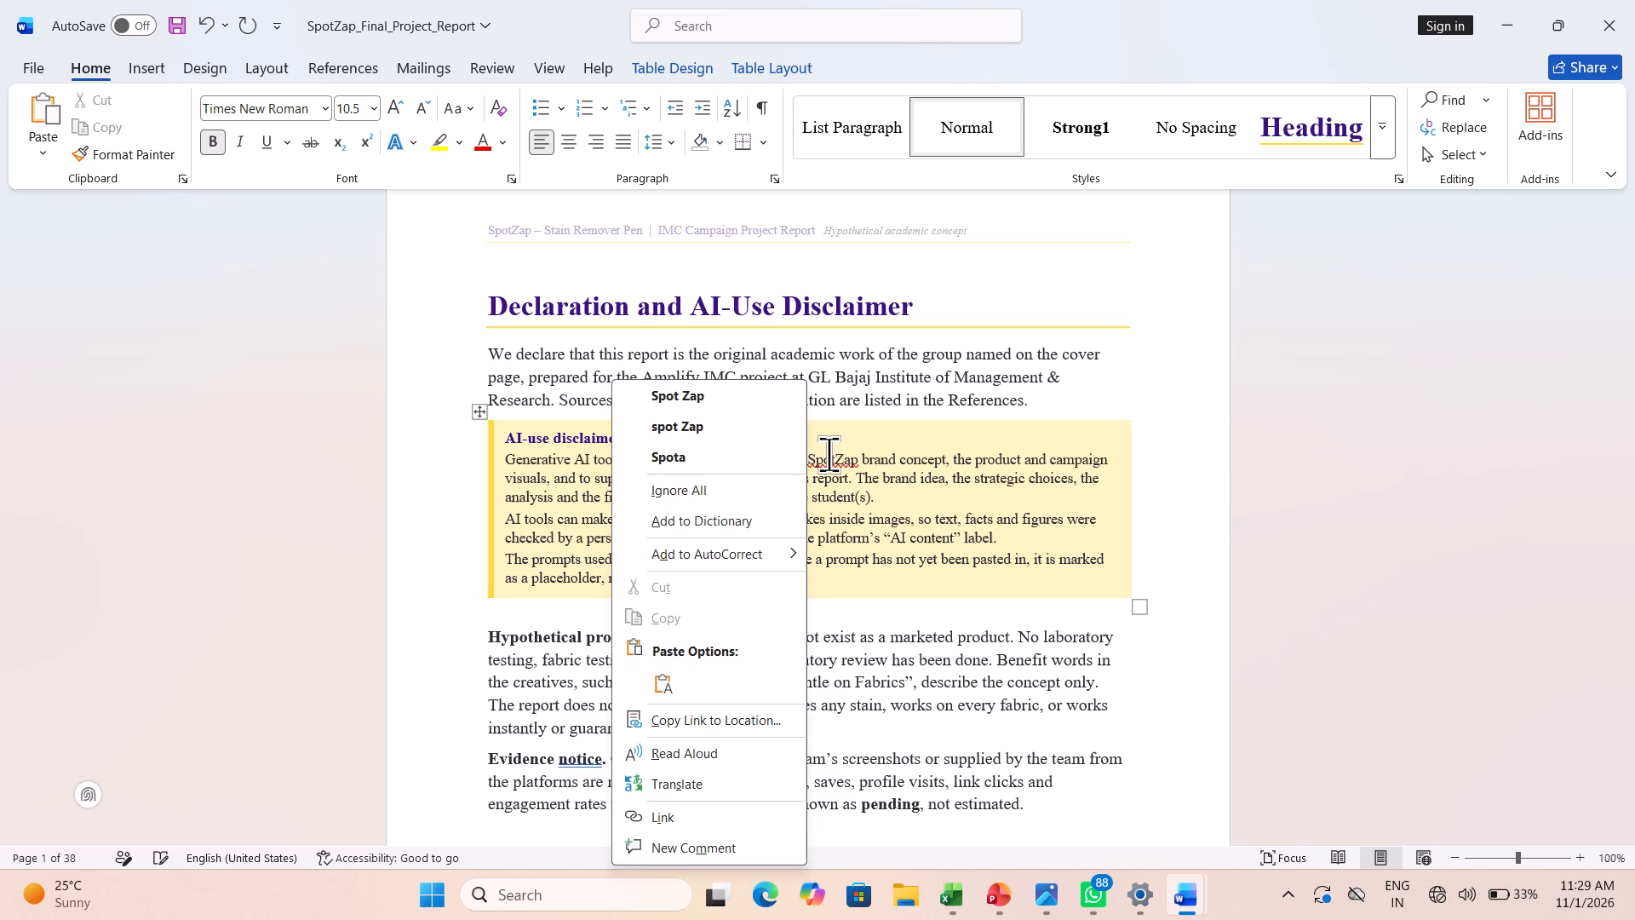
left_click(729, 494)
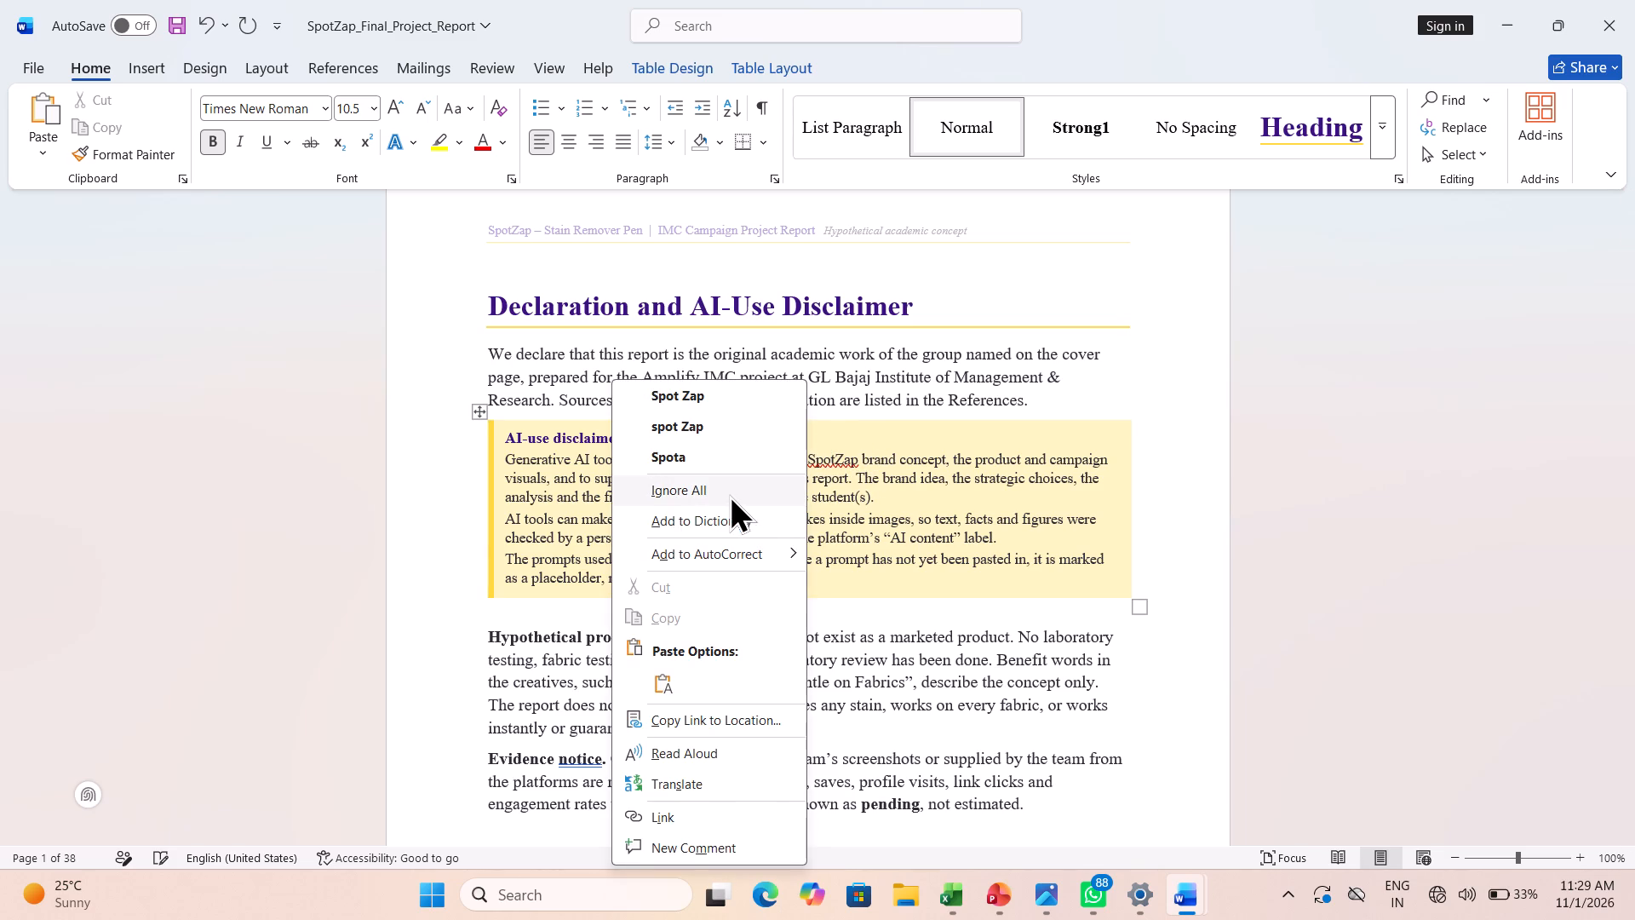
Review the report from the declaration to Table 1, and open the spelling suggestions for "behaviour" in row B1.
scroll(769, 649, "down", 1)
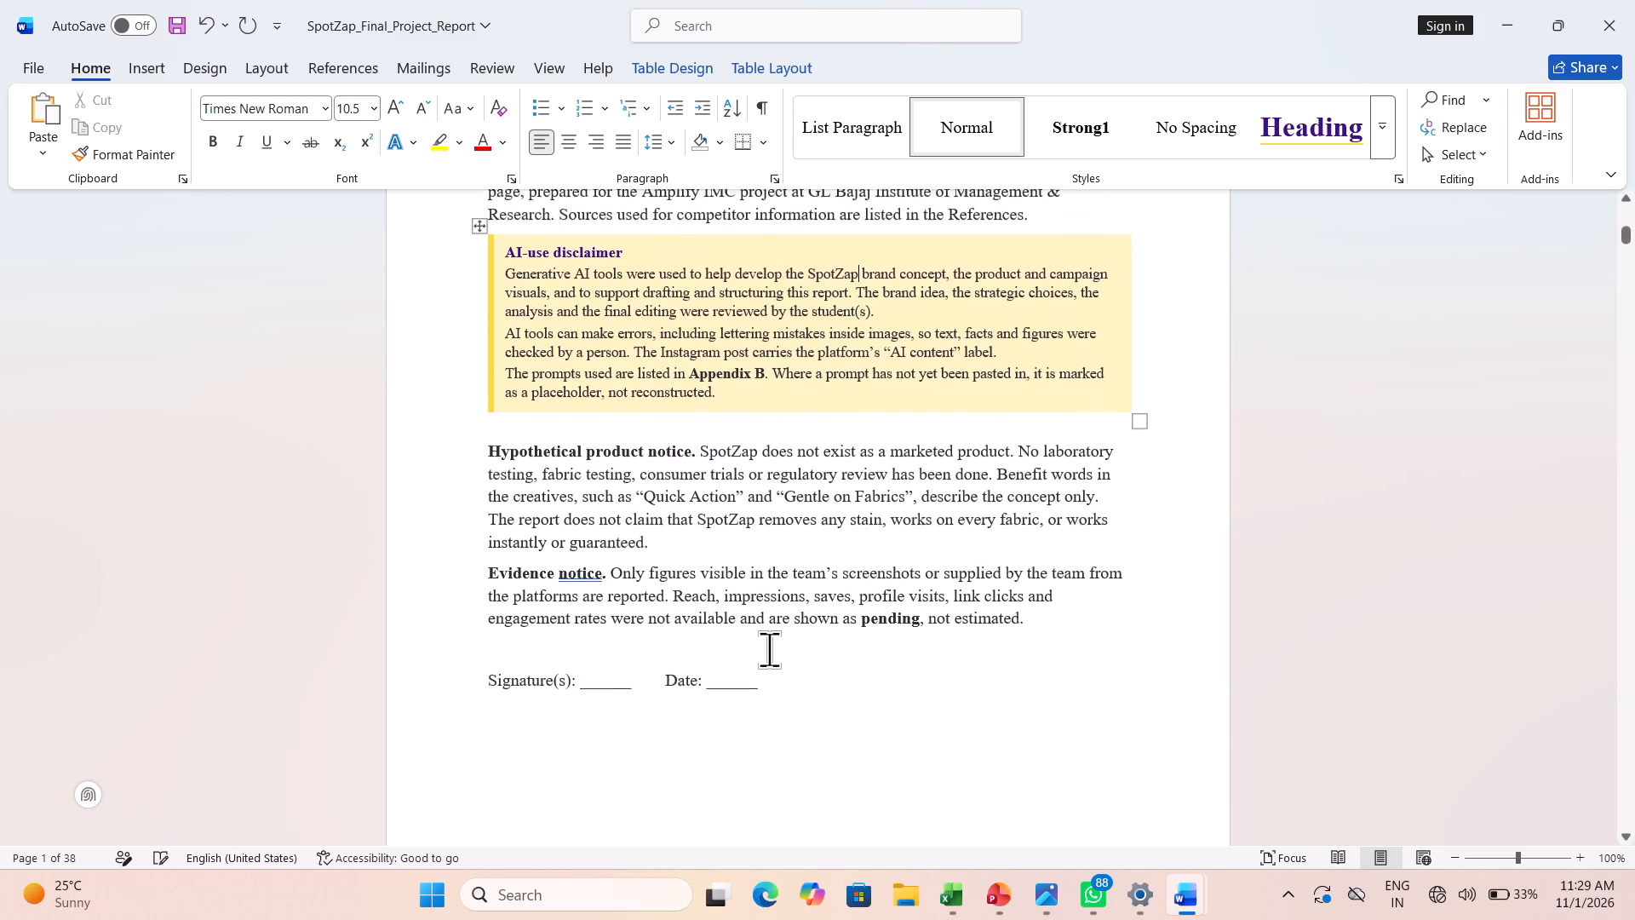
scroll(769, 649, "down", 6)
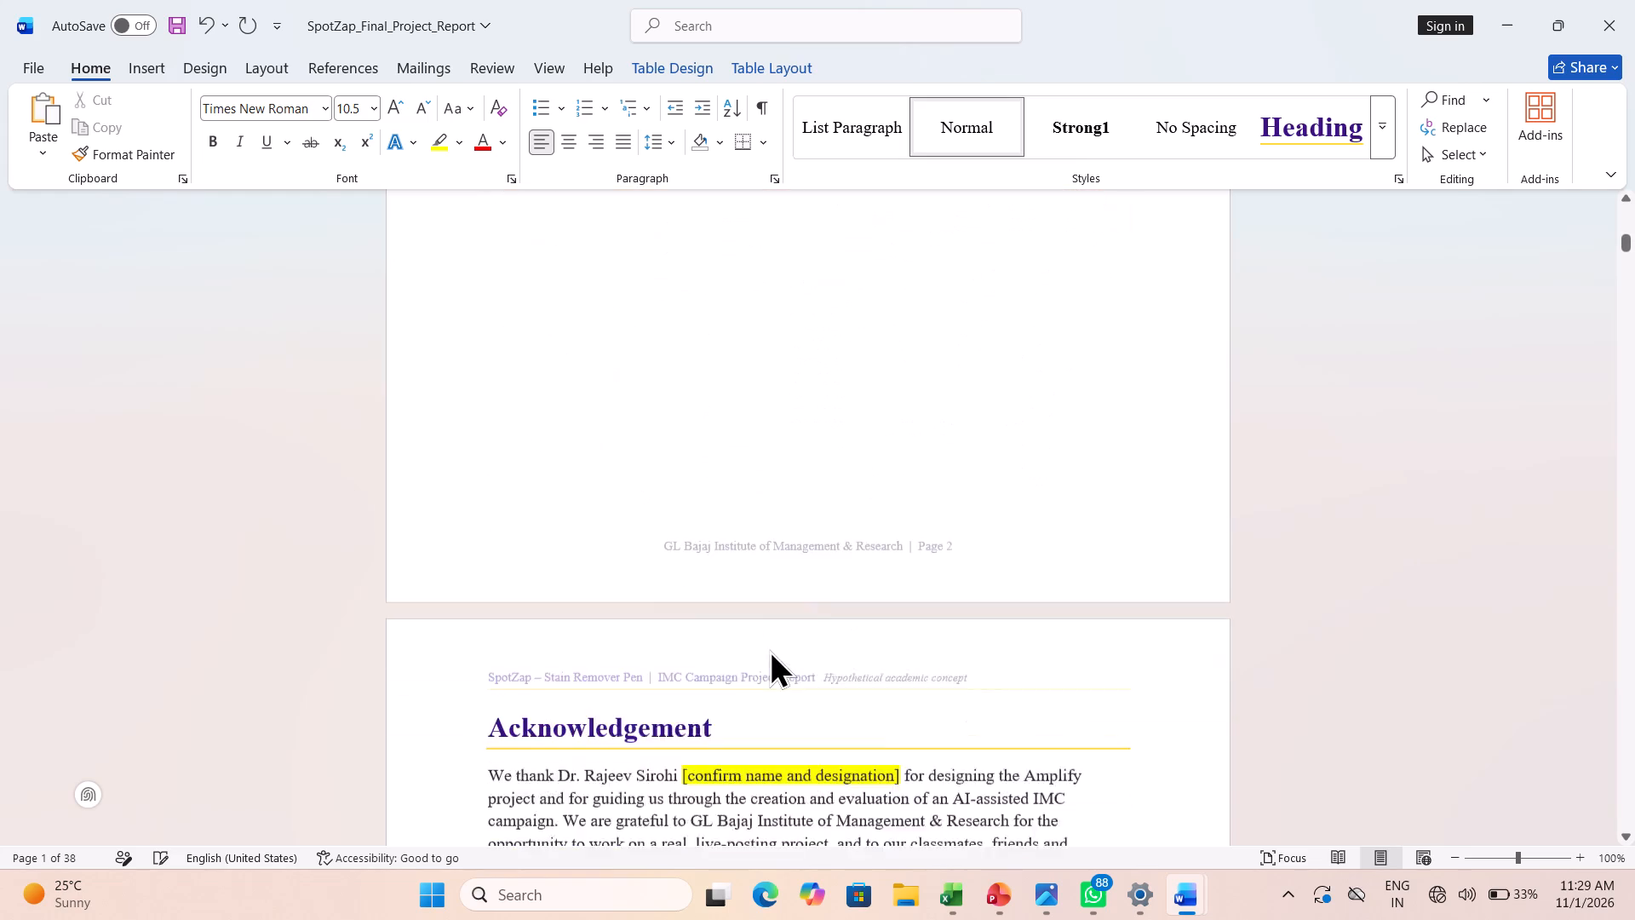
scroll(769, 649, "down", 2)
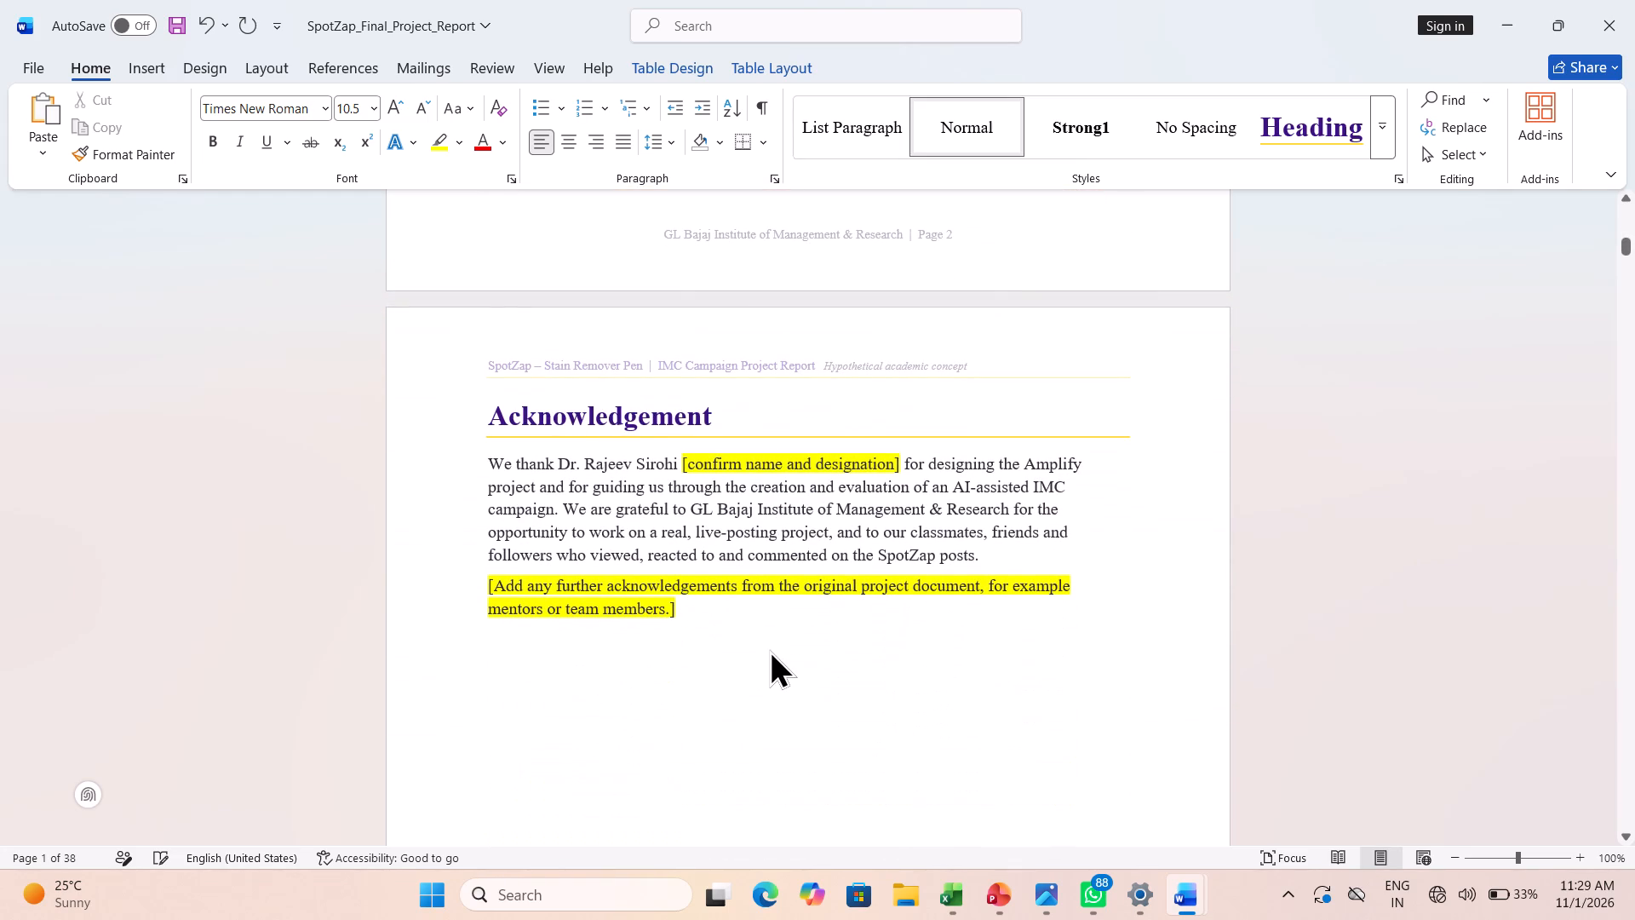
scroll(769, 649, "down", 6)
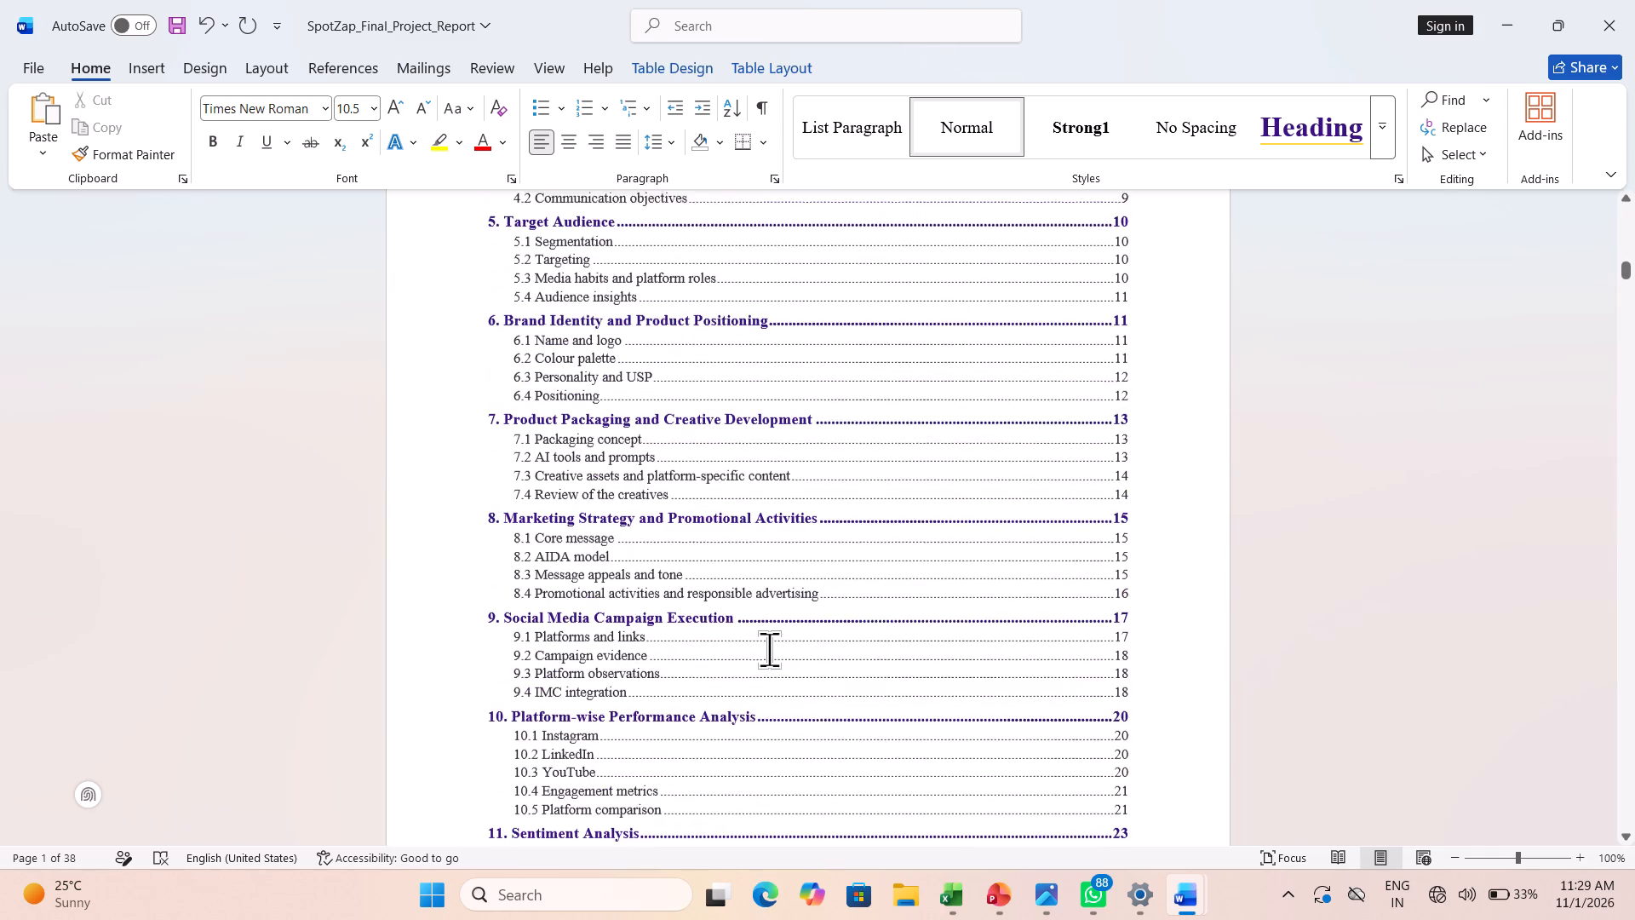
scroll(769, 649, "down", 7)
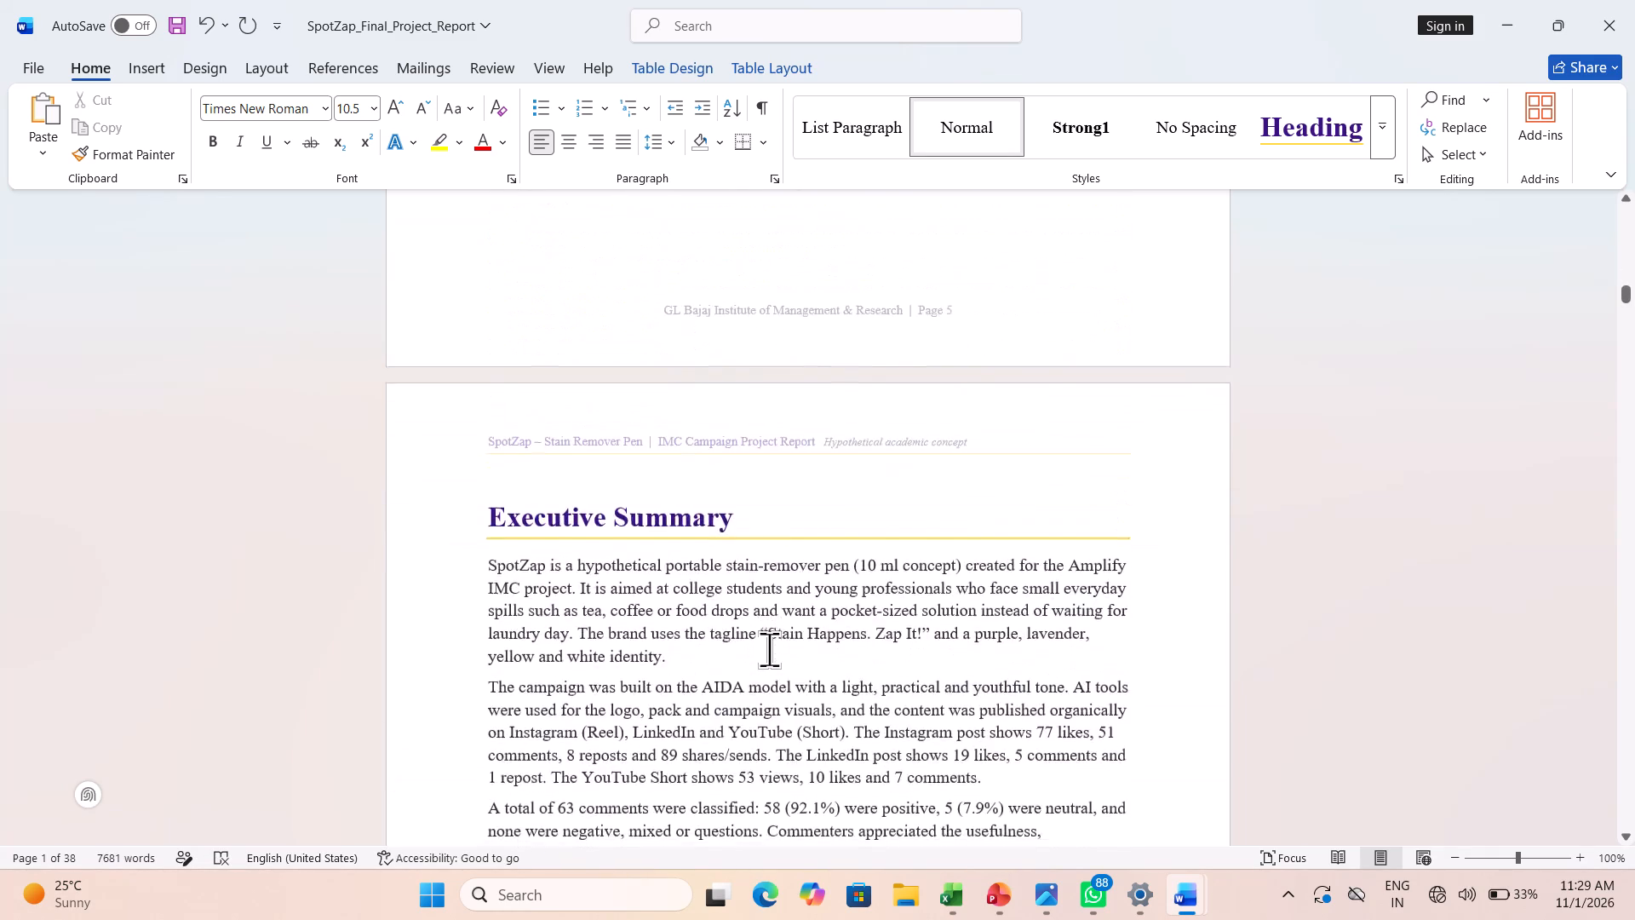
scroll(769, 649, "down", 3)
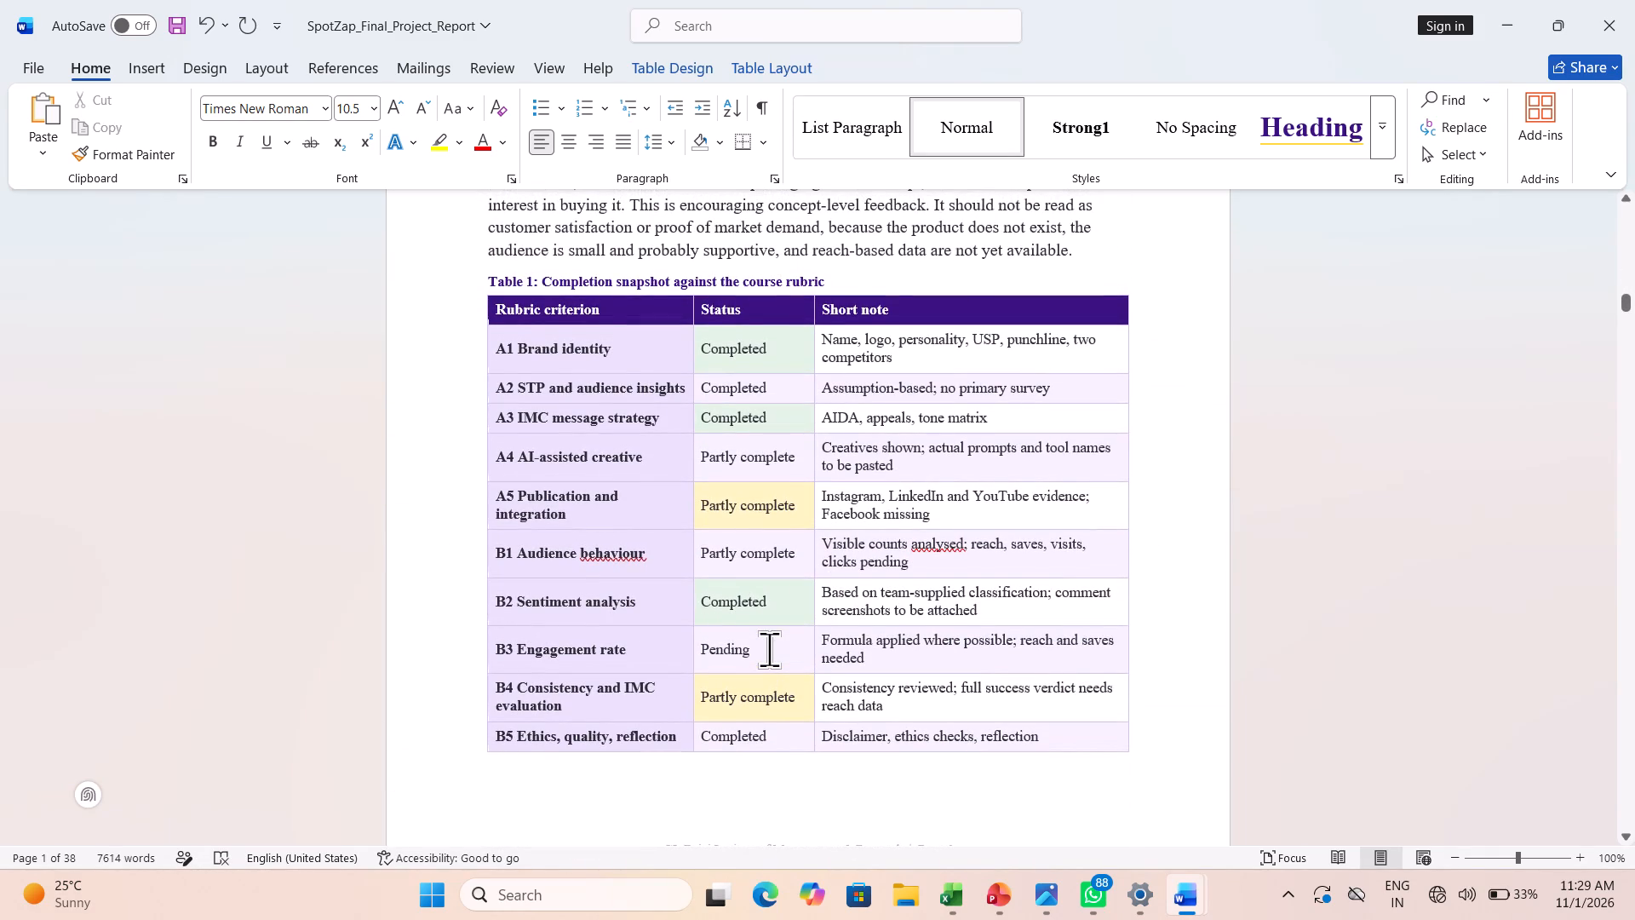
right_click(605, 555)
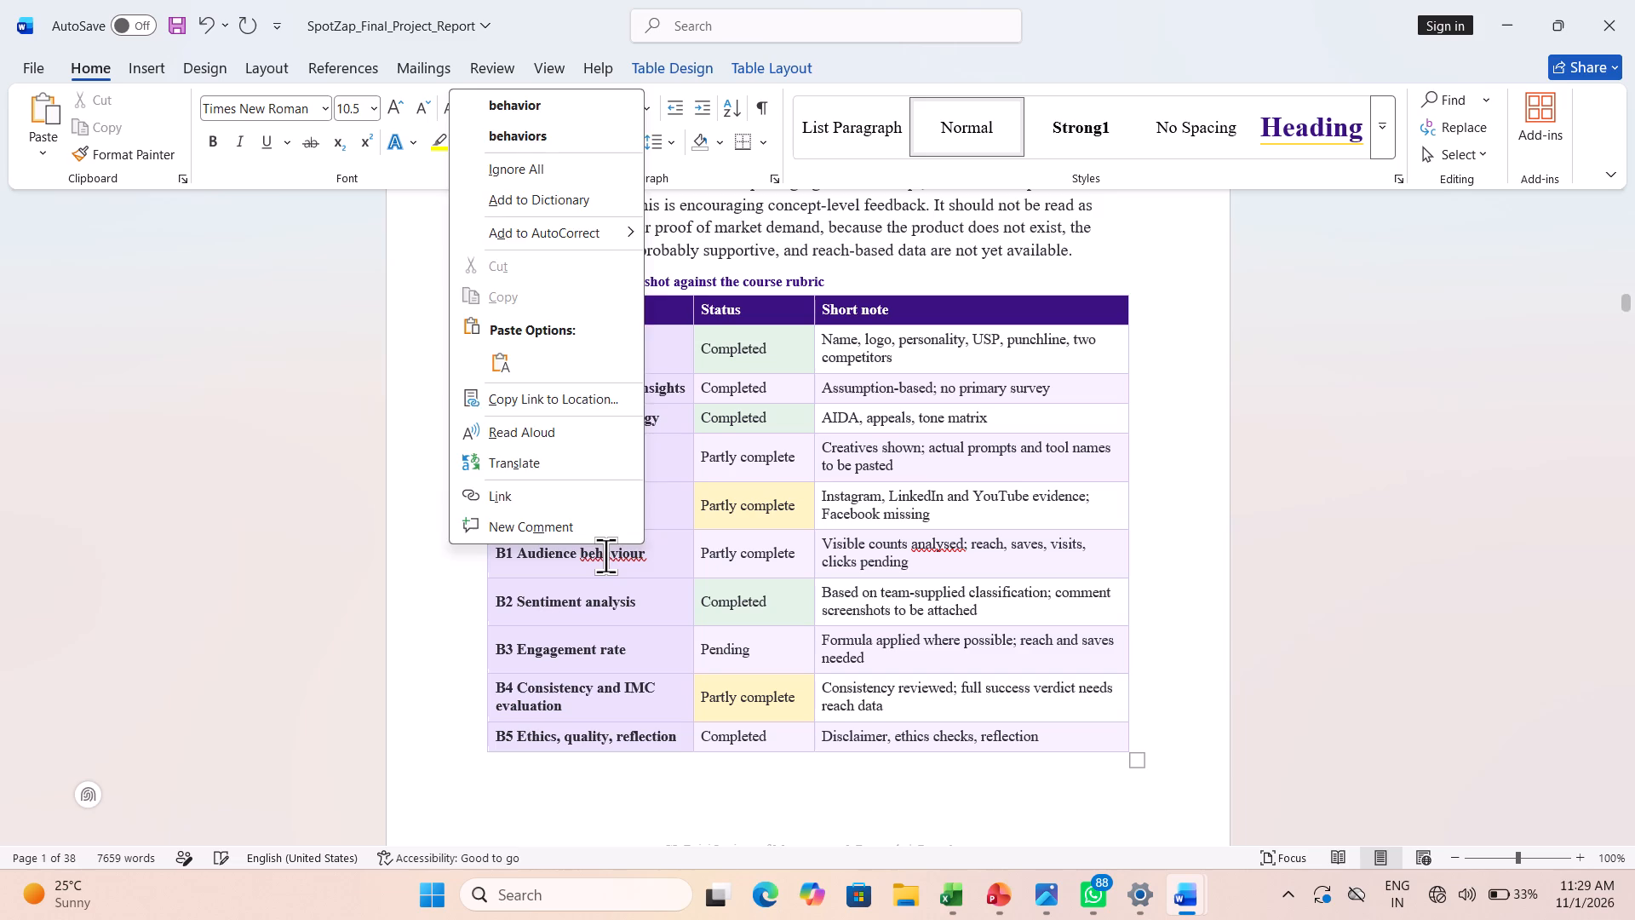
Ignore all spelling flags for "behaviour", using its occurrence in row B1 of Table 1.
right_click(605, 555)
left_click(546, 169)
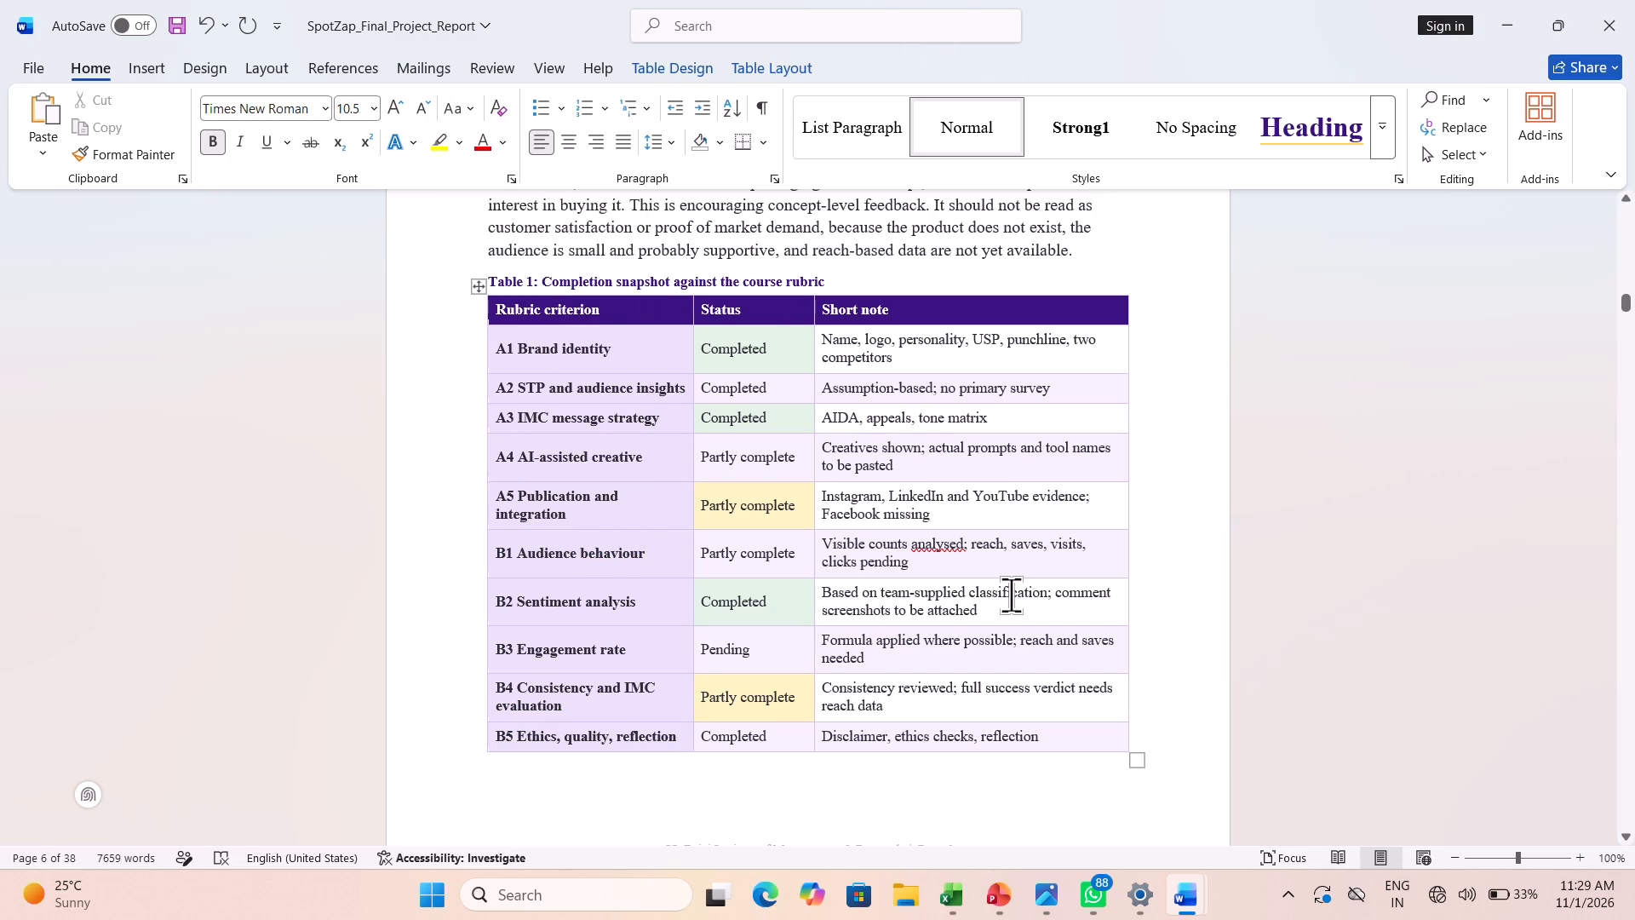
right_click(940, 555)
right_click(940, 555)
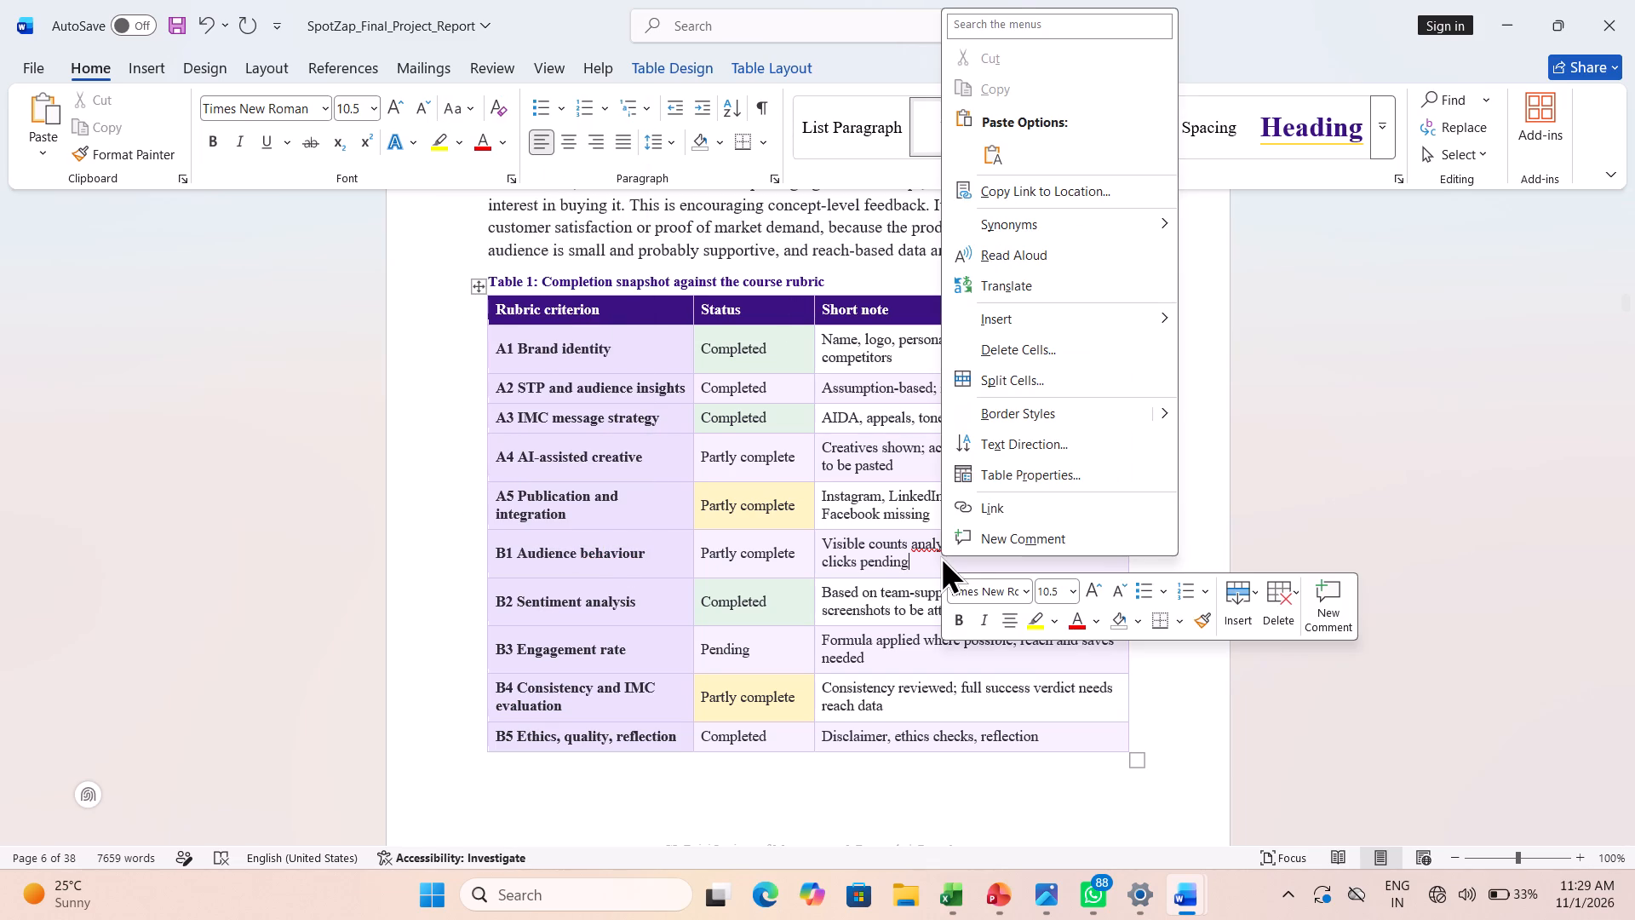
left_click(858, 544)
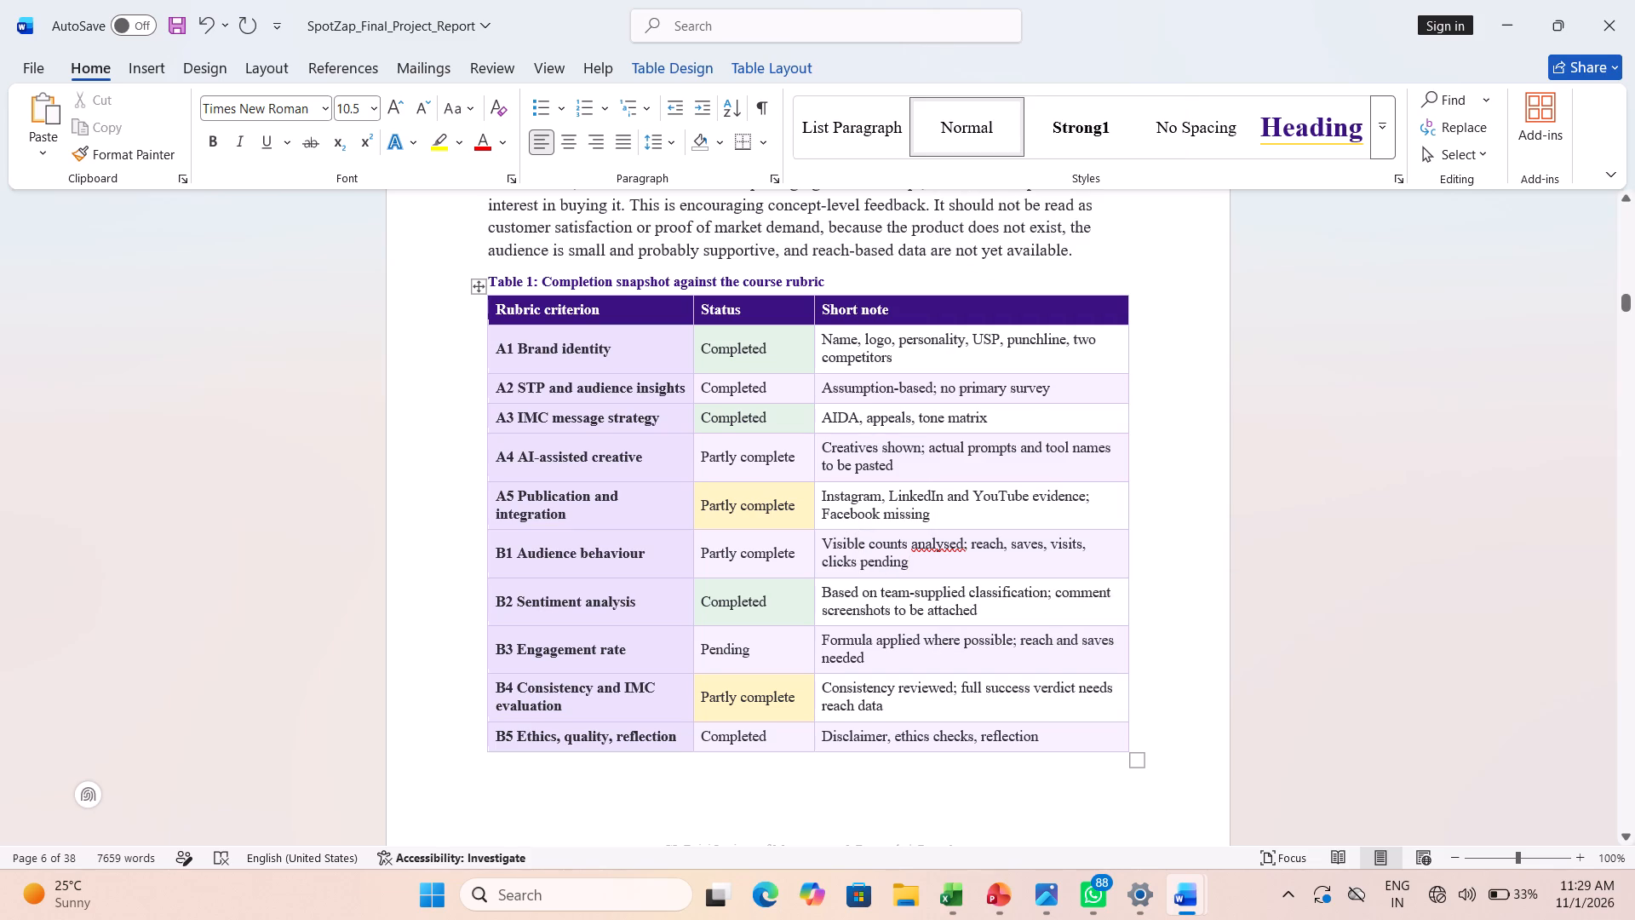
Review the report from the end of Table 1 through the brand overview and problem sections to the communication objectives in Table 6.
scroll(969, 768, "down", 6)
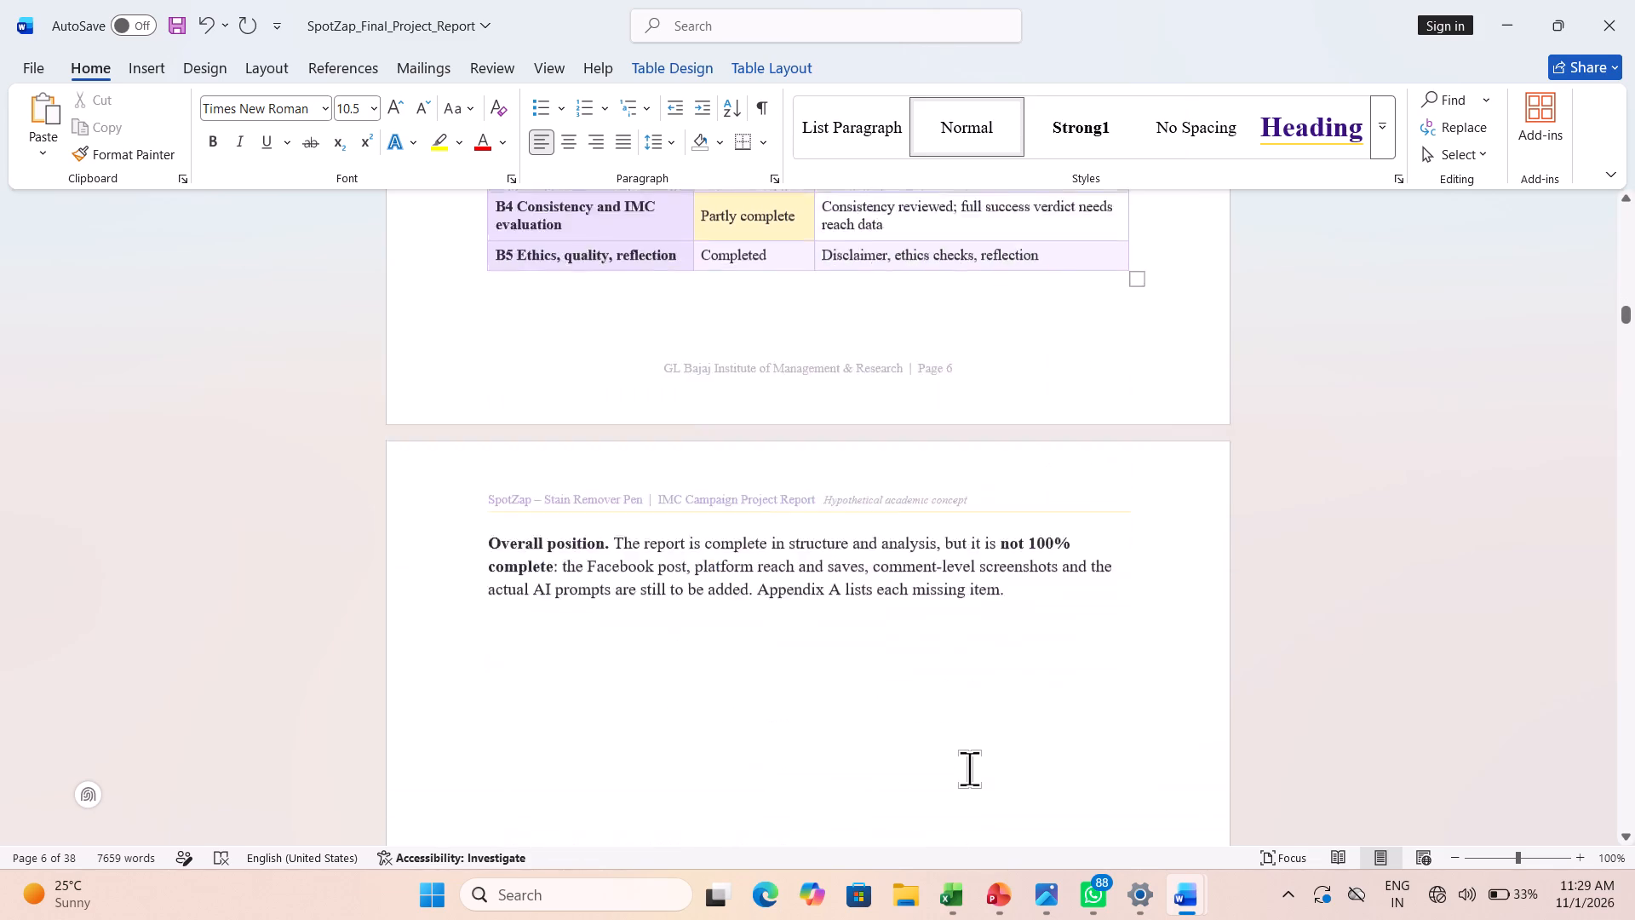
scroll(969, 768, "down", 1)
scroll(969, 768, "up", 3)
scroll(969, 768, "down", 4)
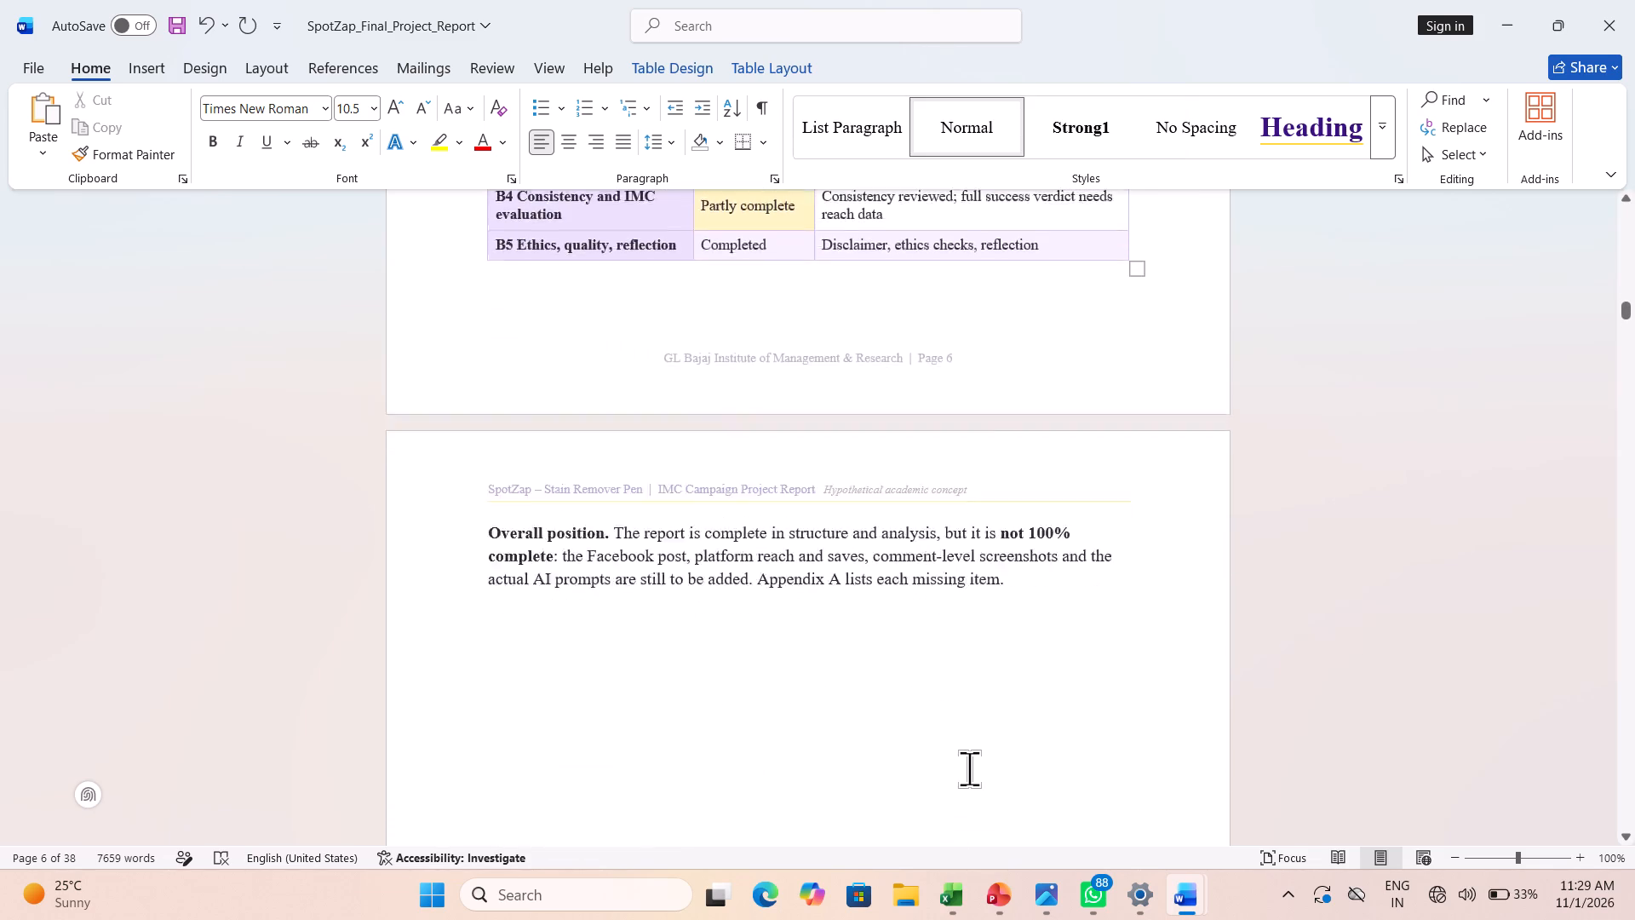
scroll(969, 768, "down", 4)
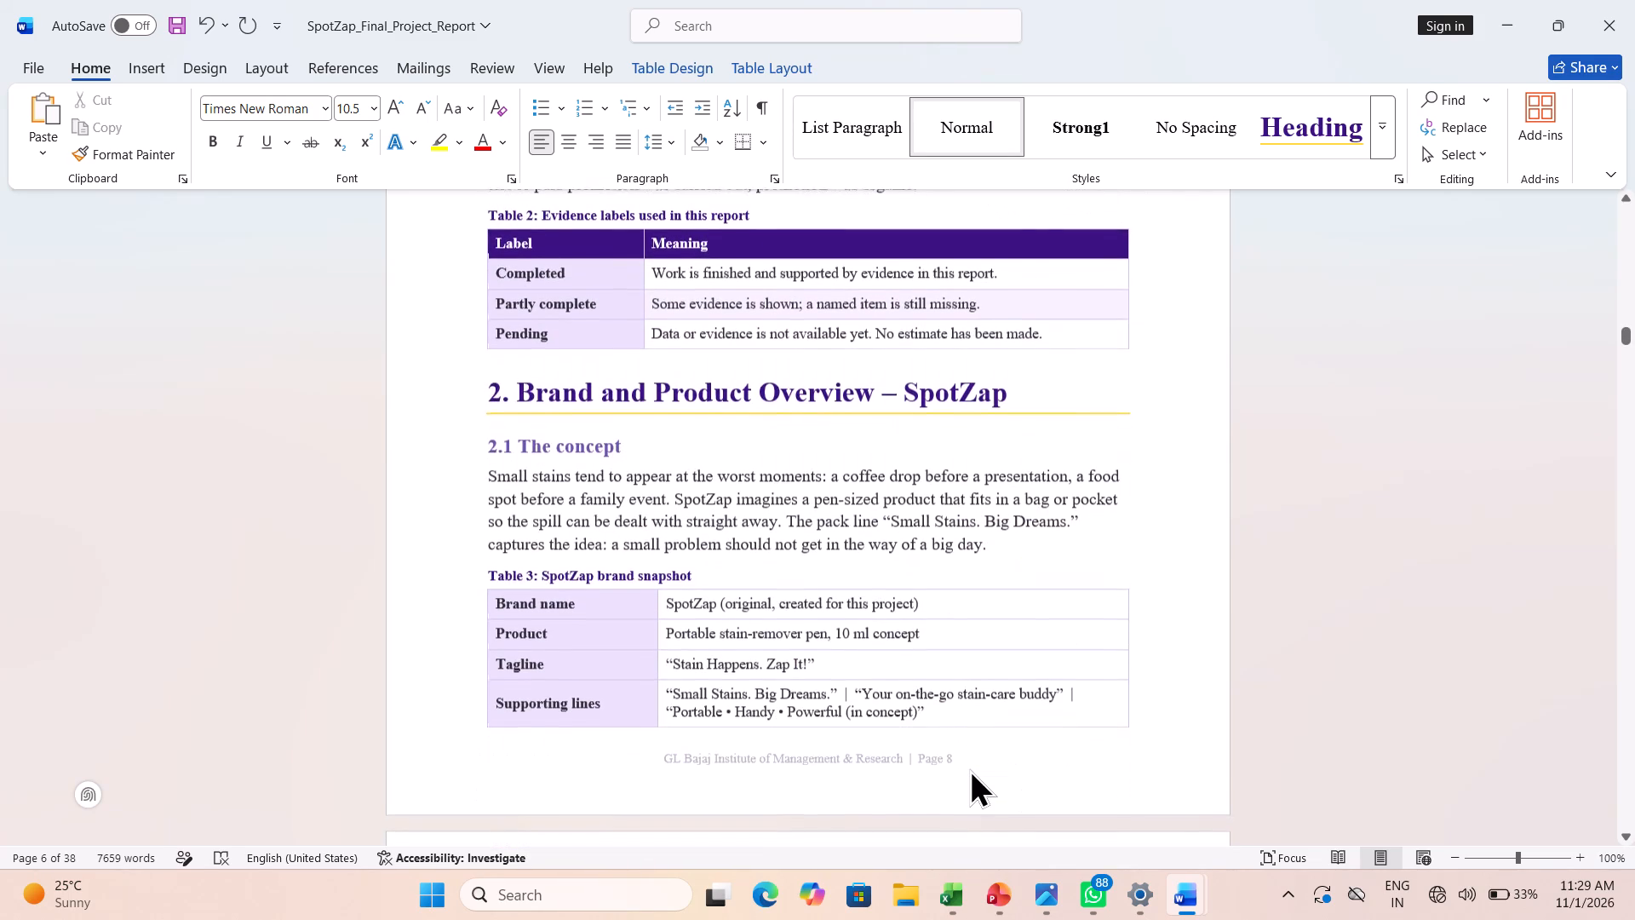
scroll(969, 768, "down", 4)
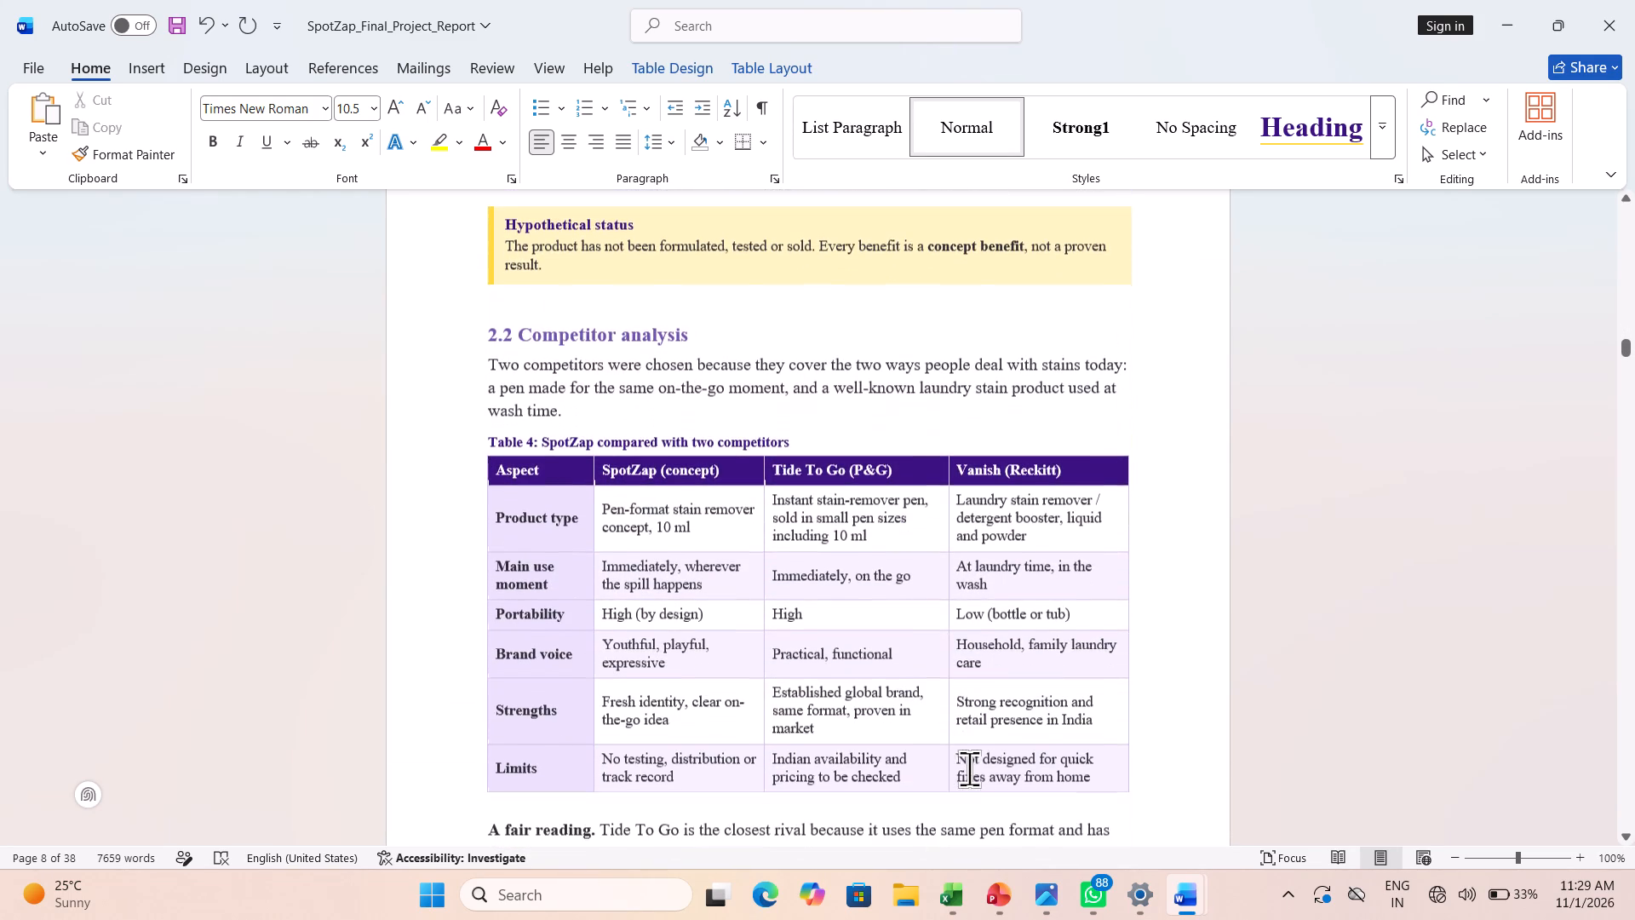
scroll(969, 768, "down", 6)
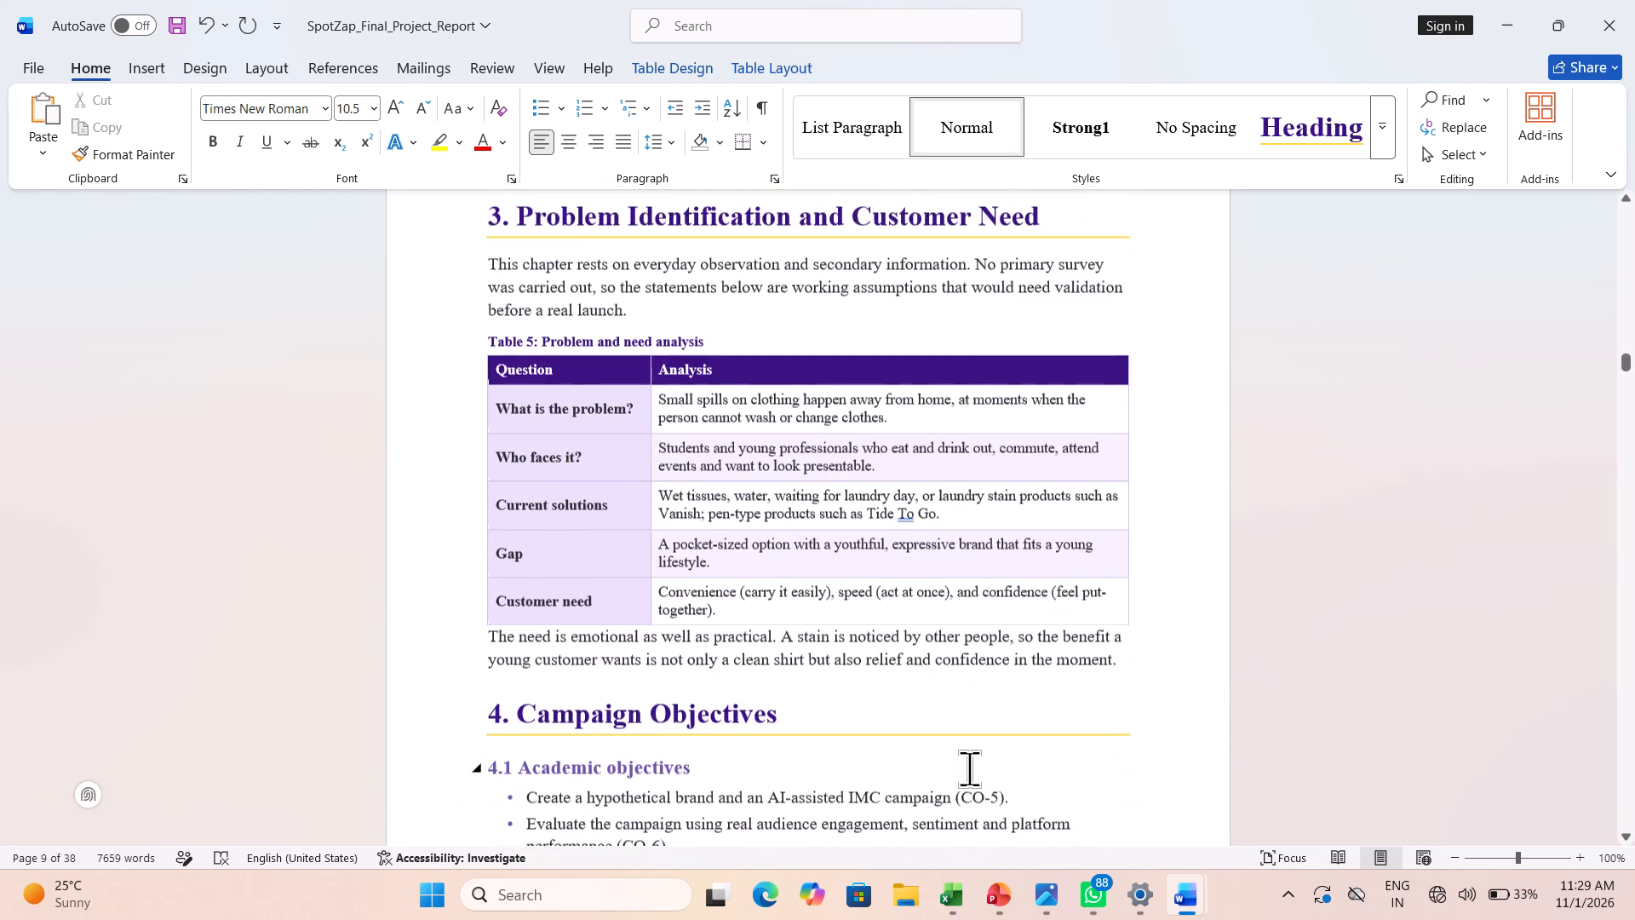
scroll(969, 768, "down", 3)
left_click(969, 768)
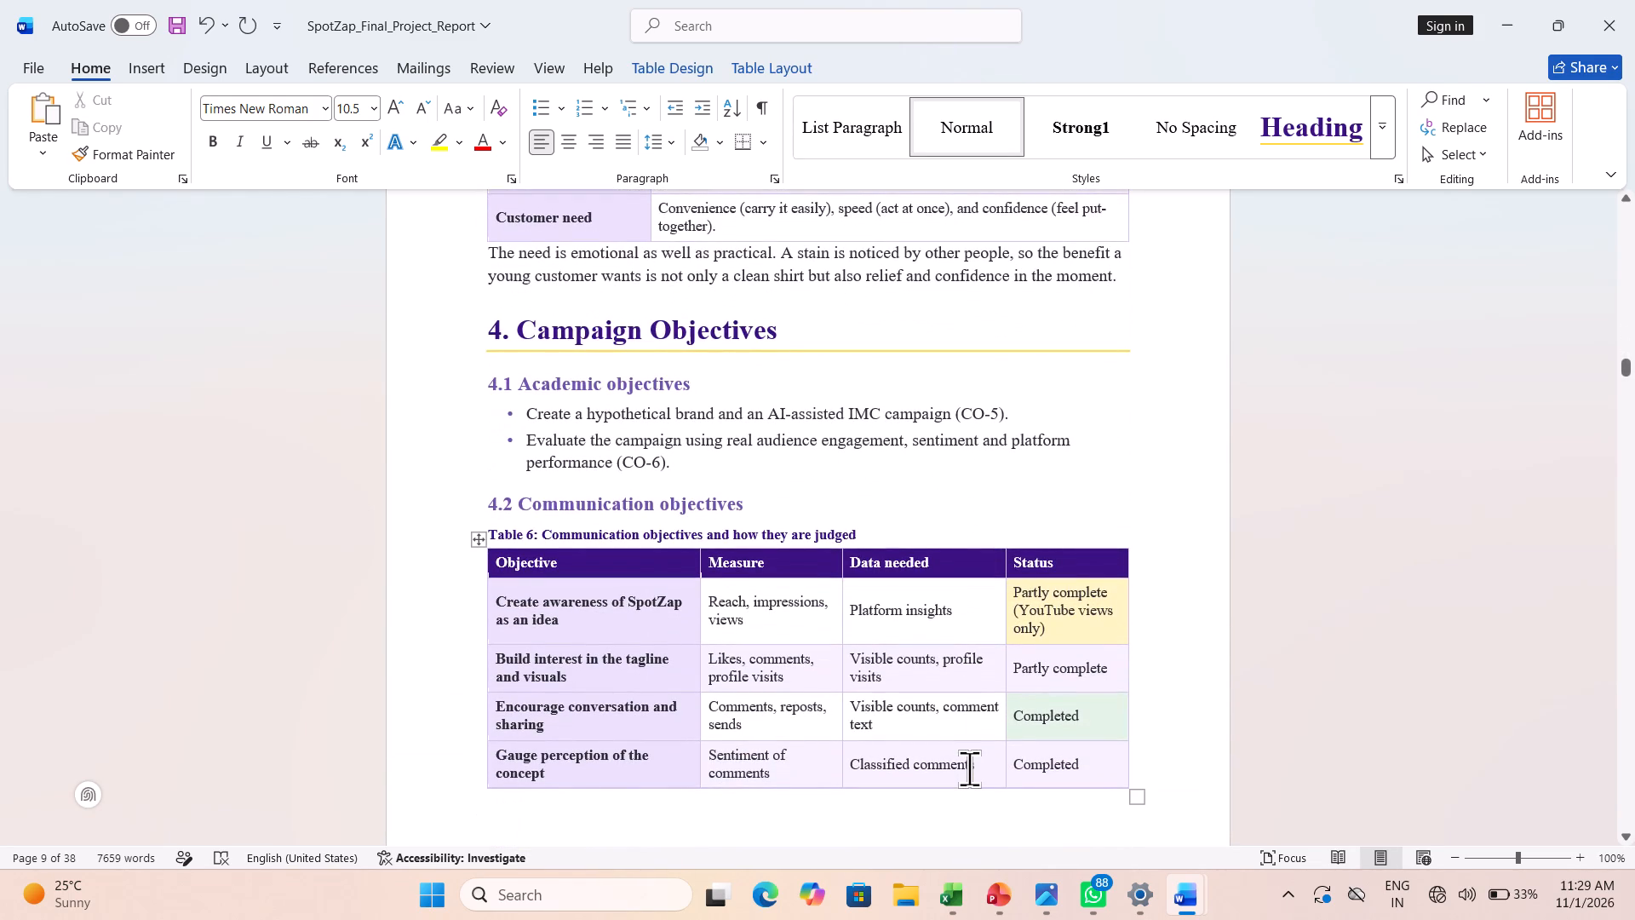
Review the Target Audience section and the brand identity content through the 6.4 Positioning statement and perceptual map, checking for remaining flagged wording.
scroll(969, 768, "down", 2)
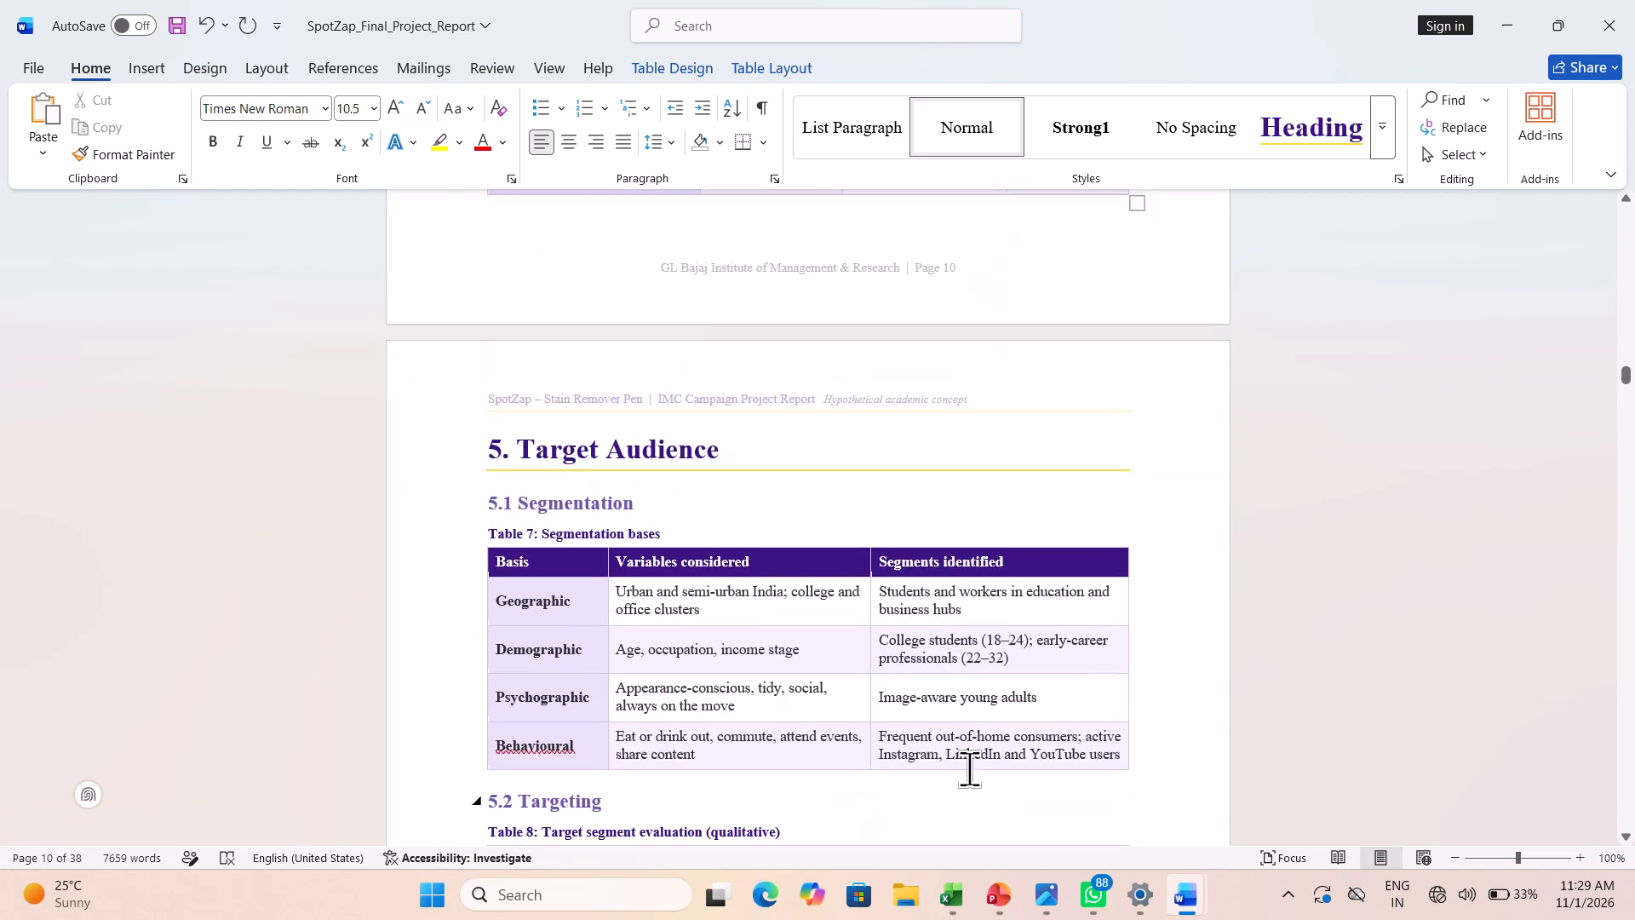
scroll(969, 768, "down", 4)
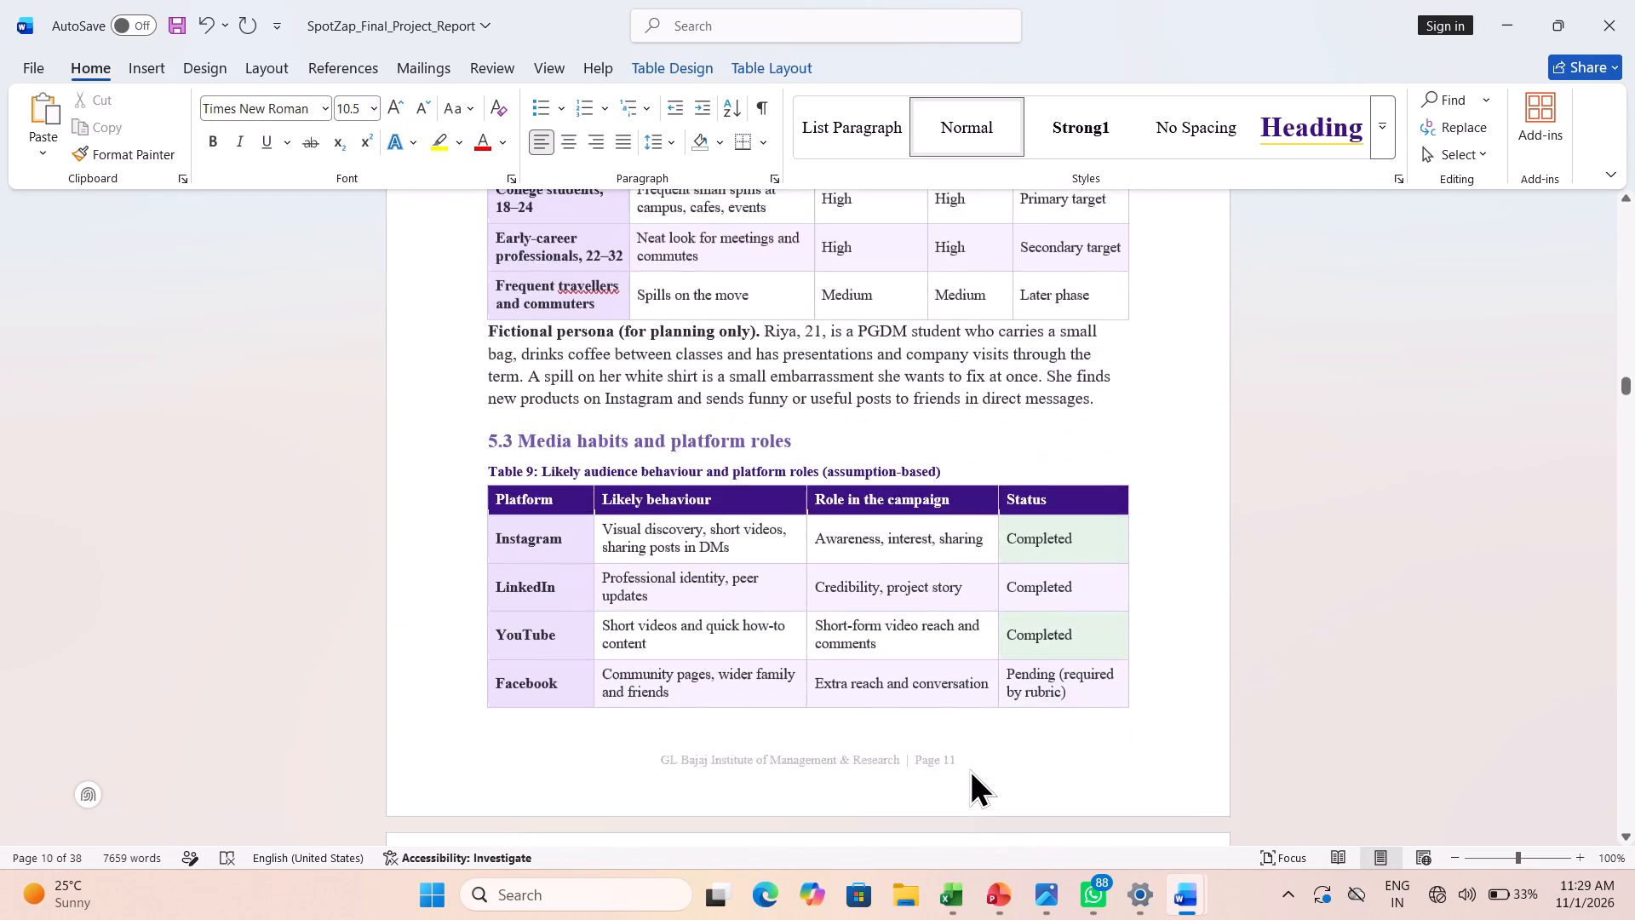
scroll(969, 768, "down", 3)
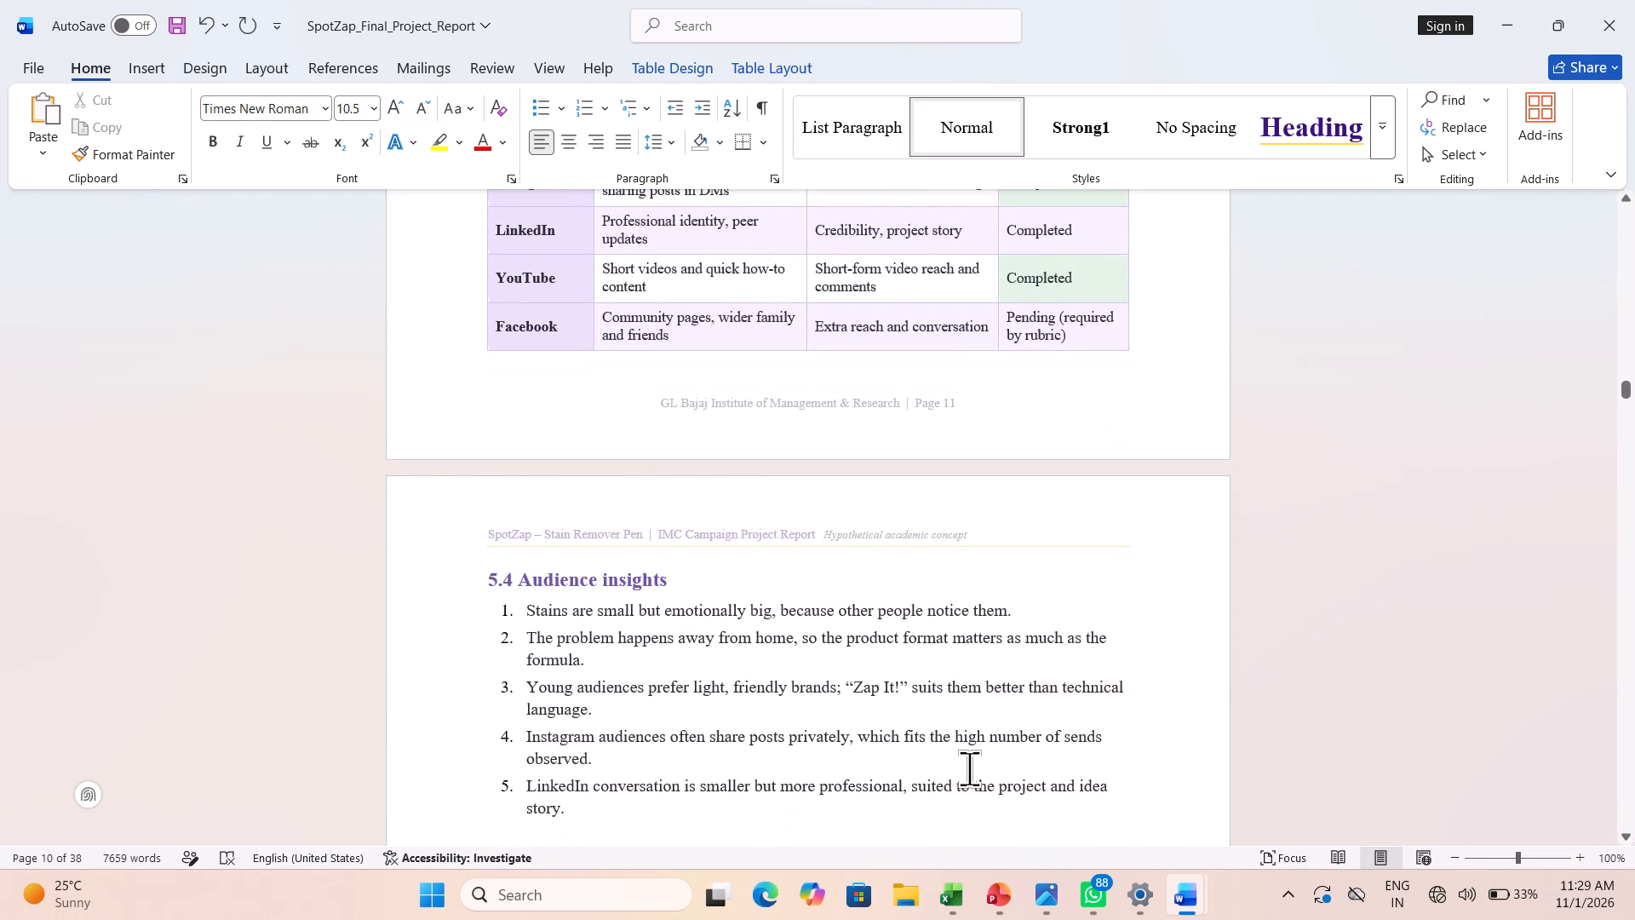
scroll(969, 768, "down", 2)
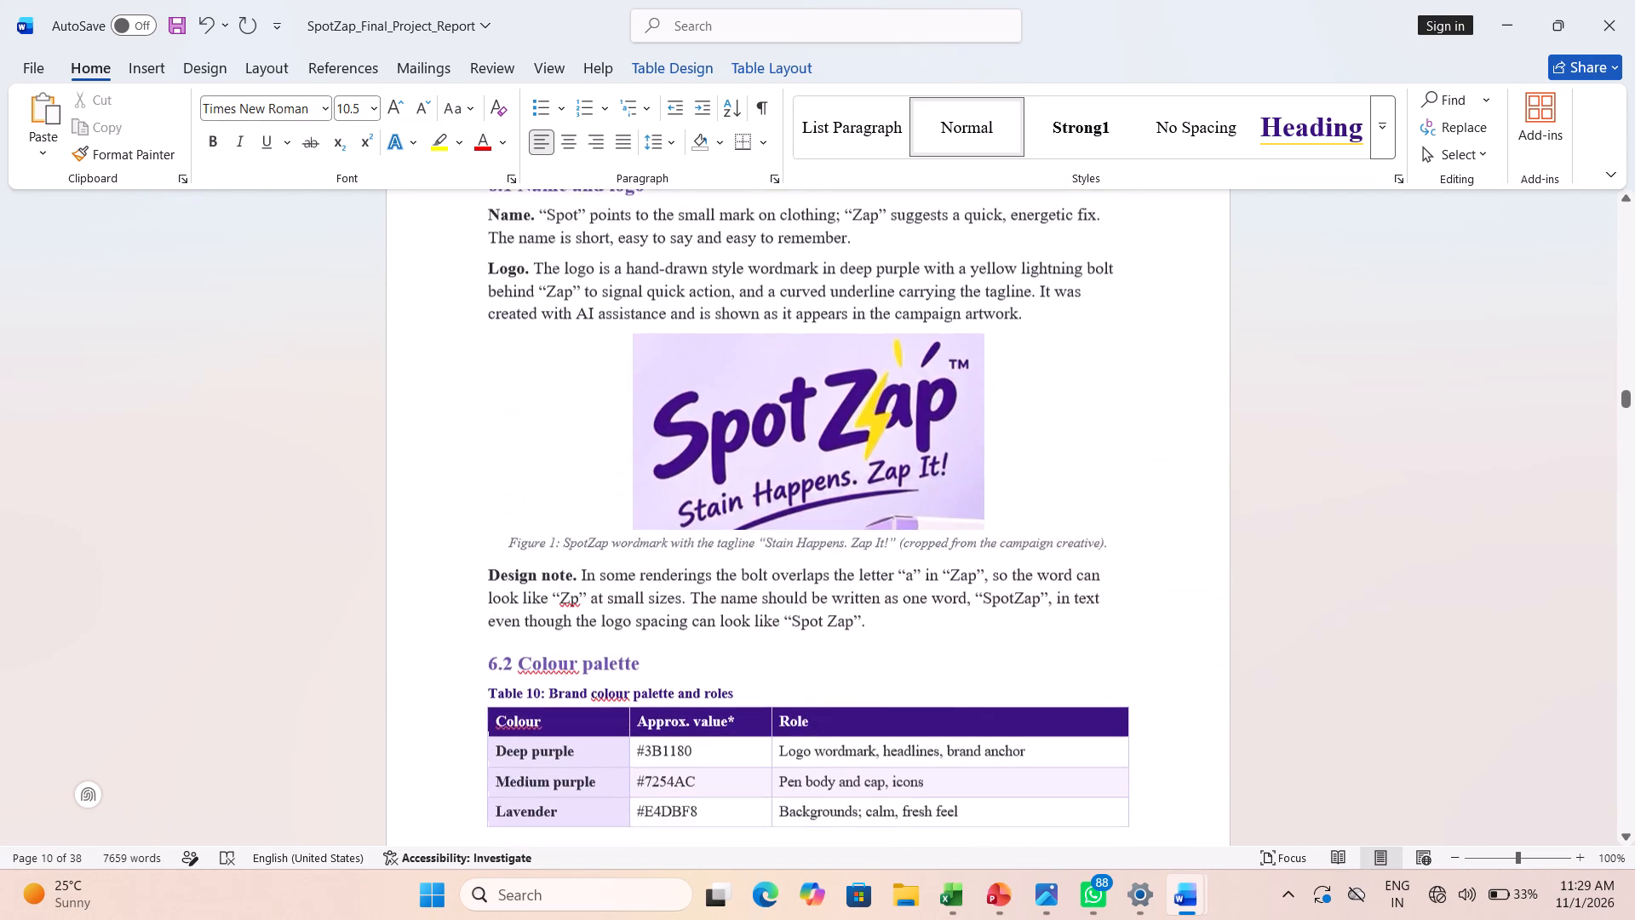
scroll(969, 768, "down", 4)
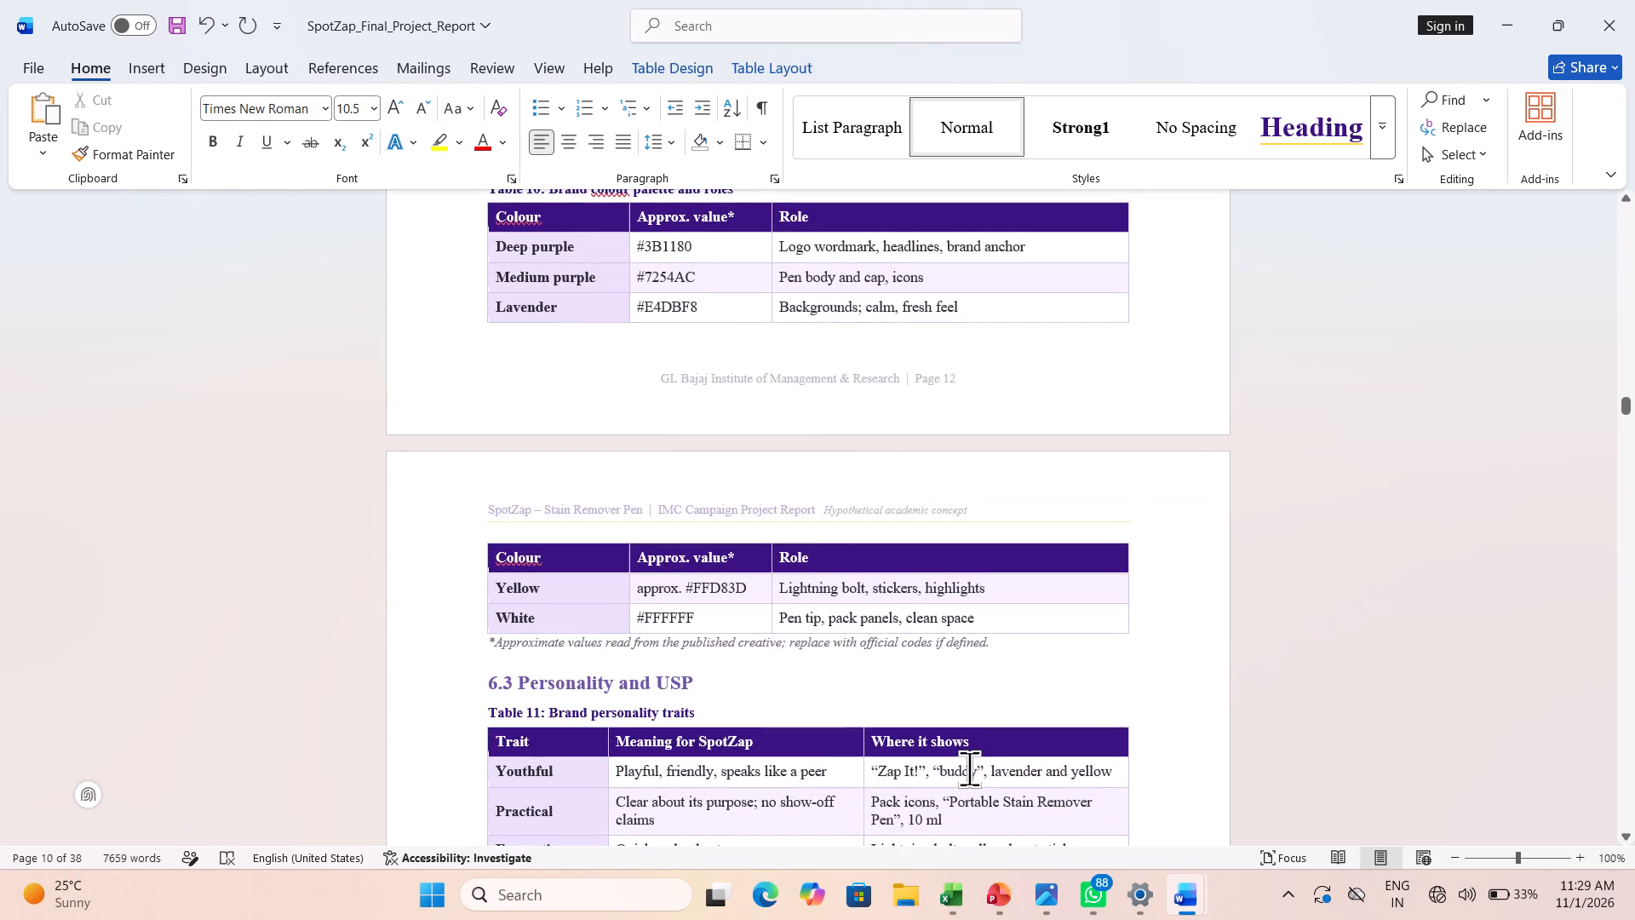
scroll(969, 768, "down", 2)
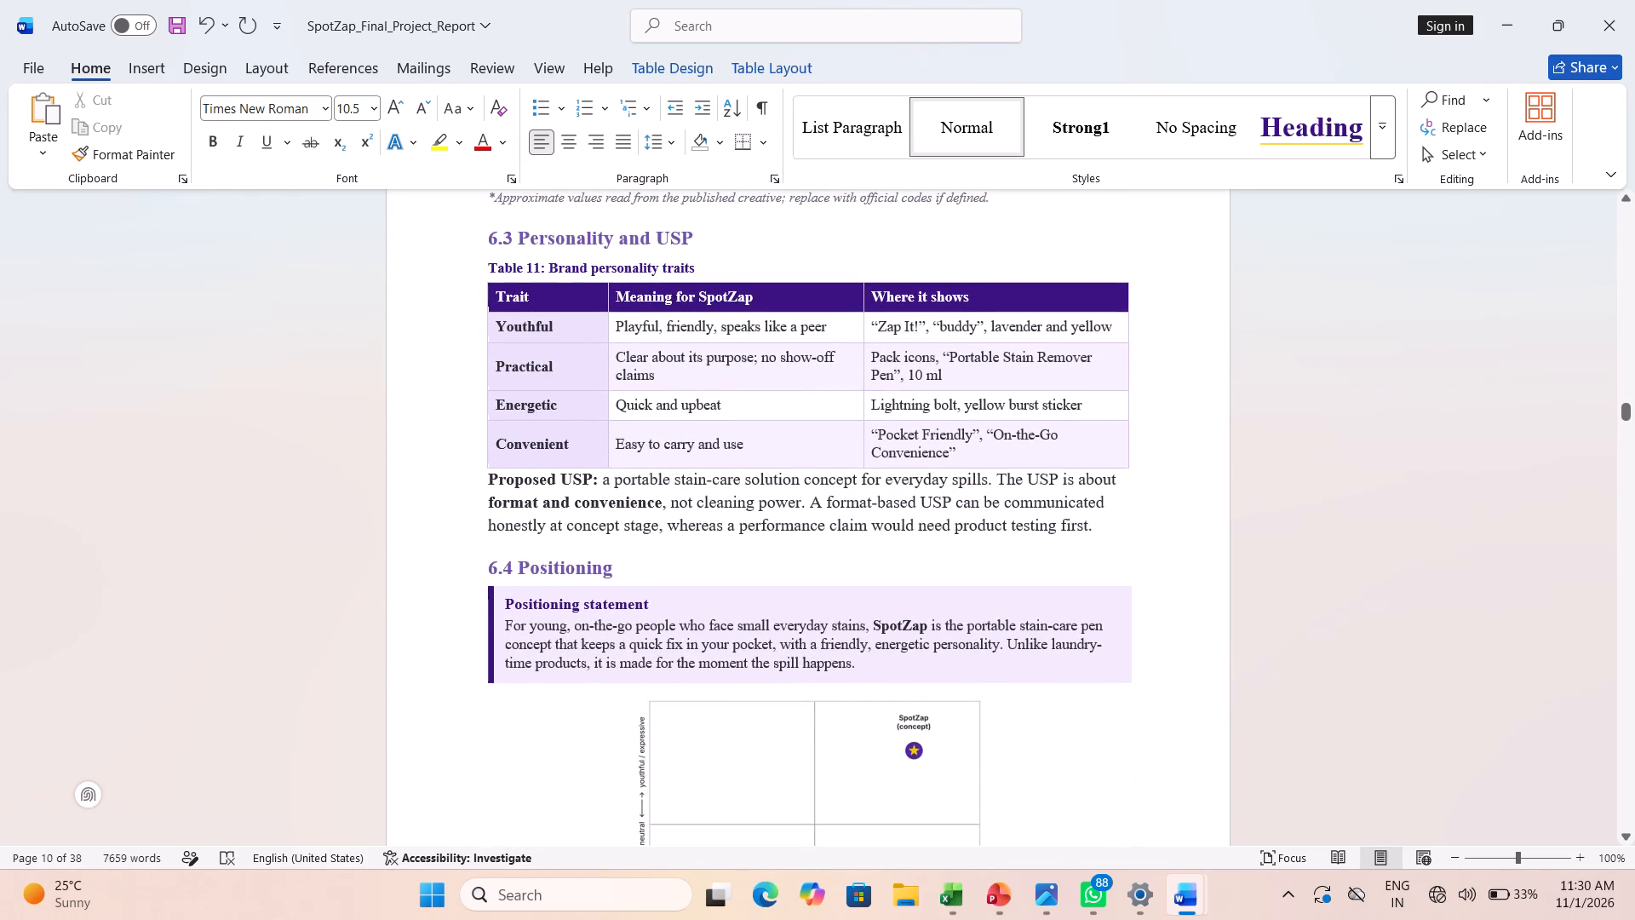
scroll(969, 768, "down", 2)
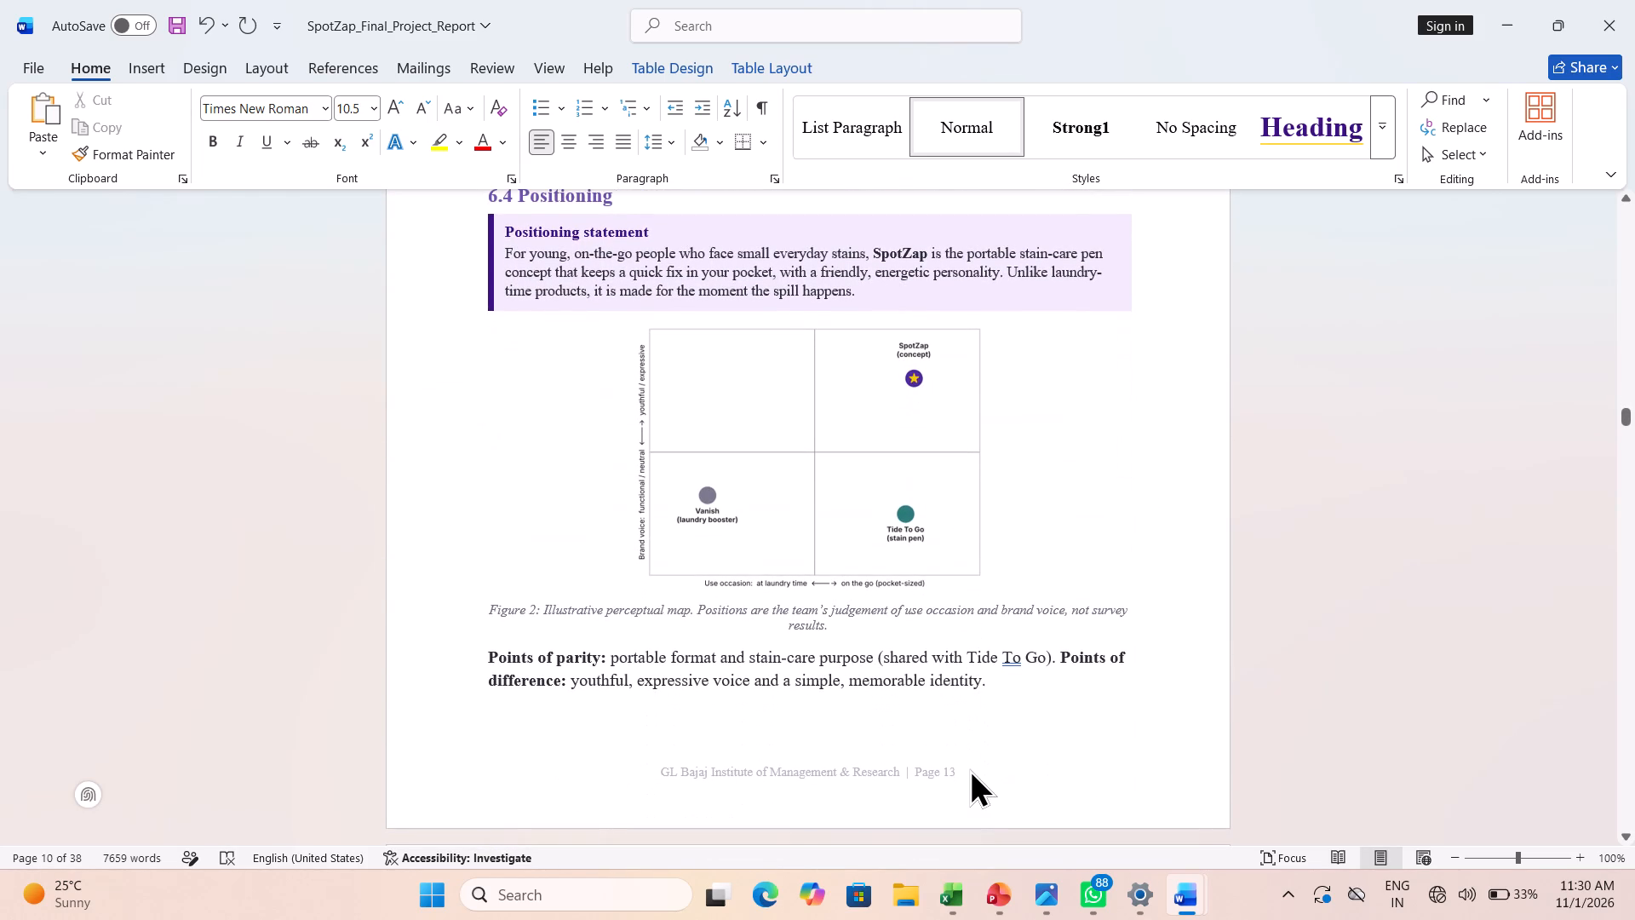
Review the report from section 6.4 Positioning to Table 12 in section 7.2 AI tools and prompts.
scroll(969, 768, "down", 1)
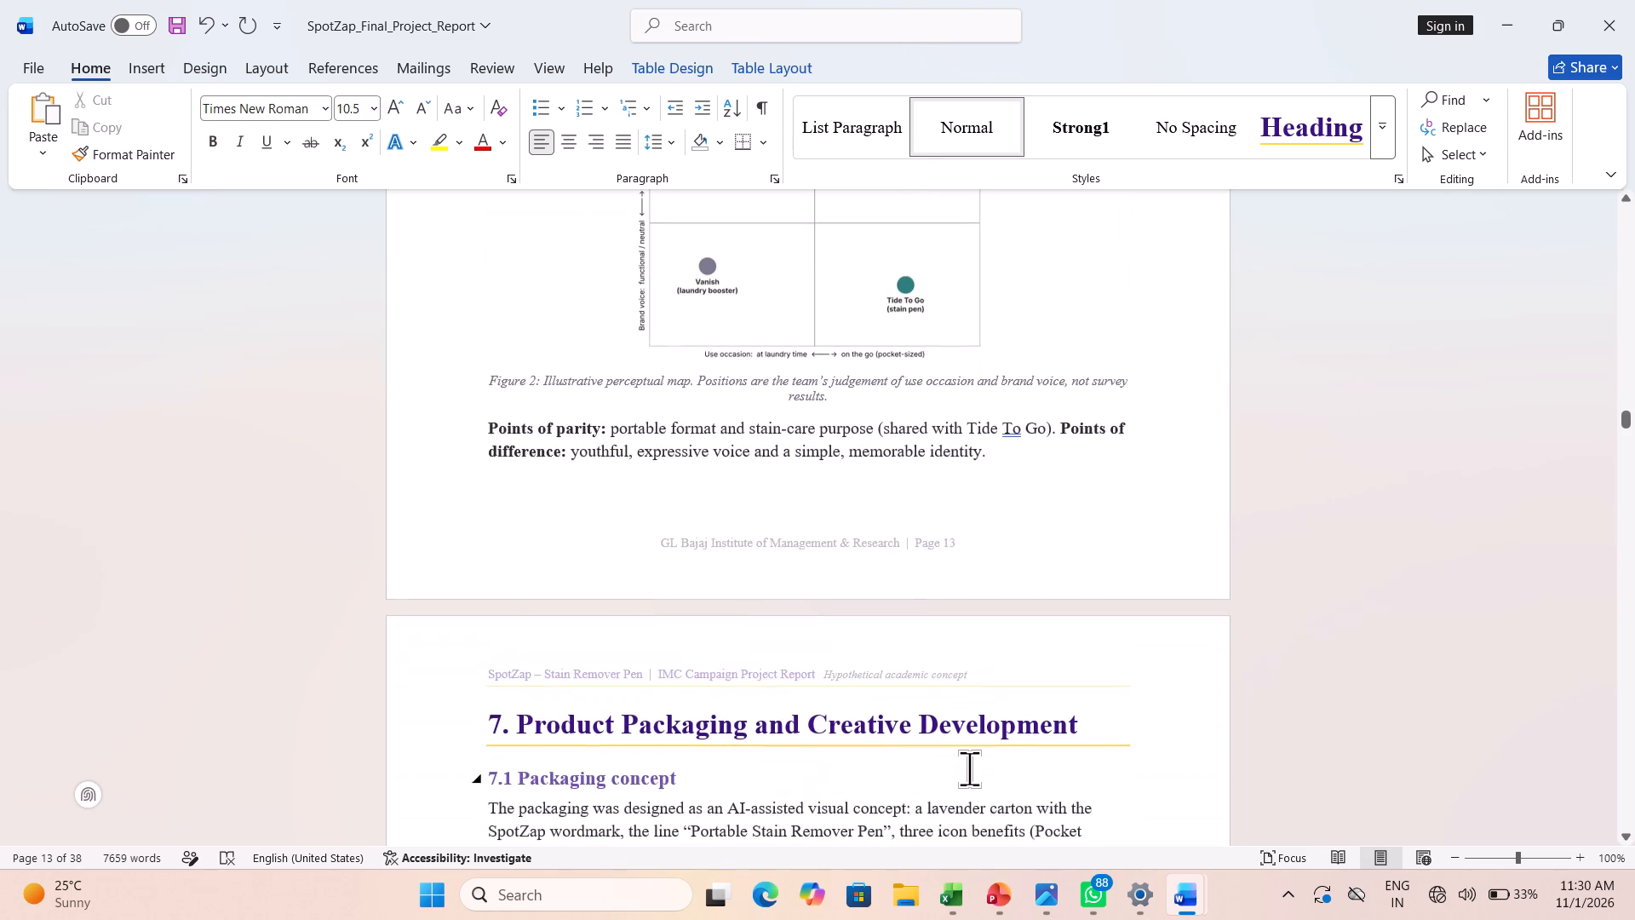
scroll(969, 768, "down", 3)
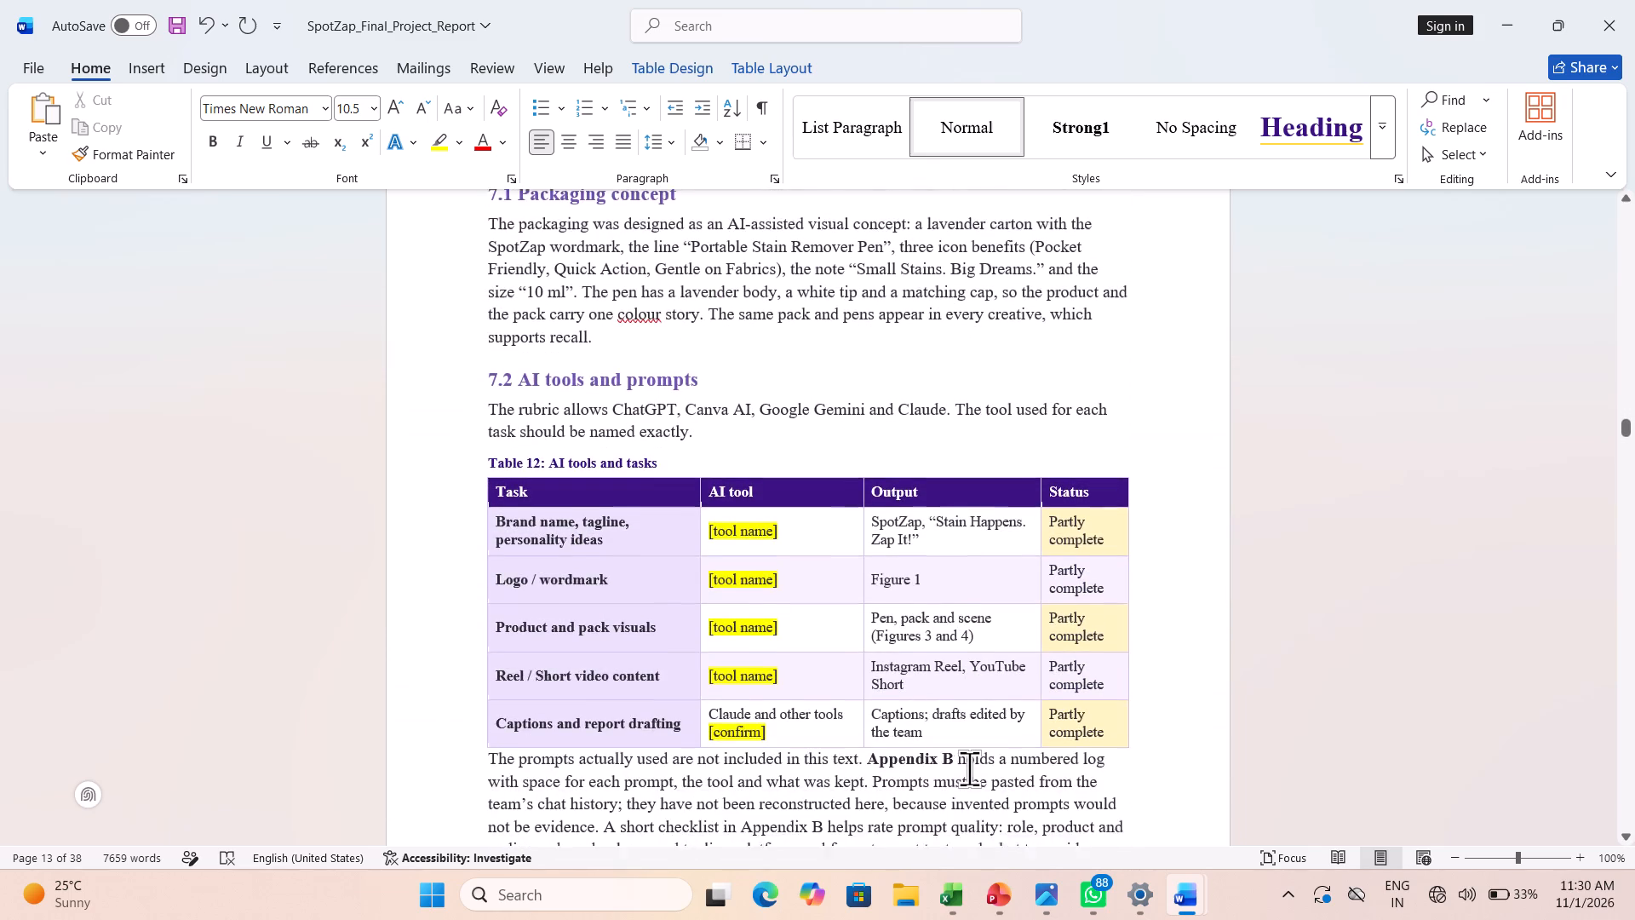
scroll(969, 768, "down", 1)
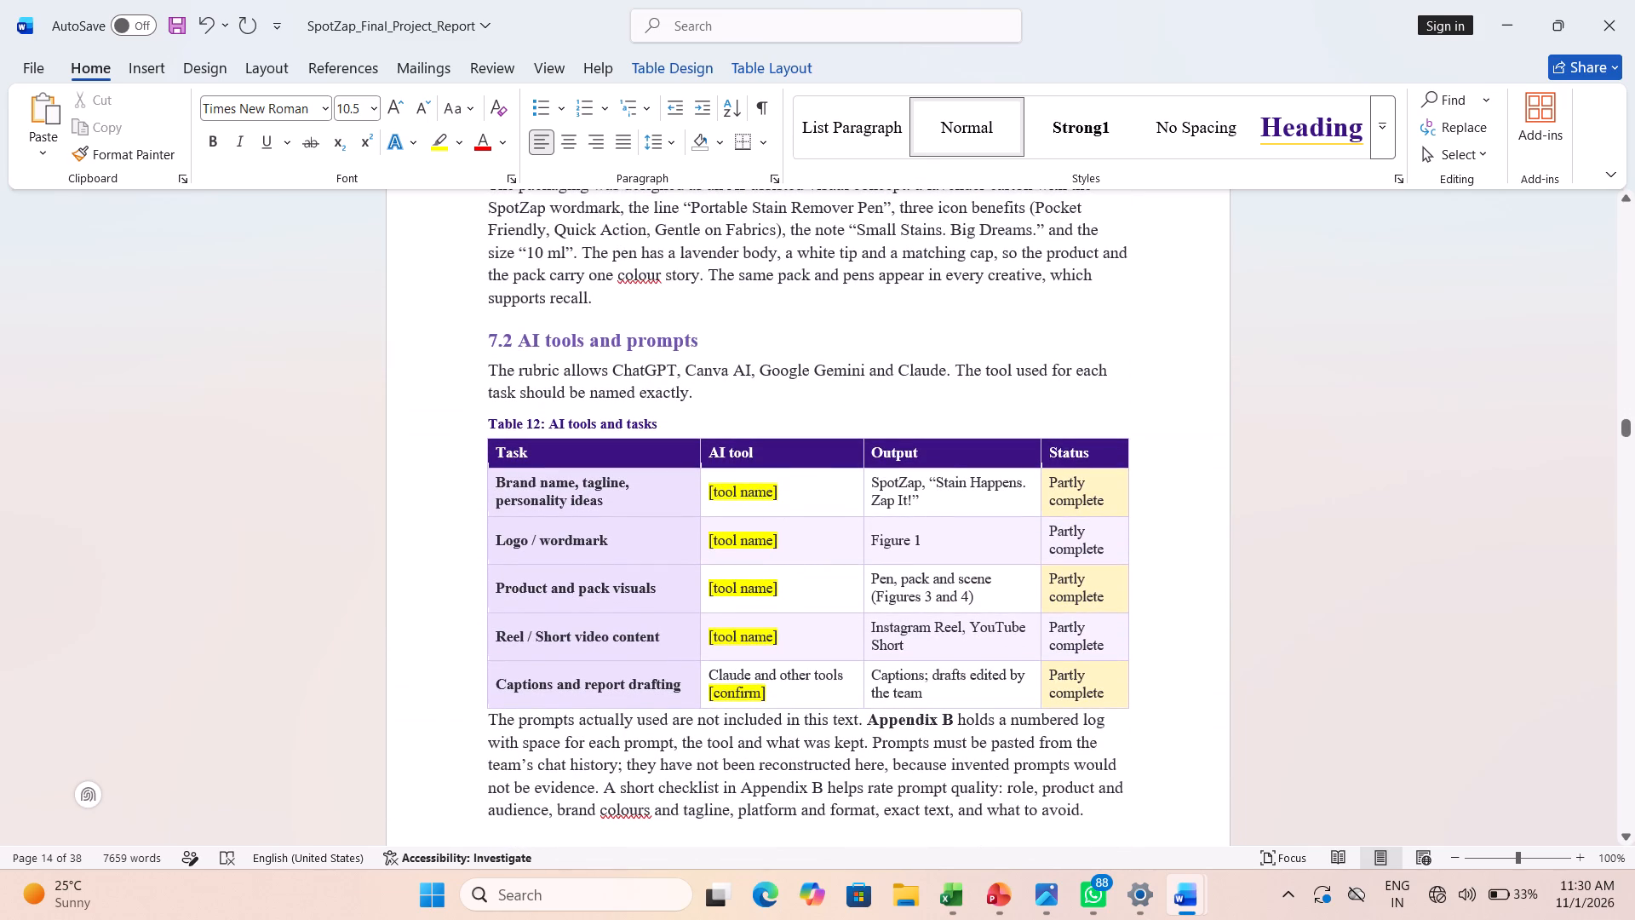
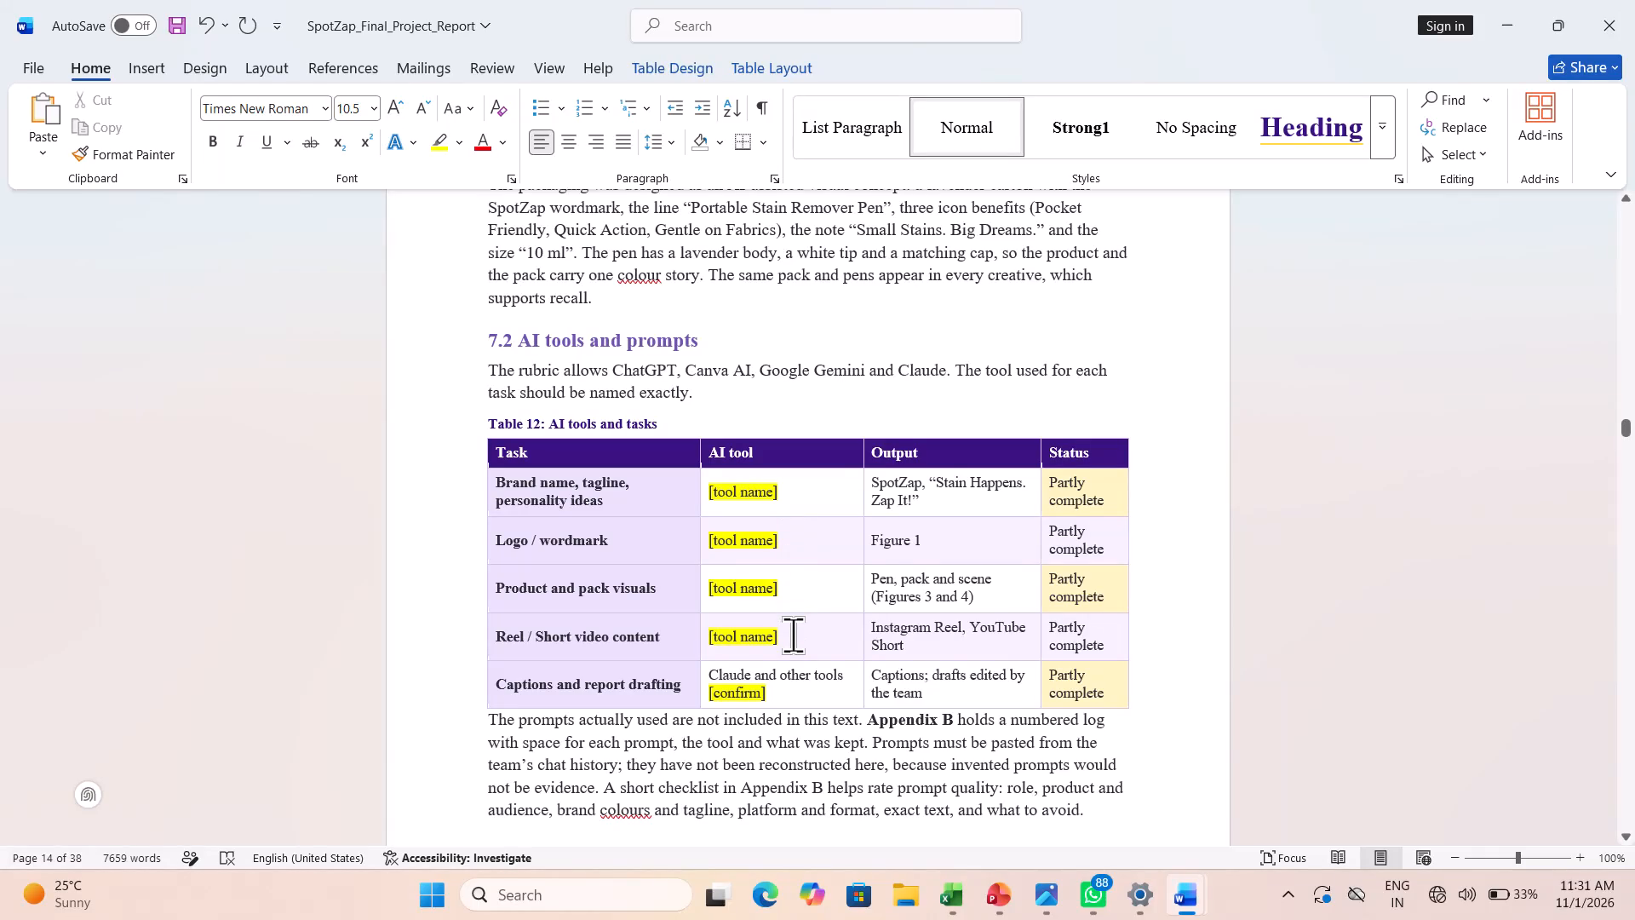
left_click_drag(792, 635, 743, 636)
left_click_drag(743, 636, 706, 638)
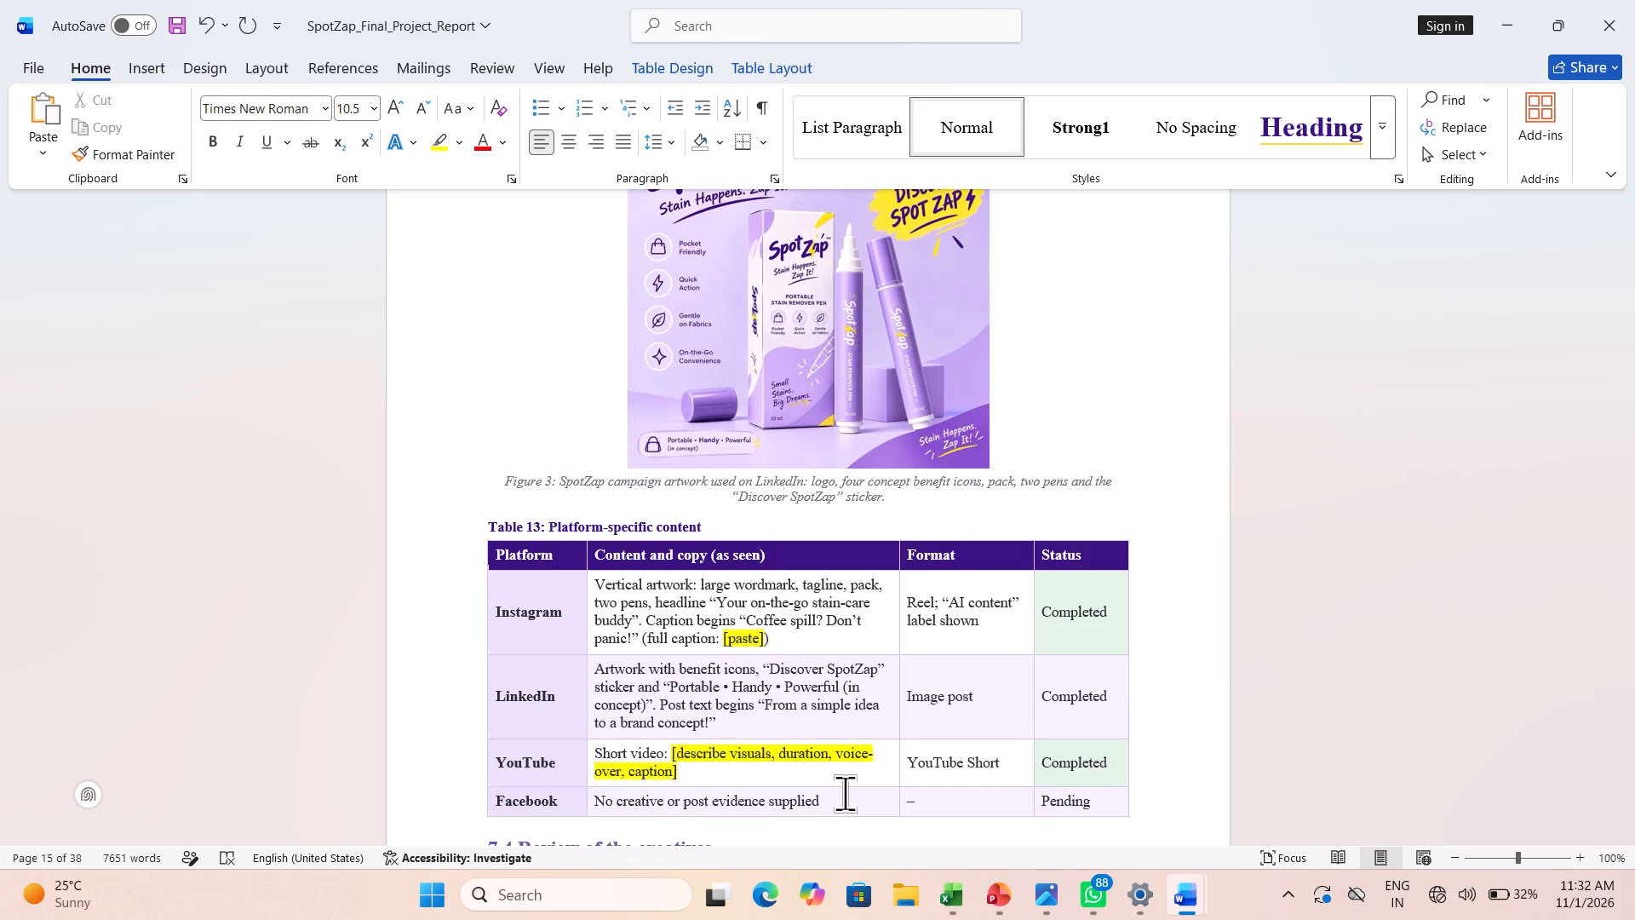
Delete the "(full caption: [paste])" placeholder from the Instagram row of Table 13, ending the text at "panic!".
scroll(817, 648, "down", 1)
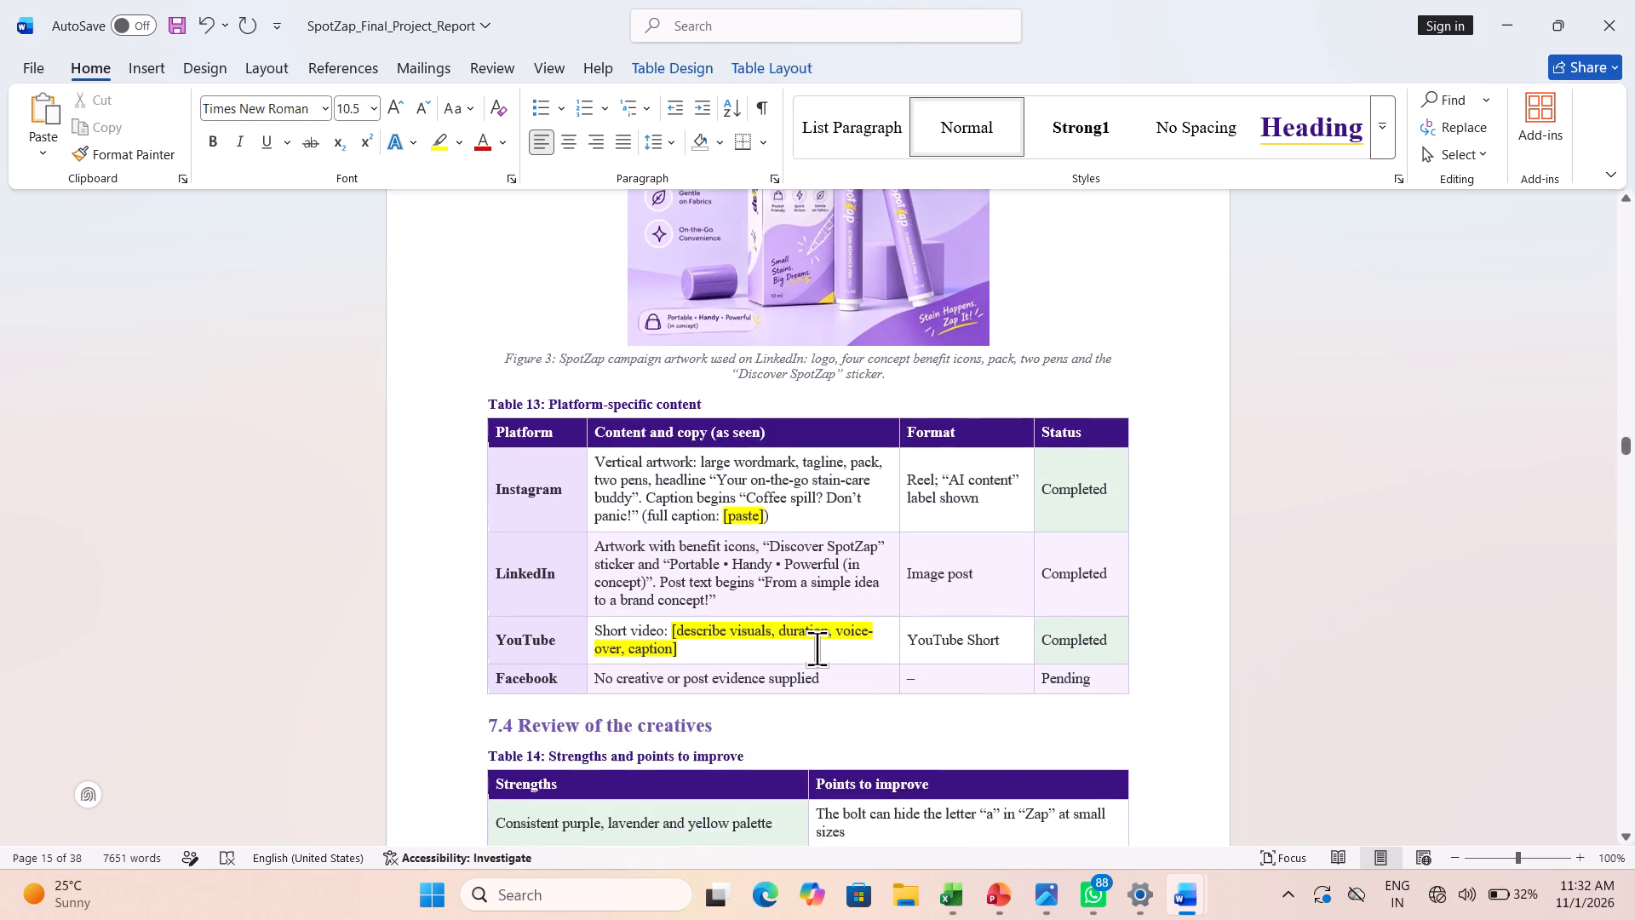
scroll(817, 648, "down", 1)
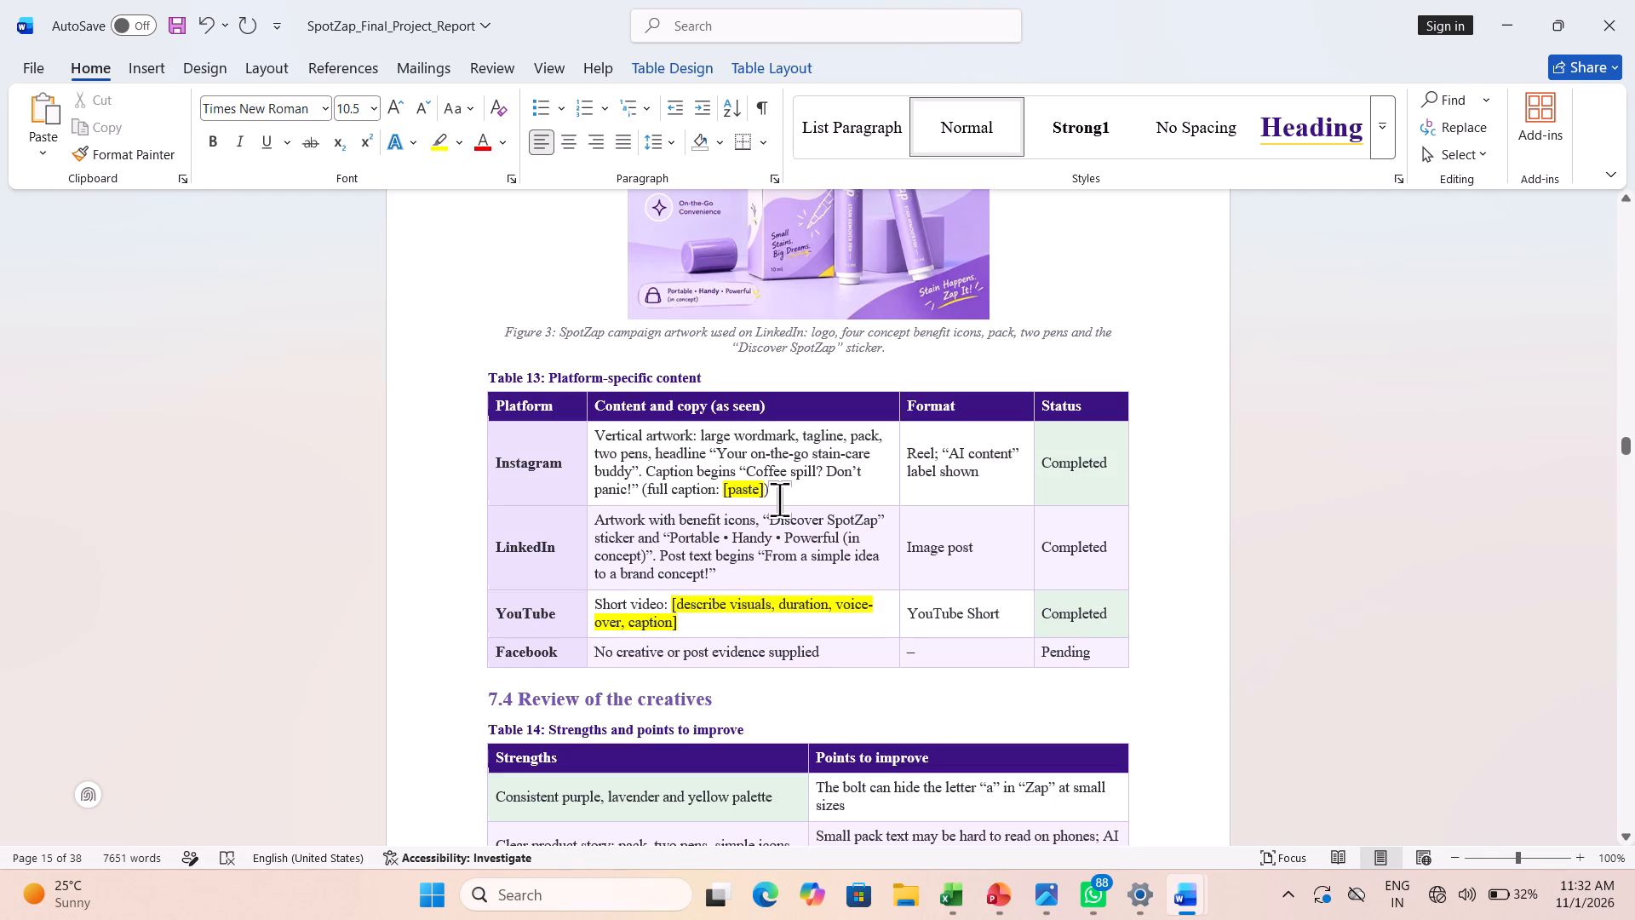
left_click_drag(778, 500, 647, 496)
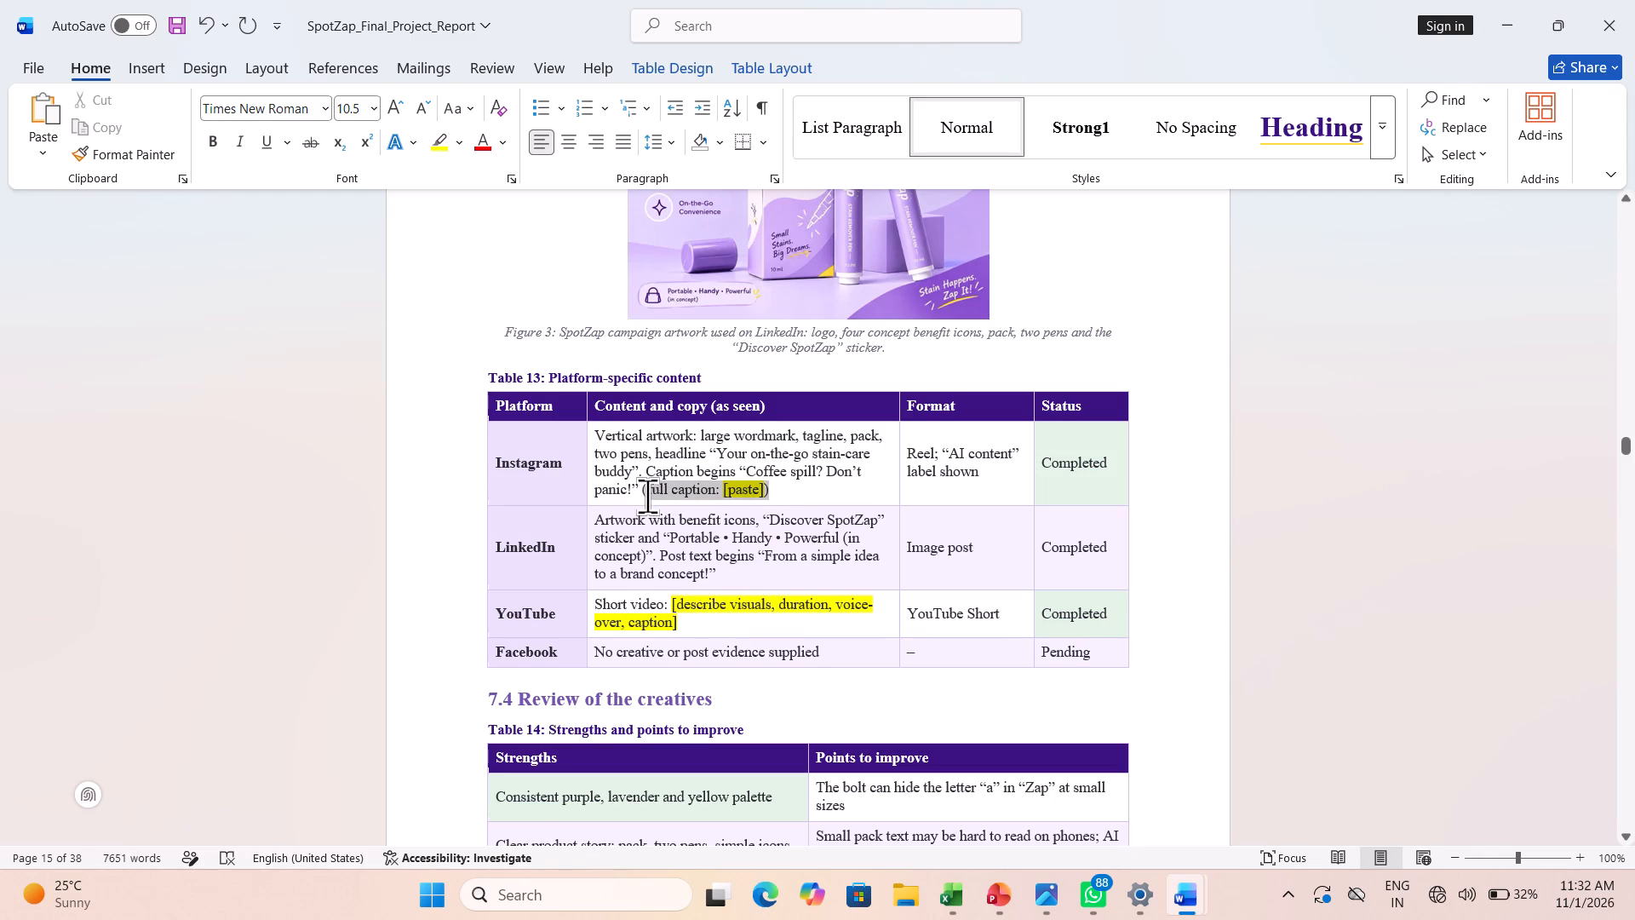
left_click_drag(647, 496, 642, 497)
left_click_drag(642, 497, 642, 498)
key("Delete")
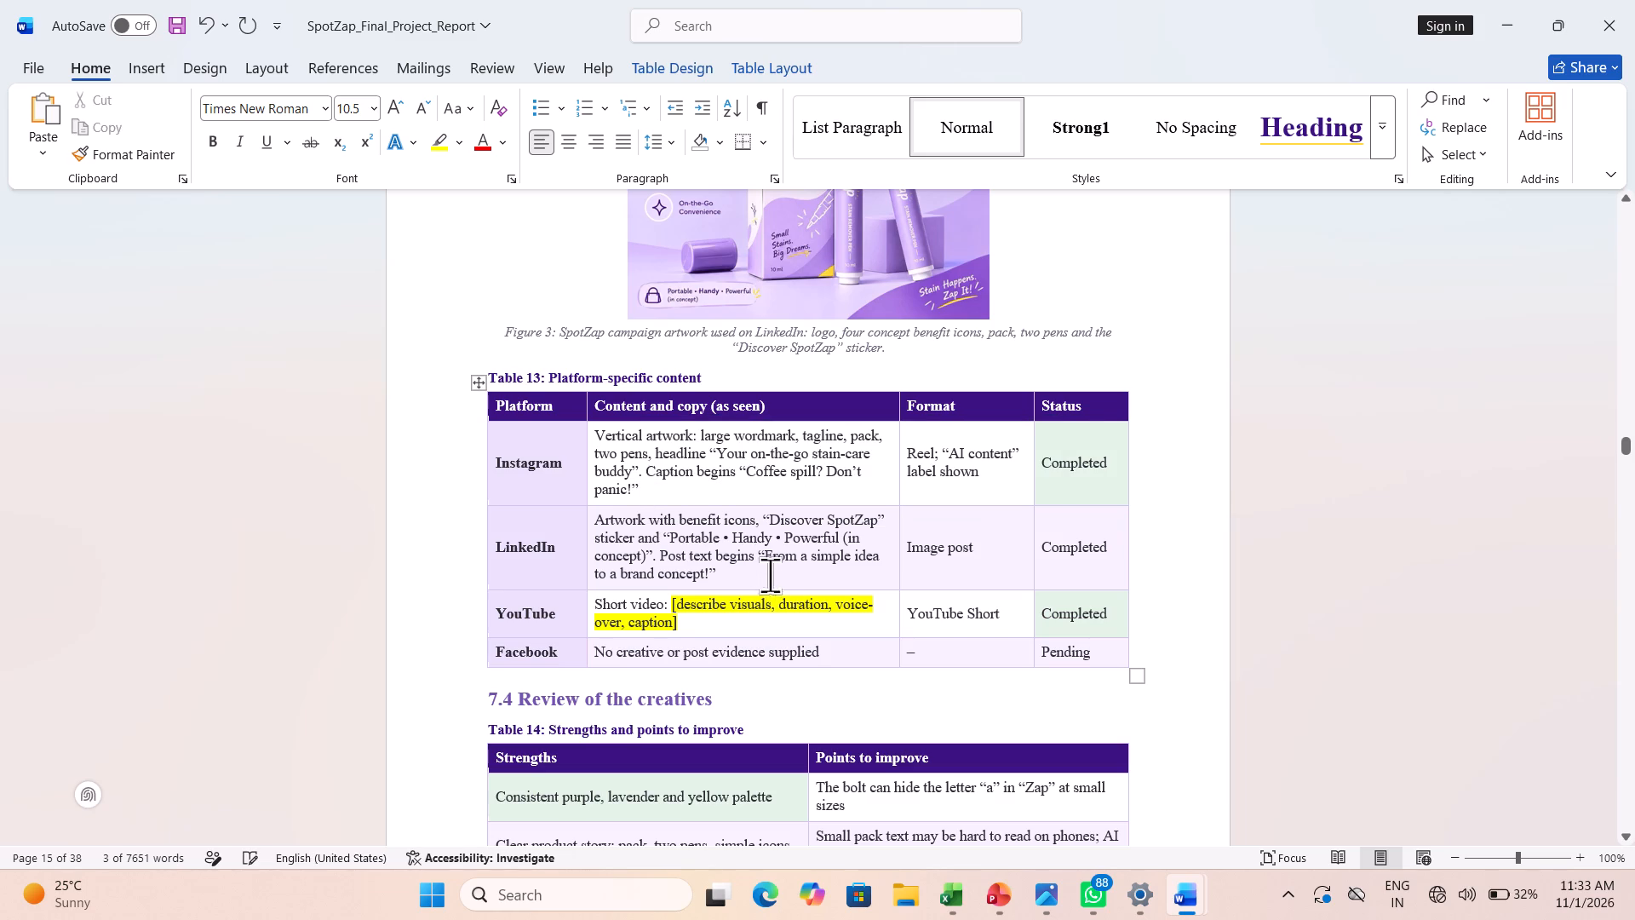
Delete the highlighted "[describe visuals, duration, voice-over, caption]" placeholder from Table 13's YouTube row, keeping "Short video:".
left_click_drag(698, 628, 602, 621)
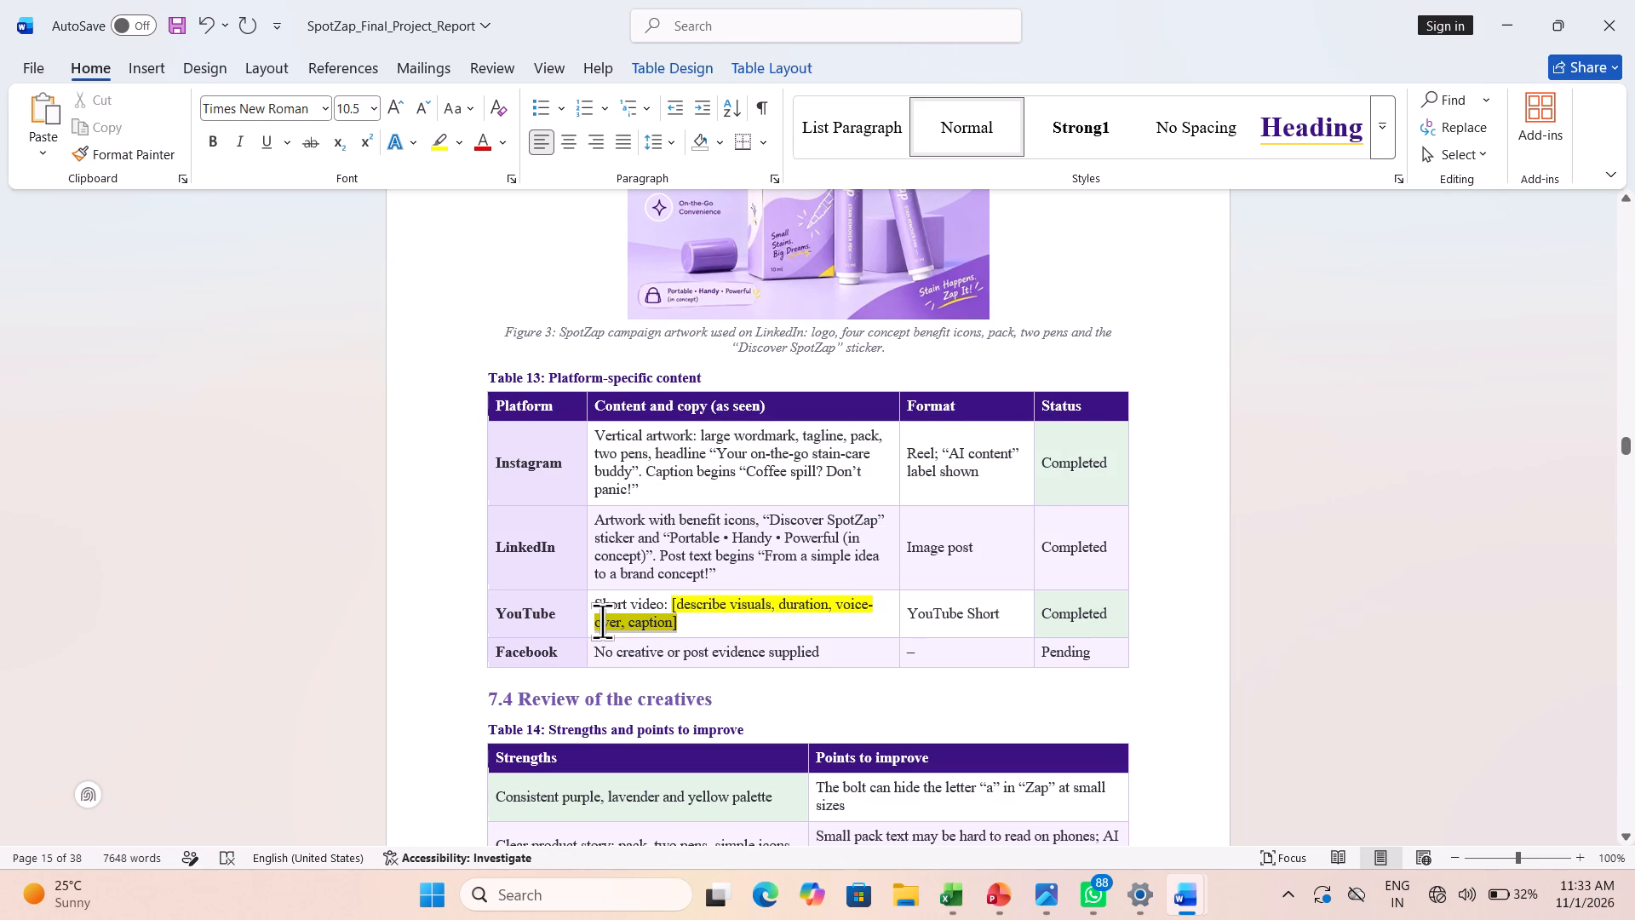
left_click_drag(602, 621, 667, 609)
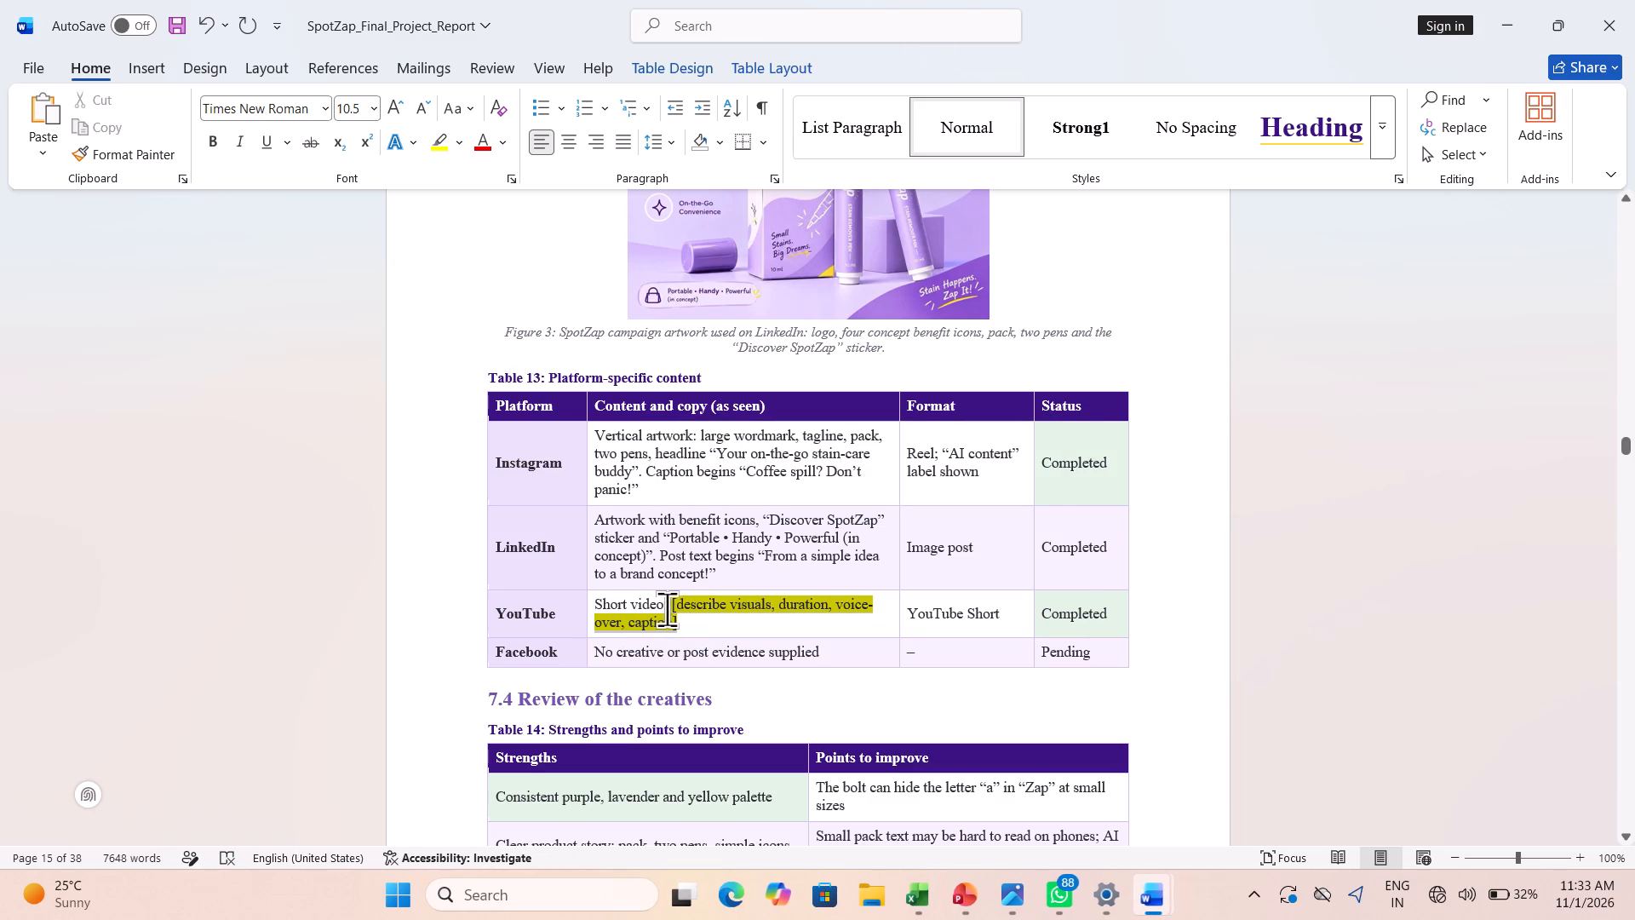
left_click_drag(667, 609, 666, 609)
key("Delete")
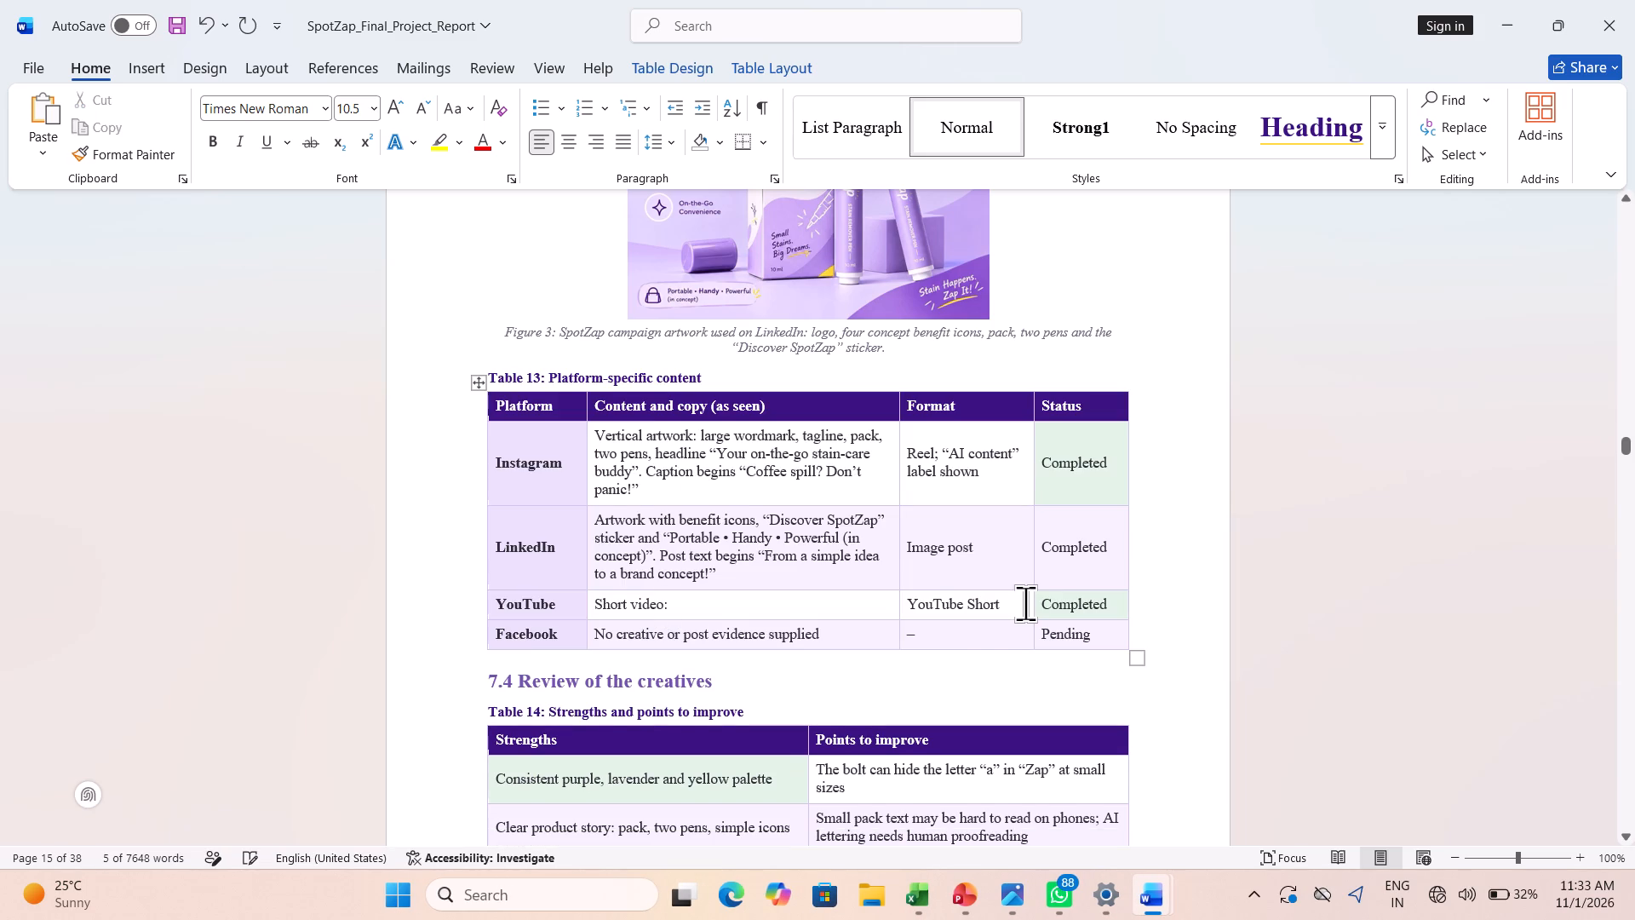
Delete the highlighted "[confirm]" placeholder after "Short video of the concept" in Table 17's YouTube row.
scroll(849, 737, "down", 2)
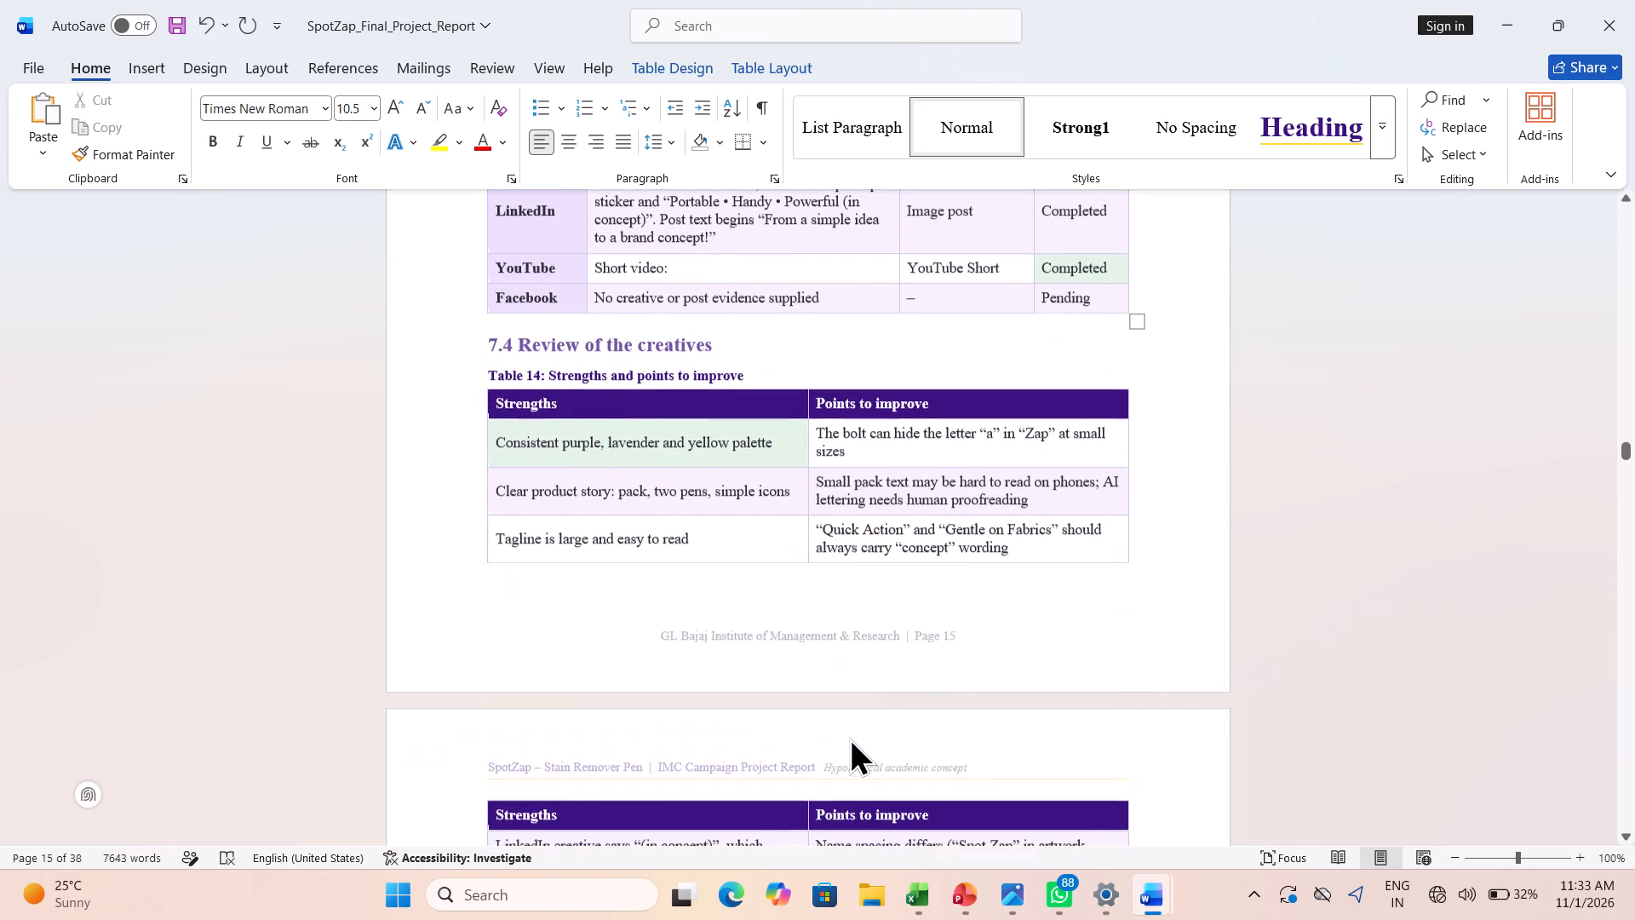
scroll(849, 737, "down", 4)
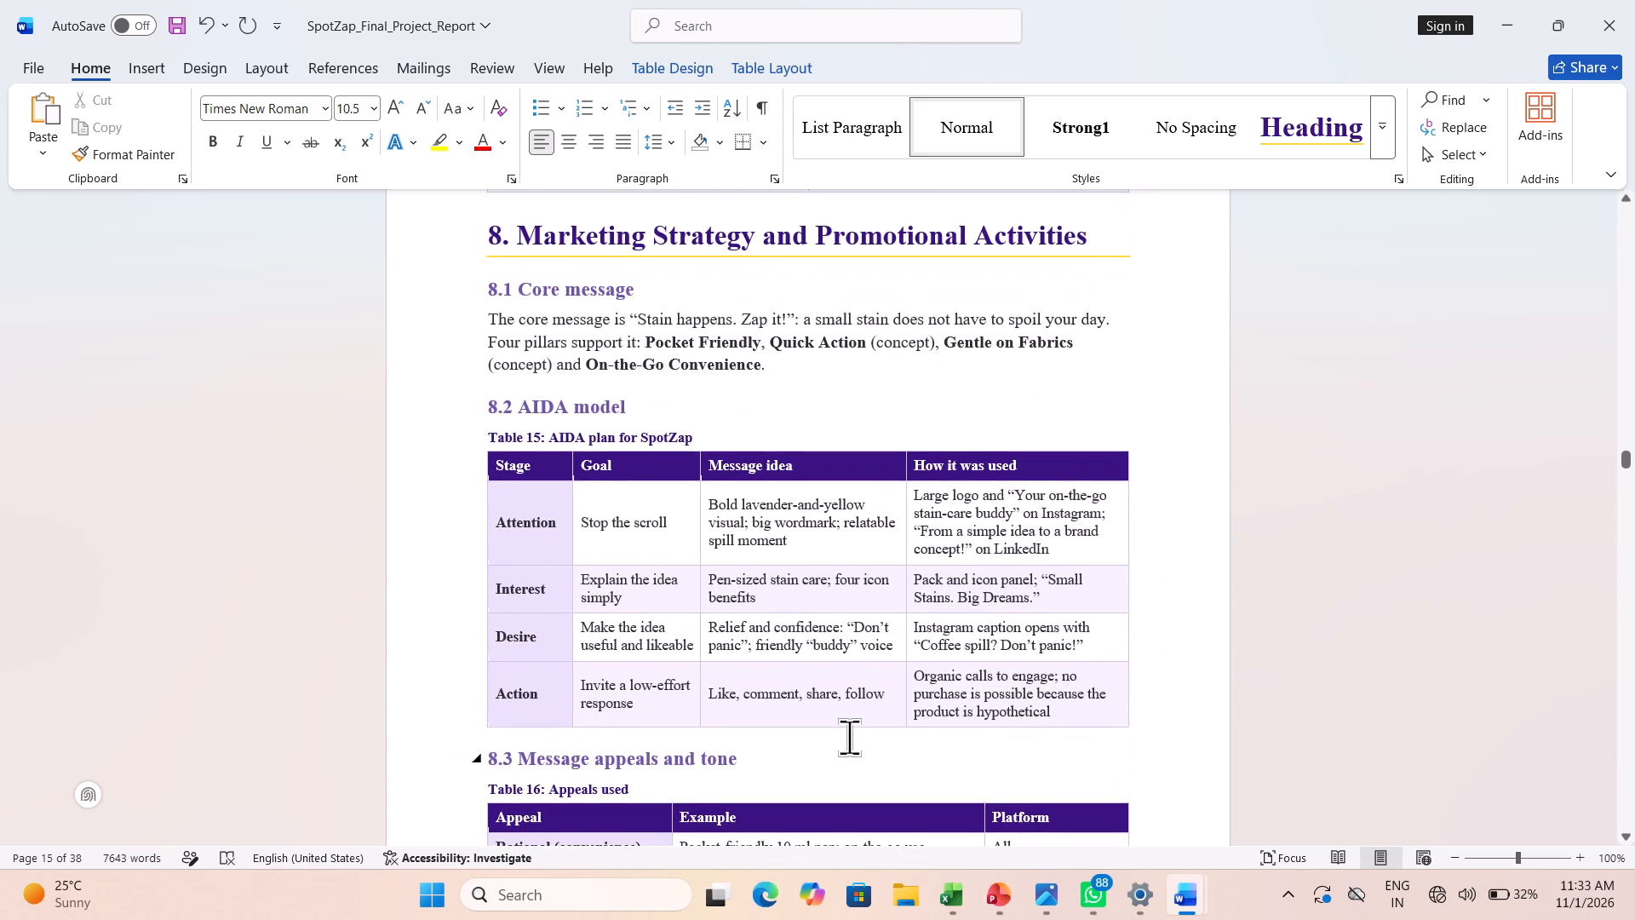
scroll(849, 737, "down", 3)
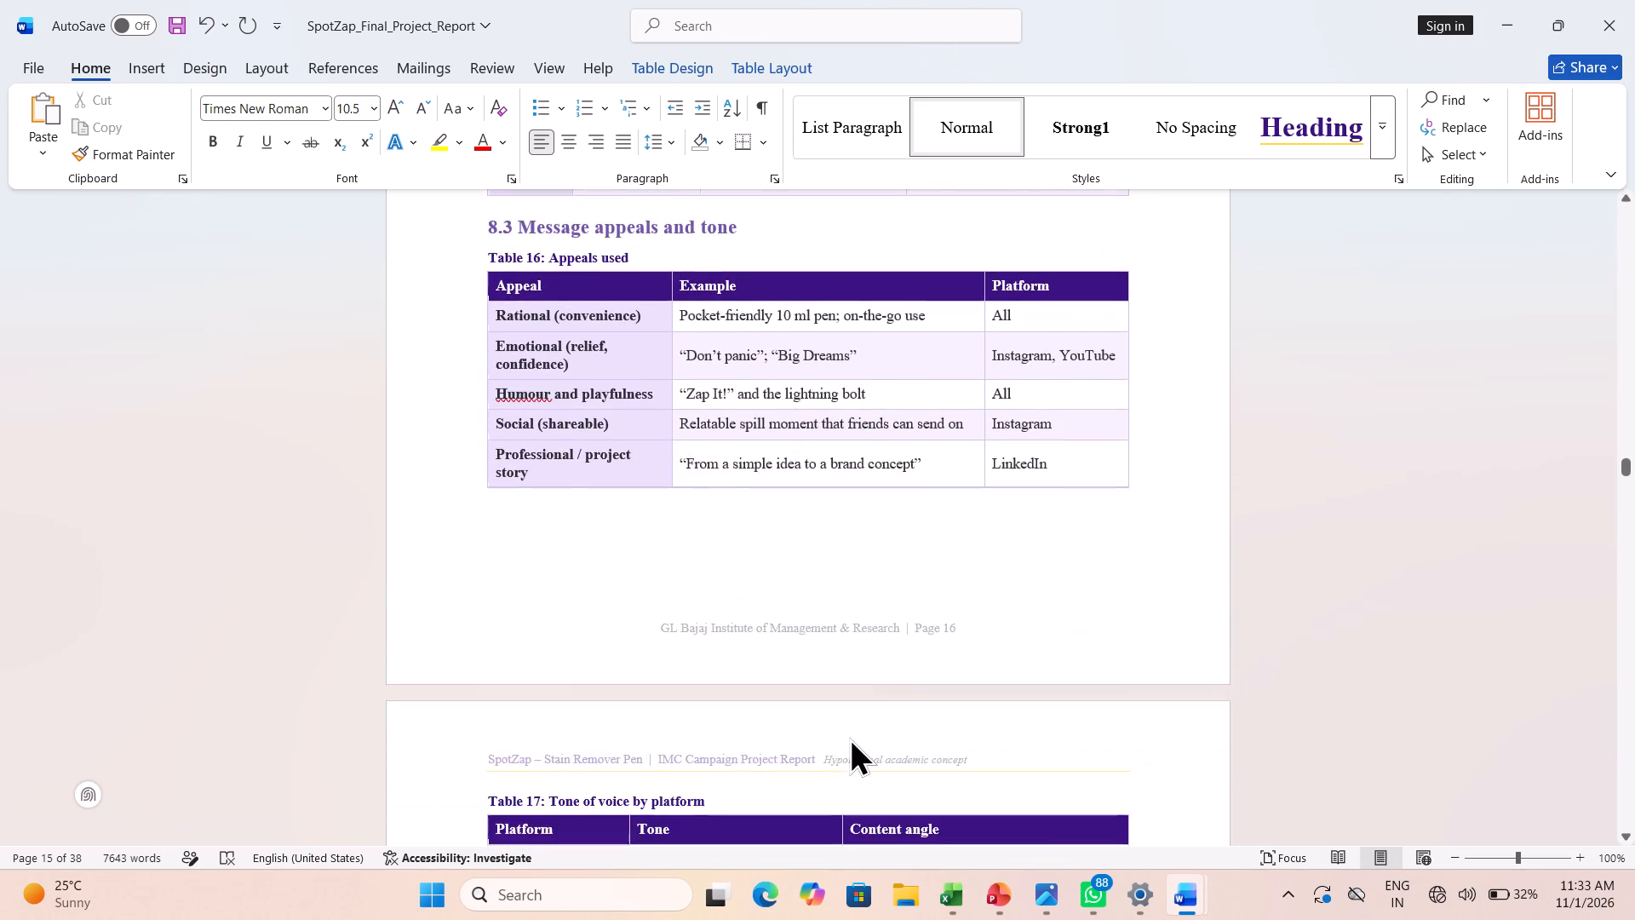
scroll(849, 737, "down", 3)
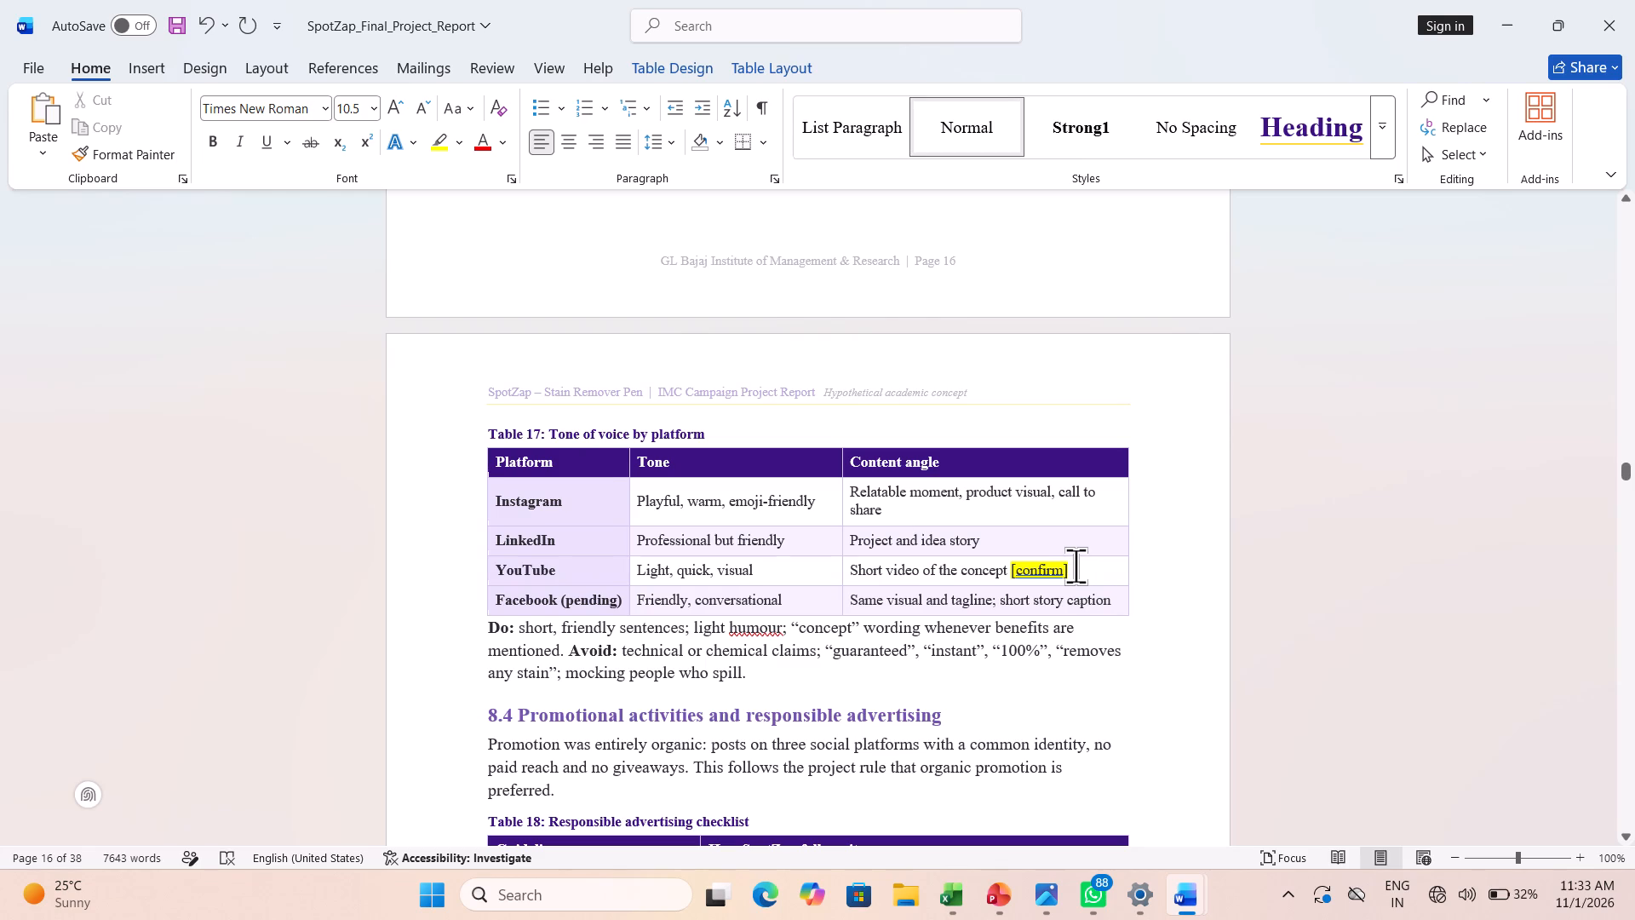
left_click(1076, 566)
key("Delete")
key("Delete")
key("Delete")
key("Delete")
key("Delete")
key("Delete")
key("Delete")
left_click_drag(1076, 566, 1013, 572)
key("Delete")
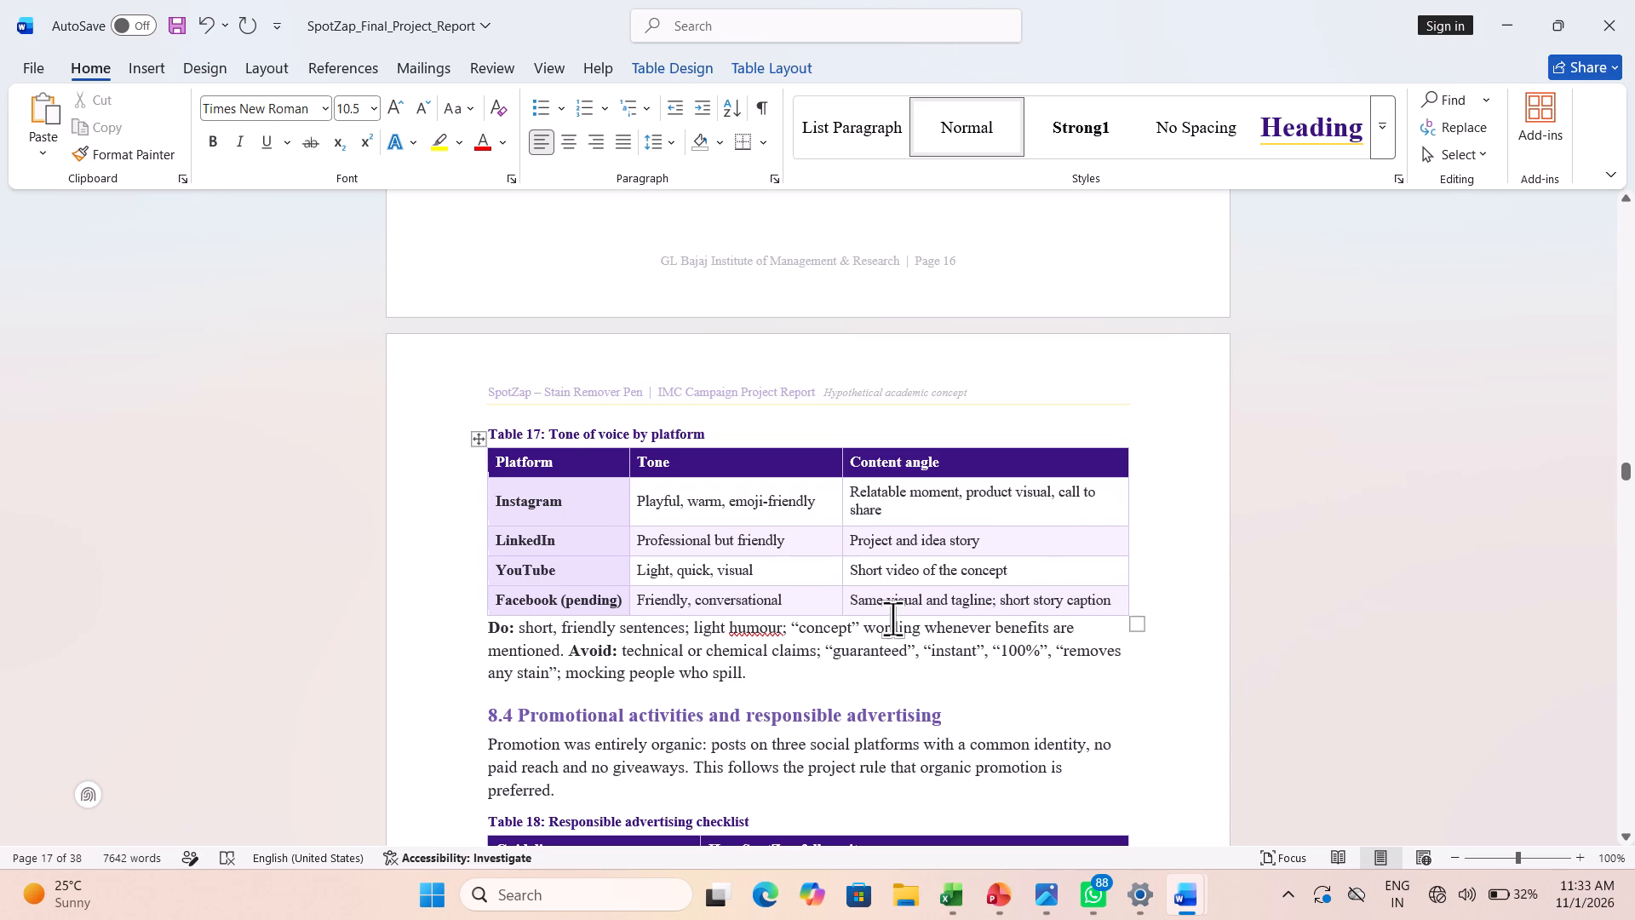
Review section 9's publication evidence register, campaign evidence figures and Figure 6 YouTube screenshot placeholder for items still to complete.
scroll(891, 618, "down", 4)
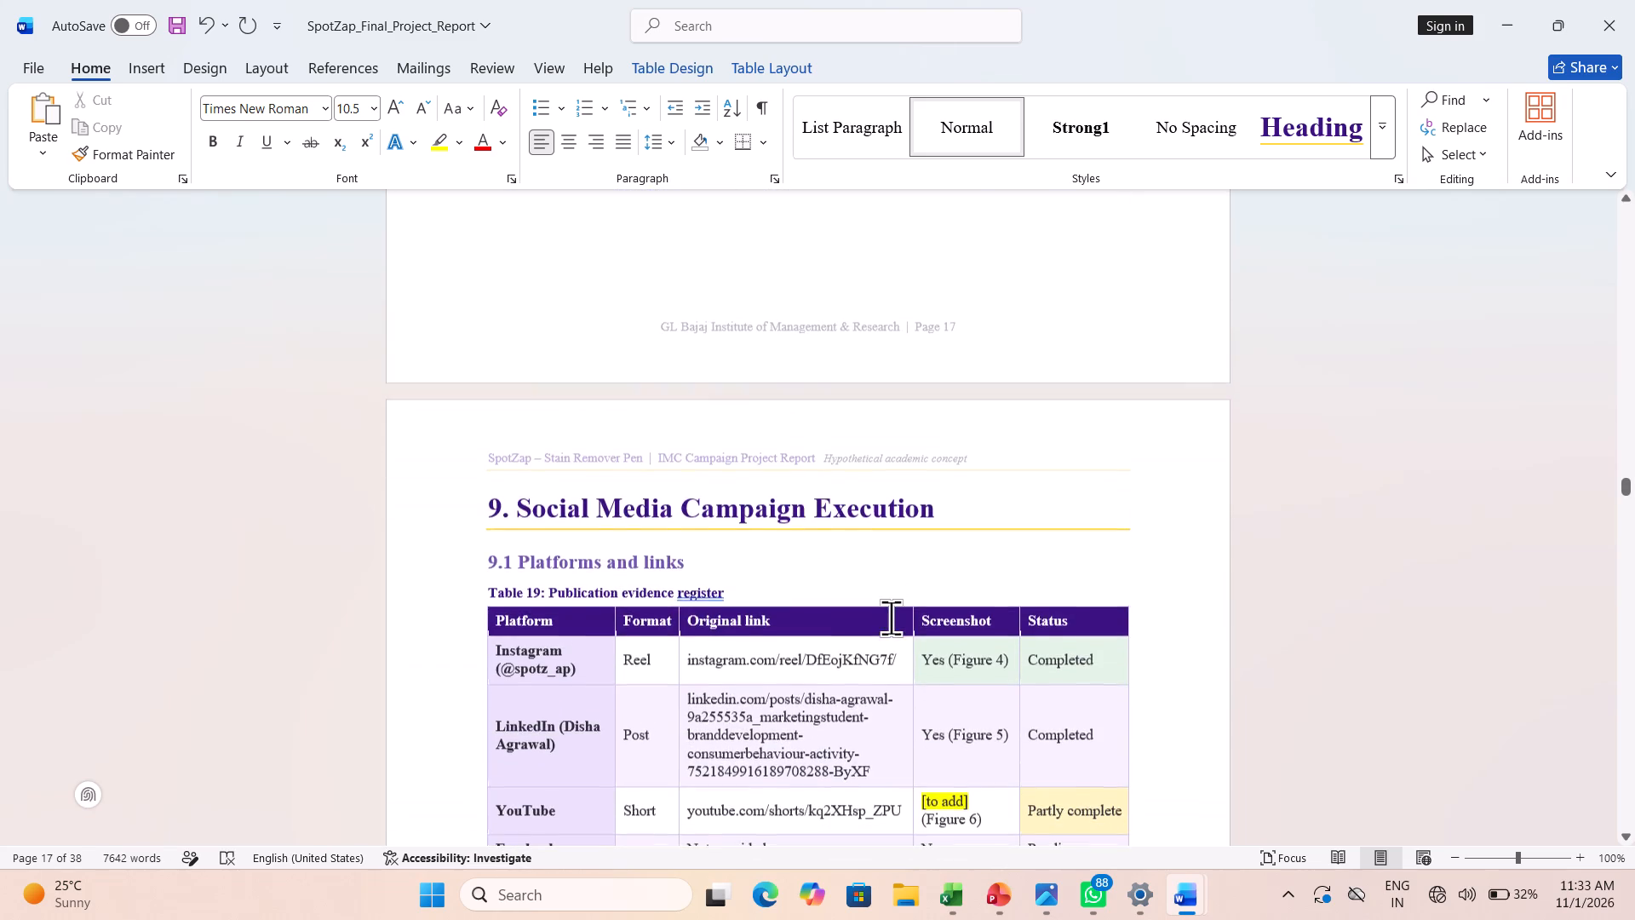
scroll(891, 618, "down", 2)
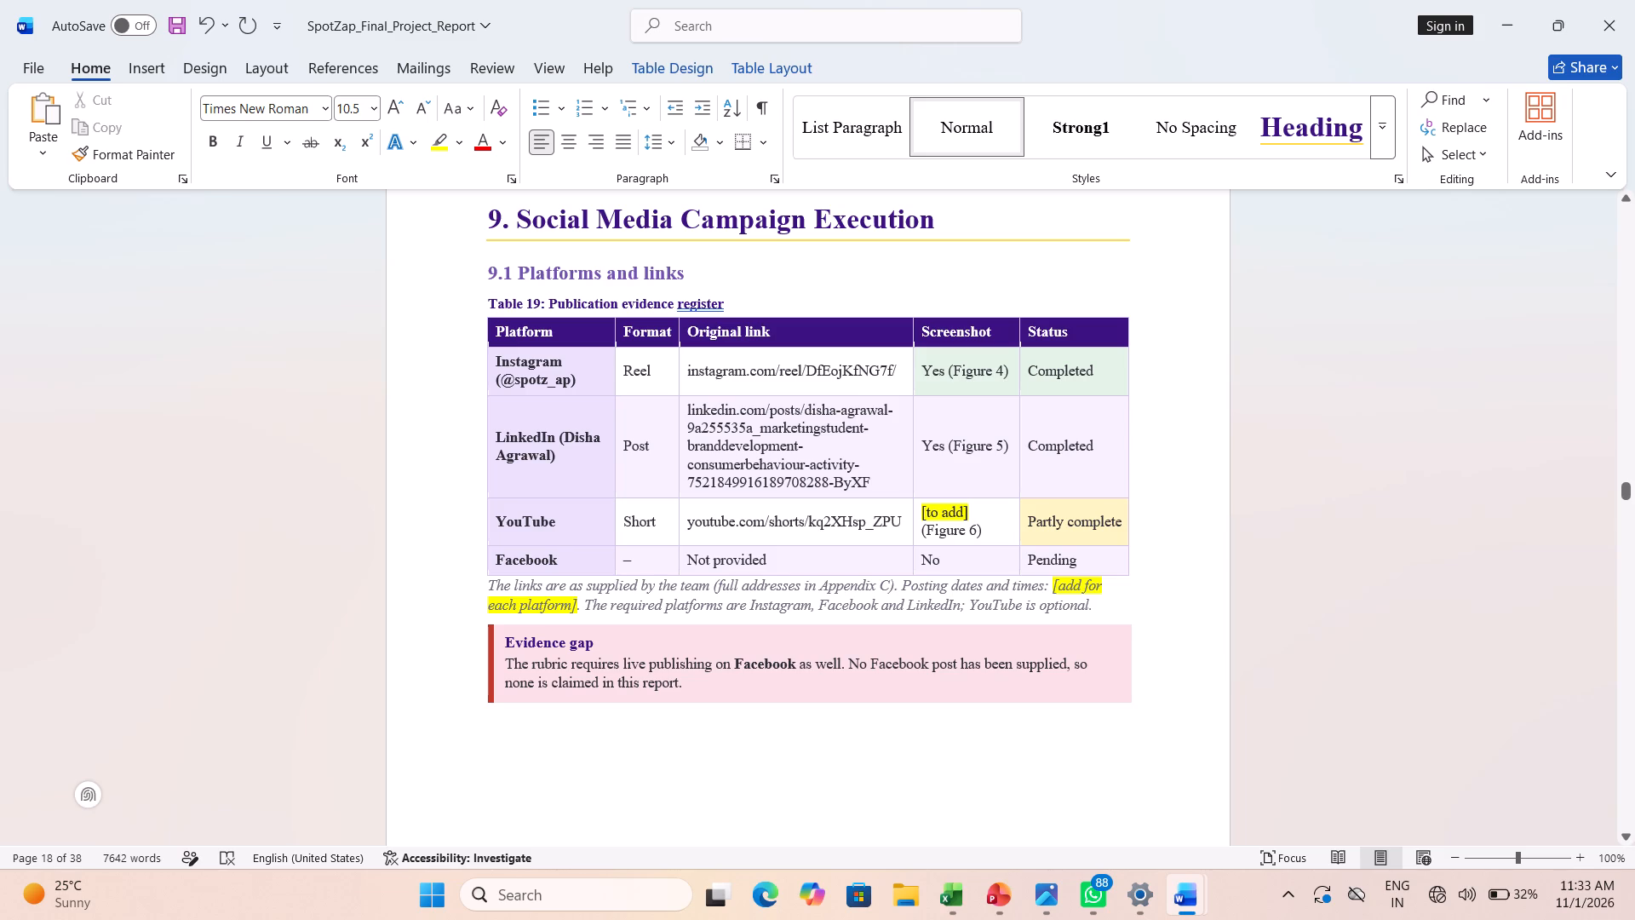
scroll(891, 618, "down", 2)
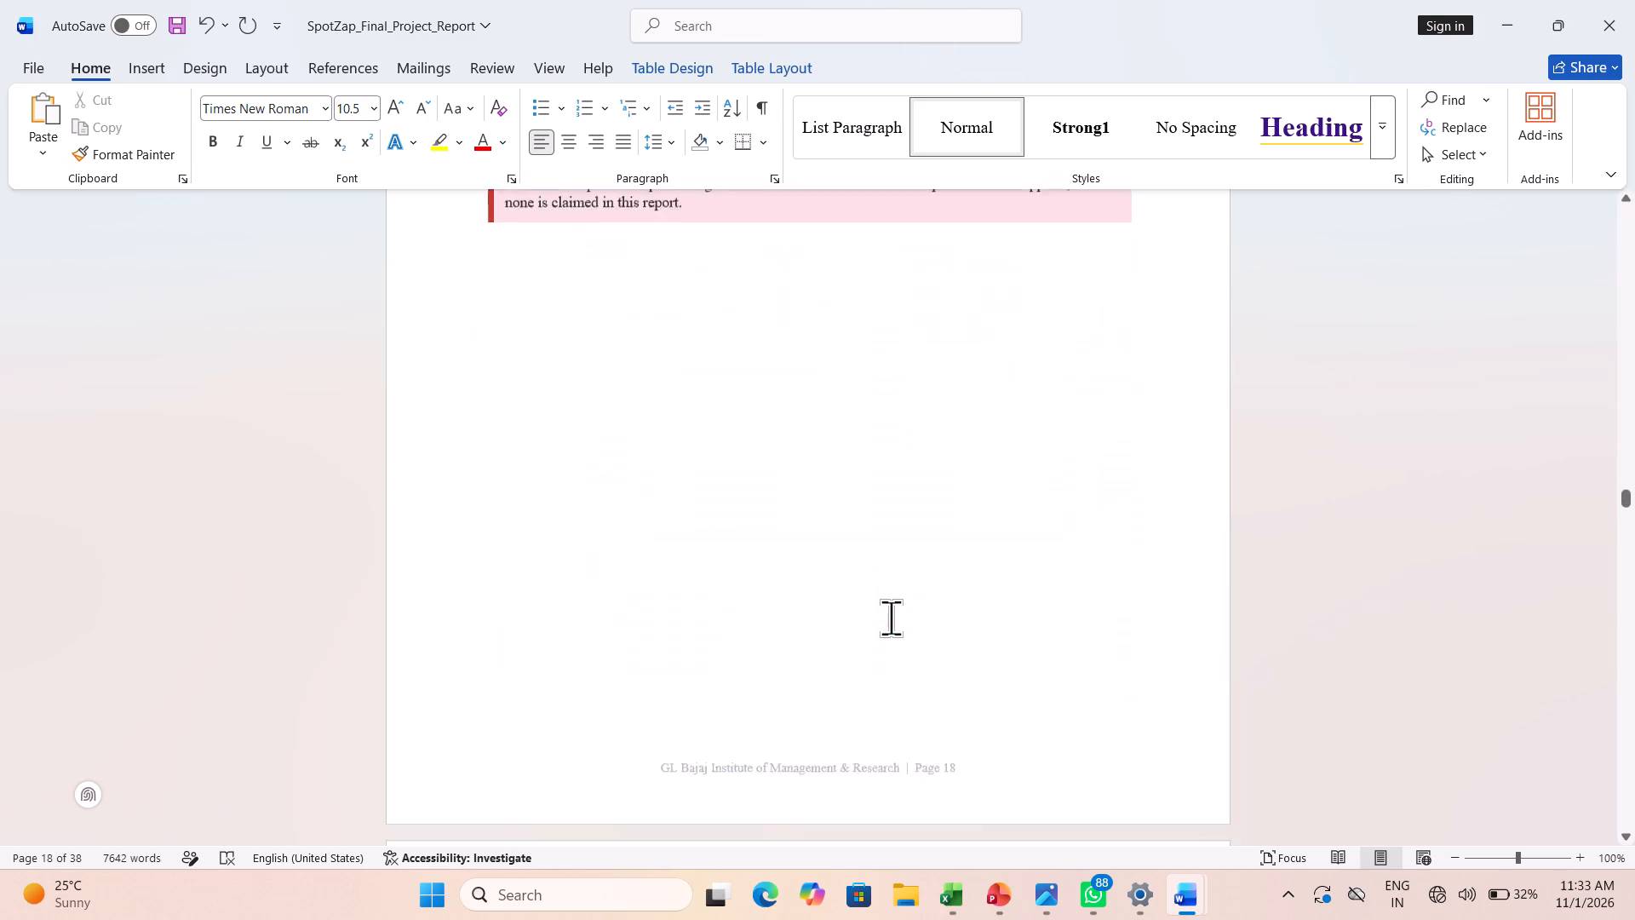
scroll(891, 618, "down", 5)
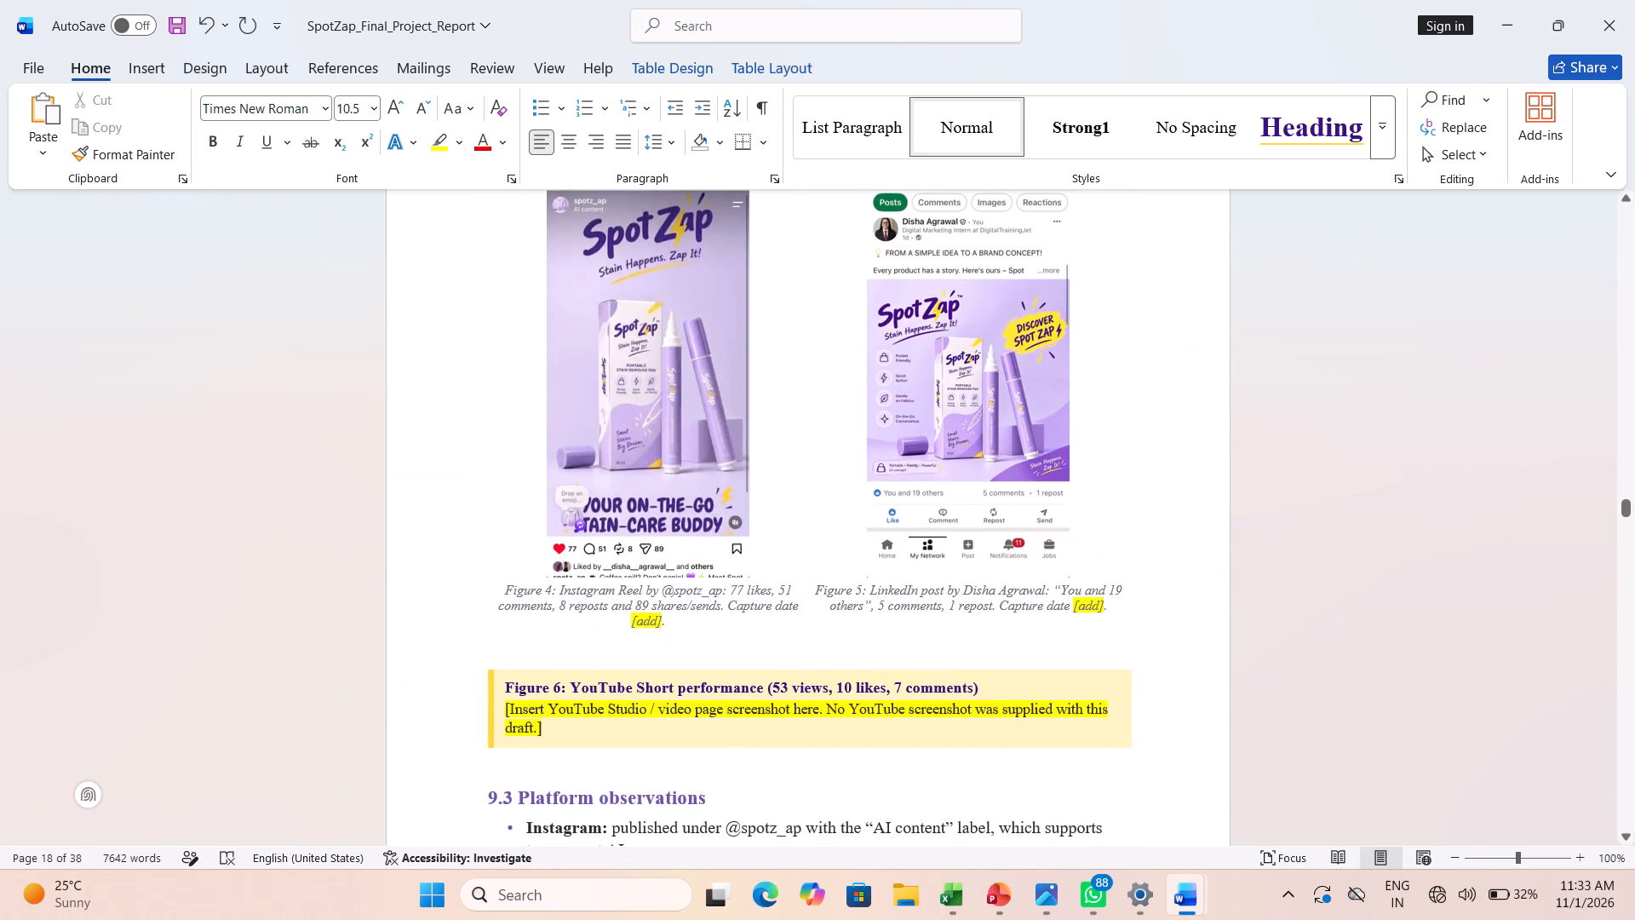
scroll(891, 618, "up", 1)
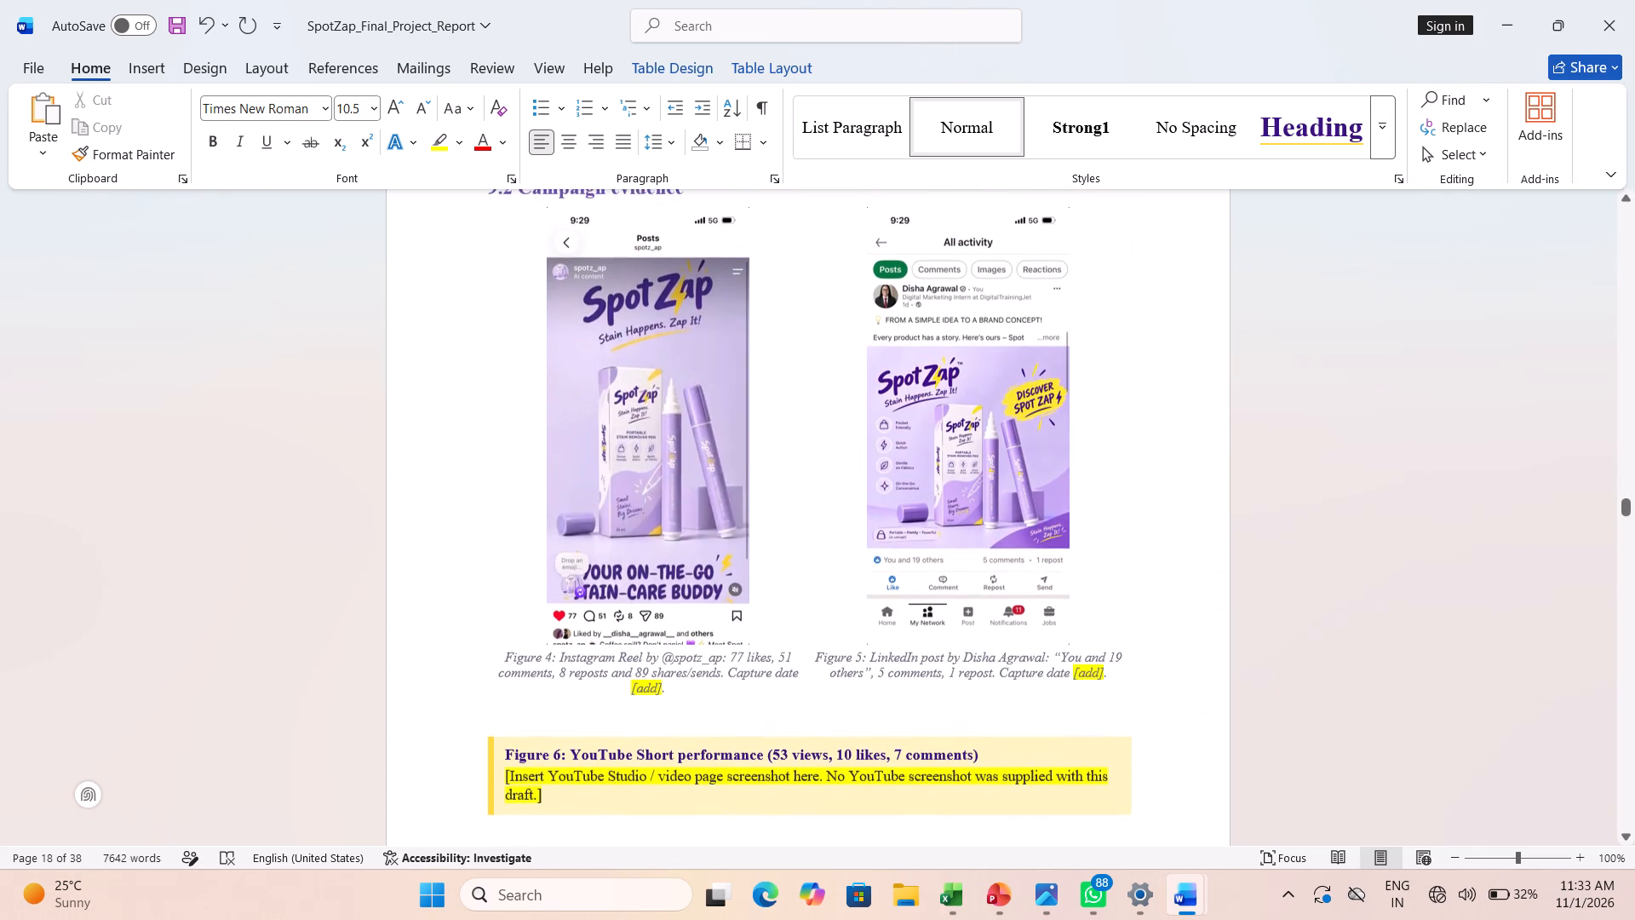
scroll(690, 756, "down", 1)
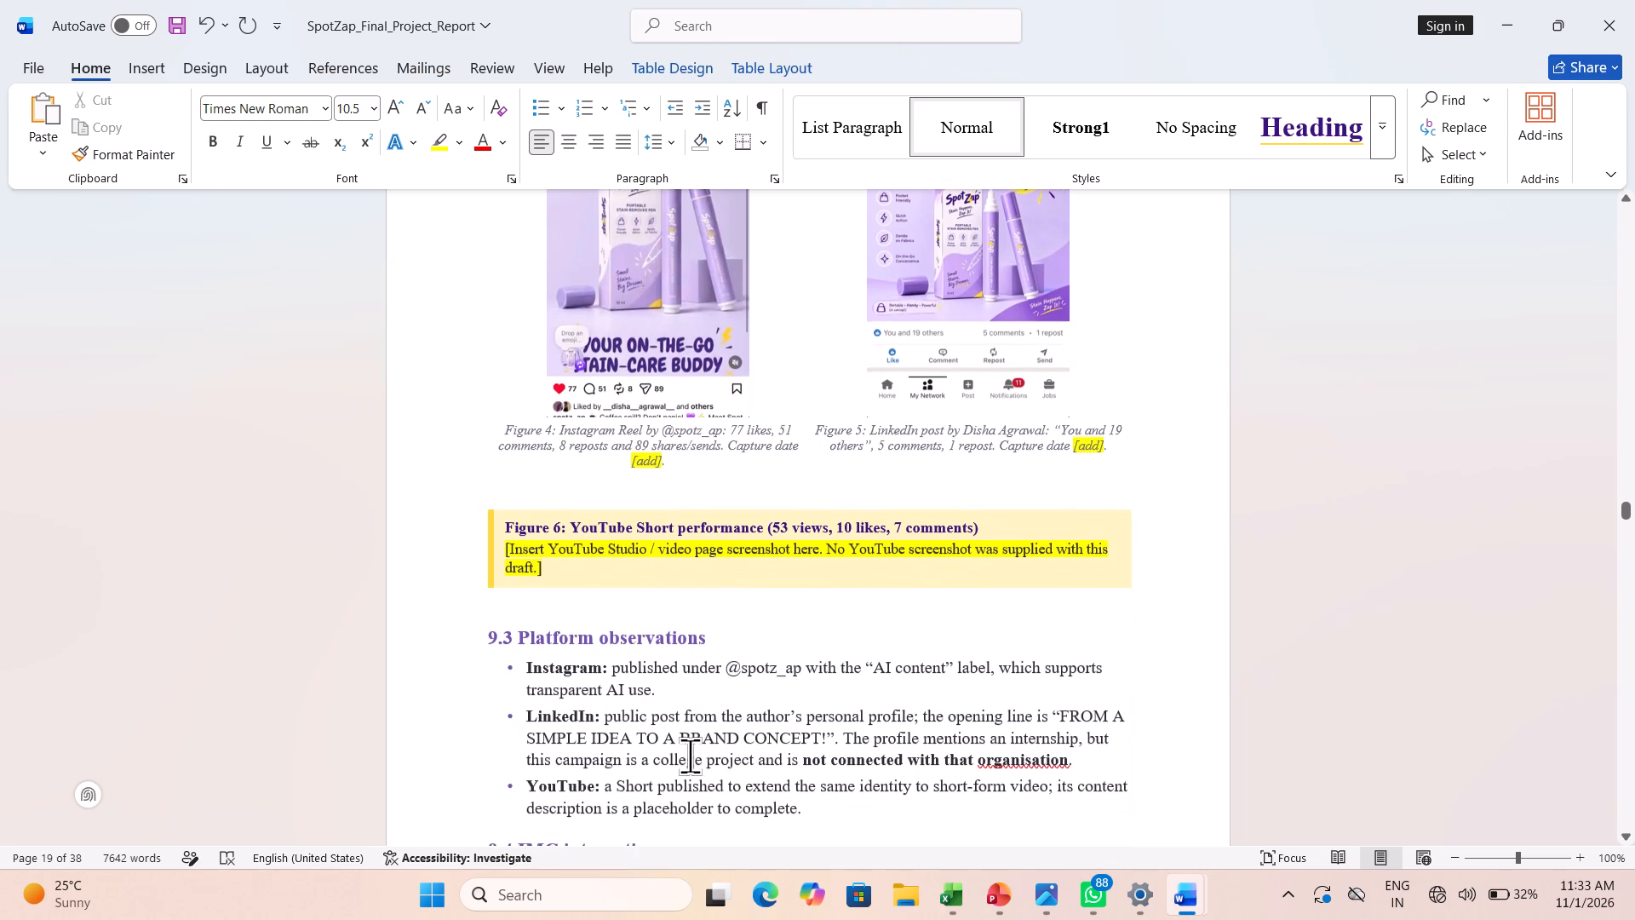
left_click_drag(505, 528, 570, 584)
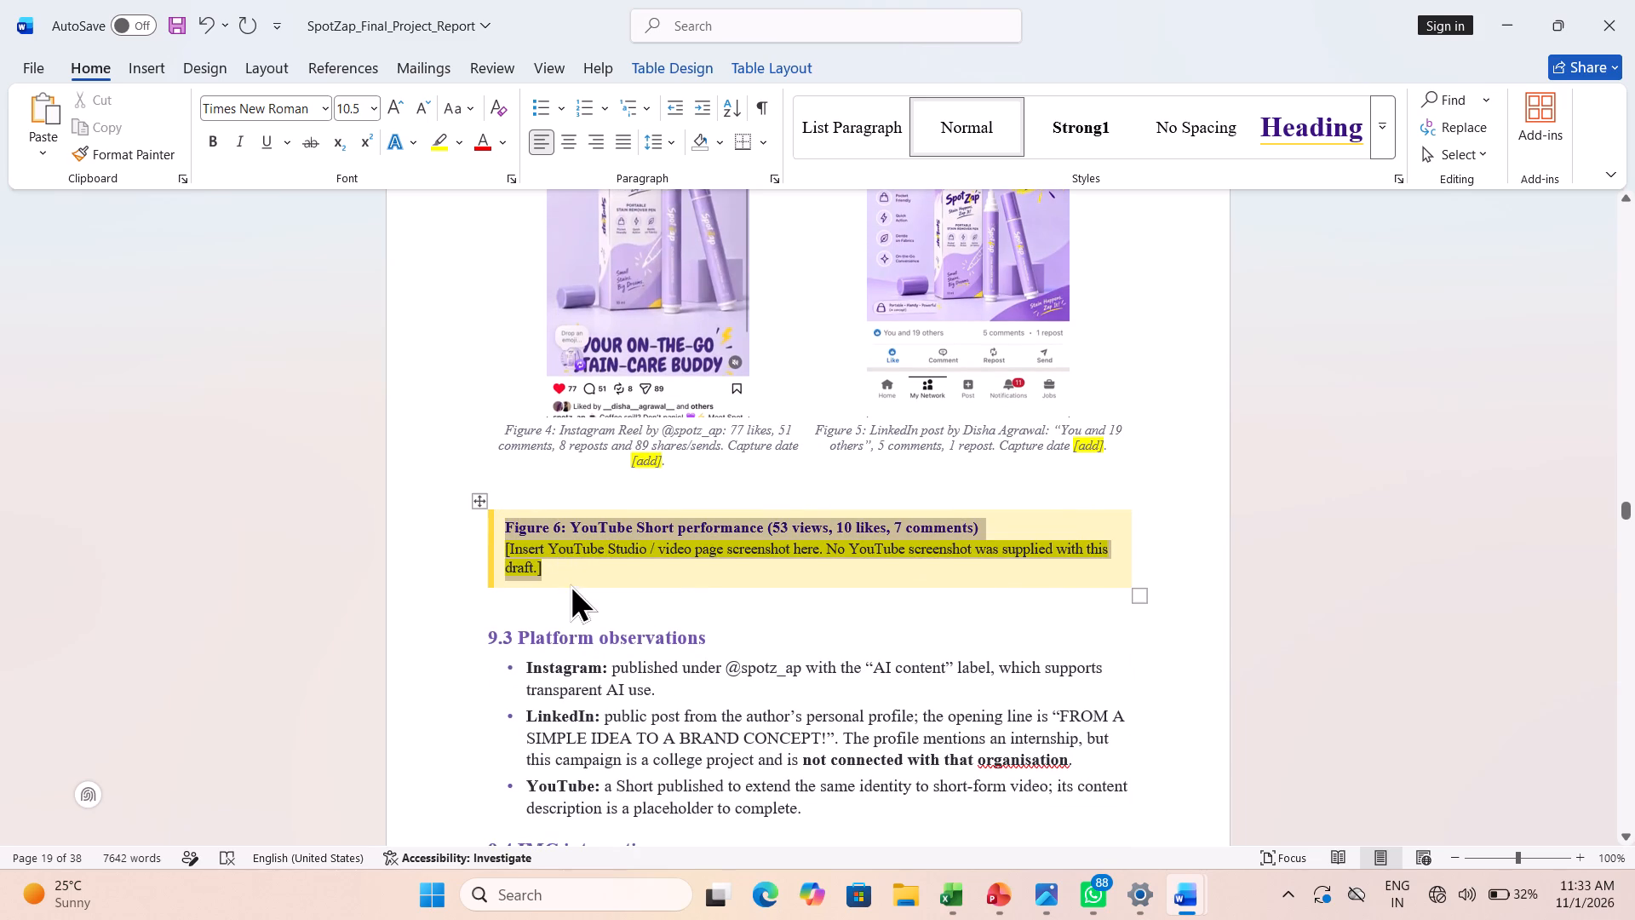
left_click(570, 584)
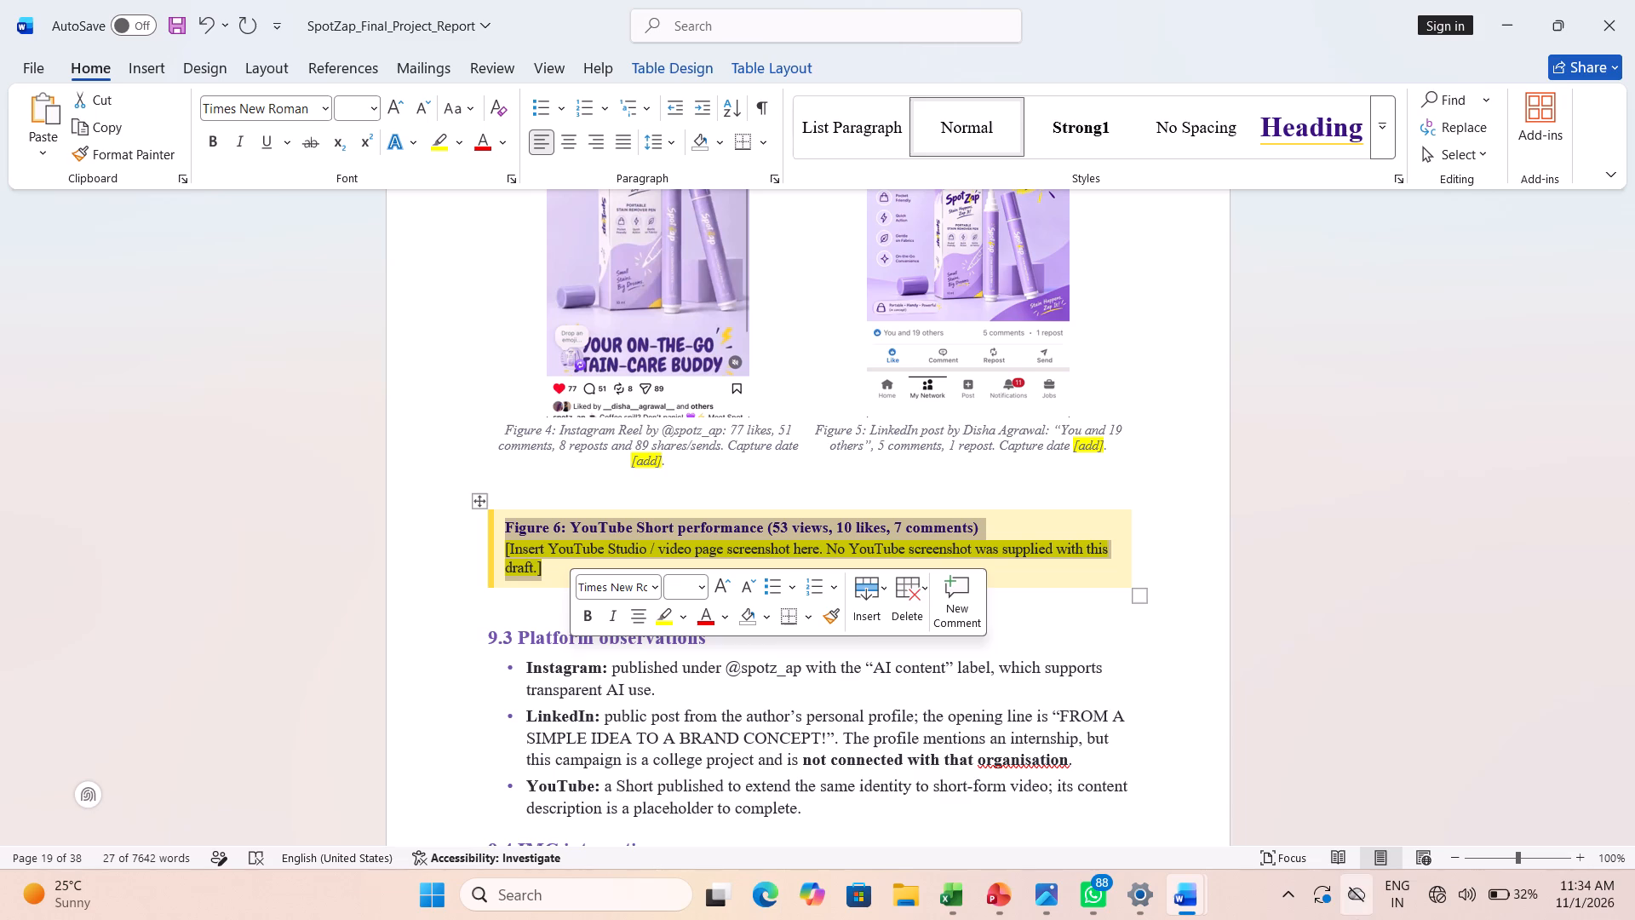
Connect the computer to the "iPhone" Wi-Fi network and return to the report.
left_click(1438, 894)
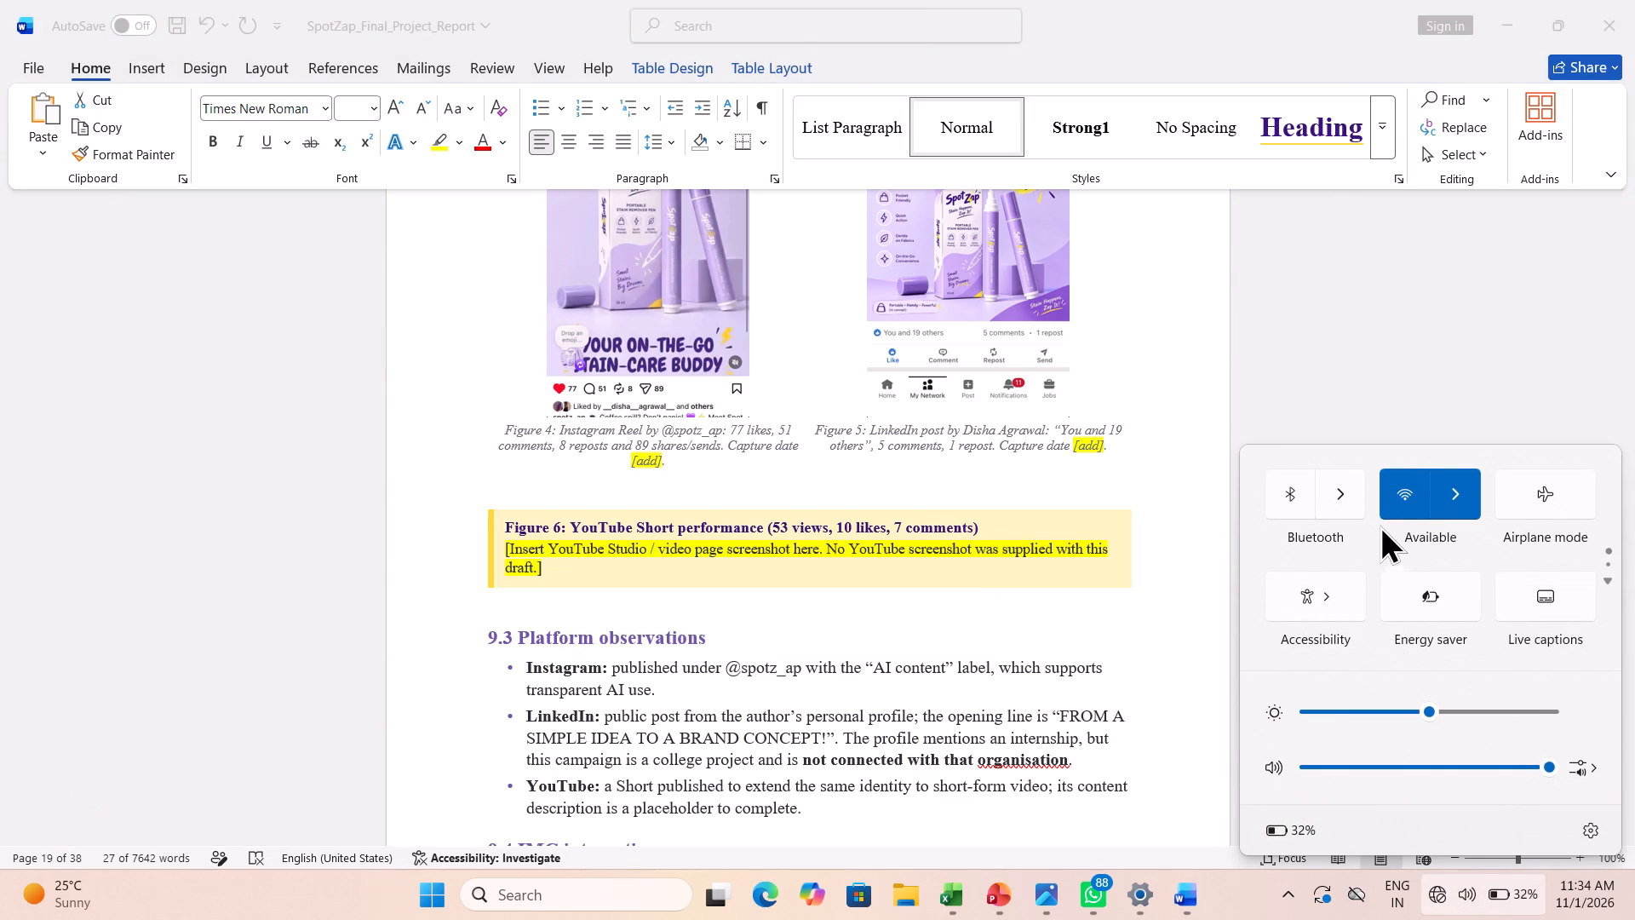
left_click(1443, 515)
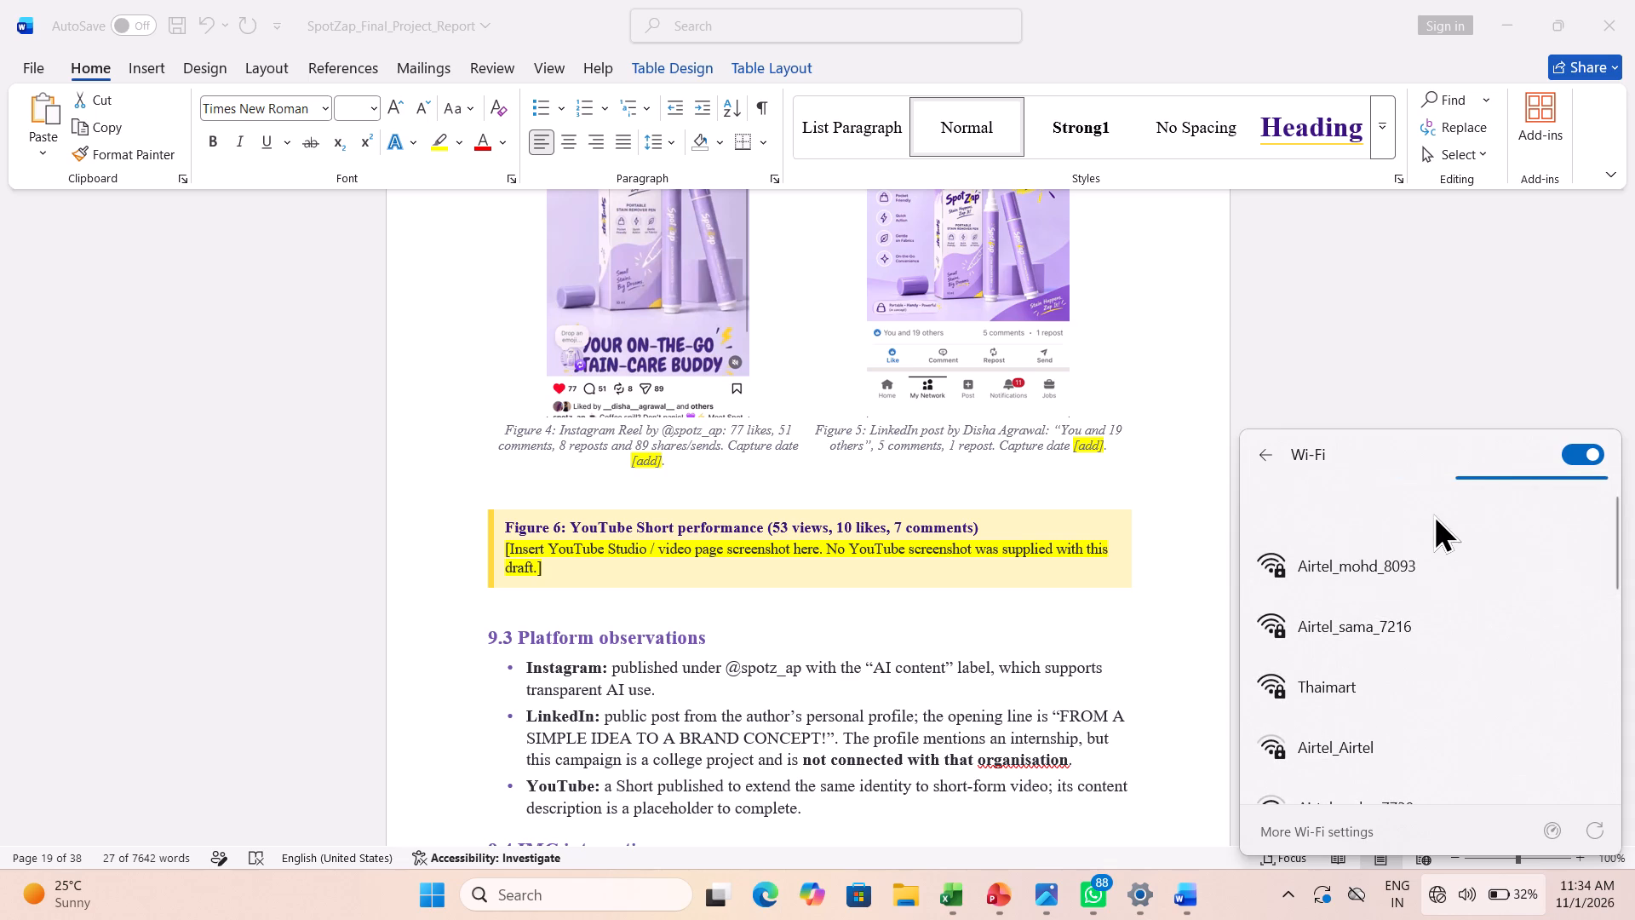
left_click(1433, 512)
left_click(1482, 596)
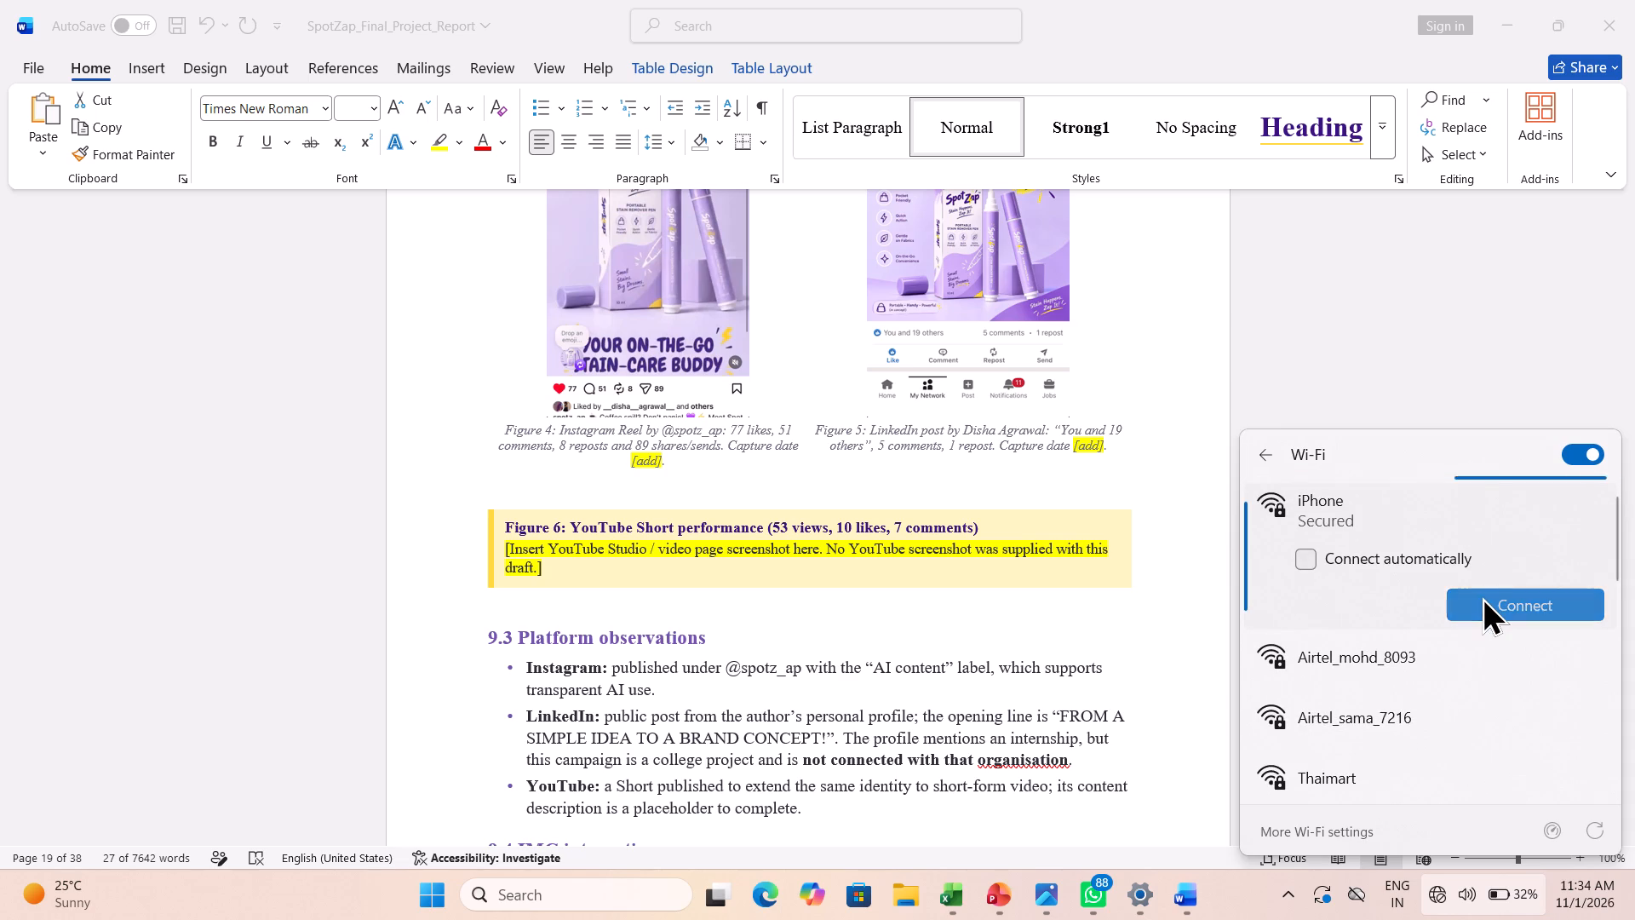
left_click(1334, 372)
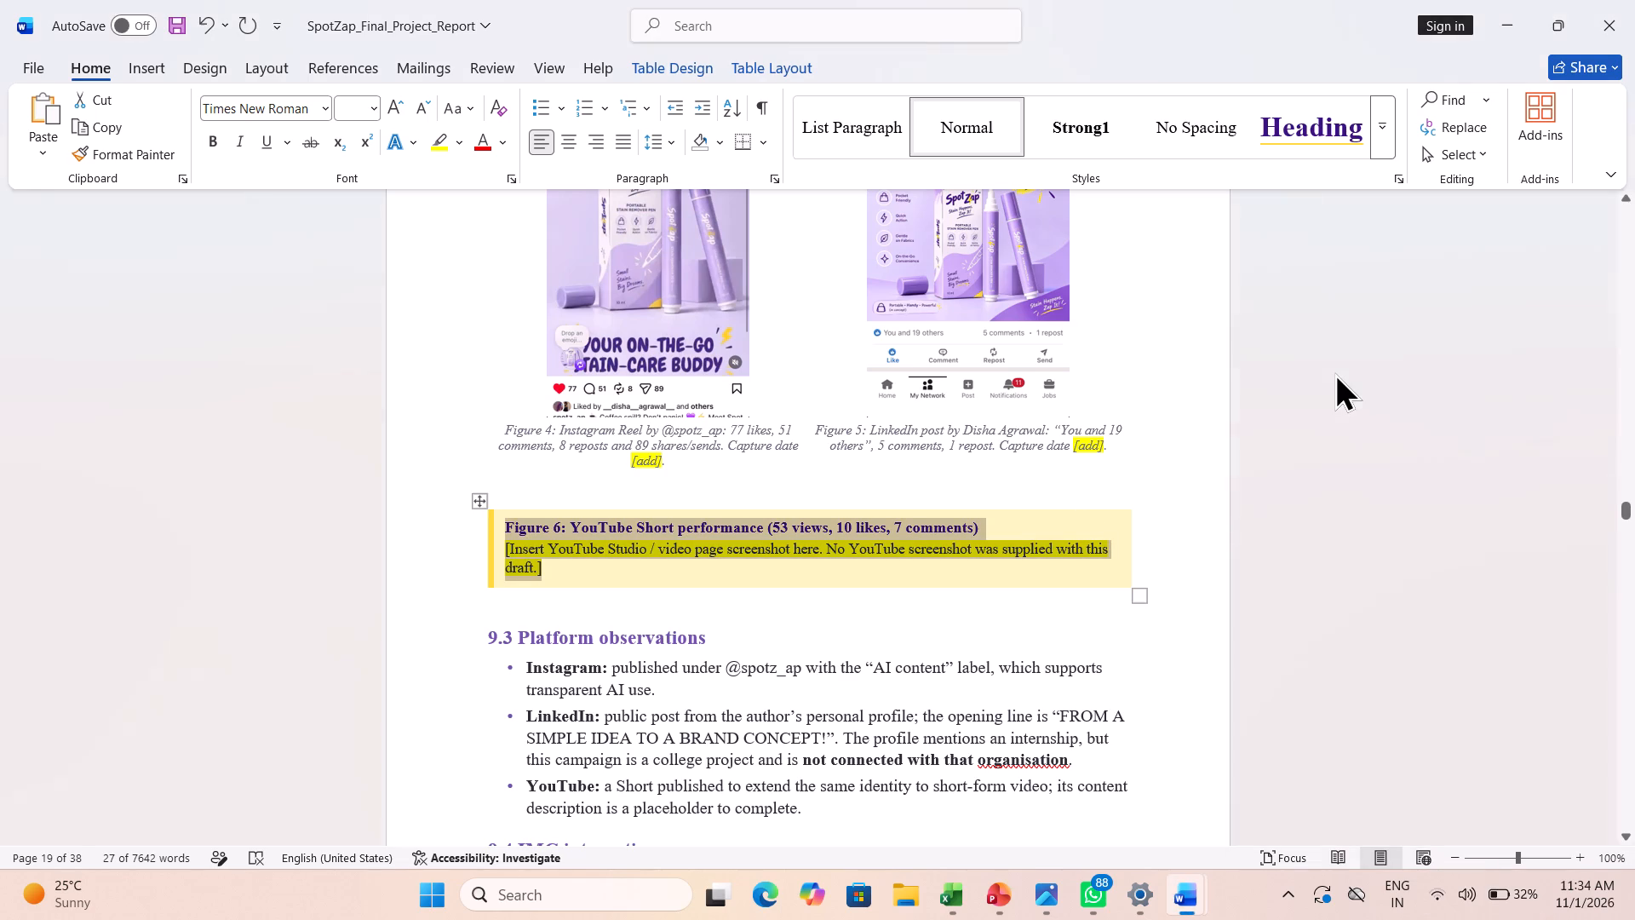
Delete the highlighted "[add]." placeholders after "Capture date" in the Figure 5 and Figure 4 captions.
left_click(1319, 551)
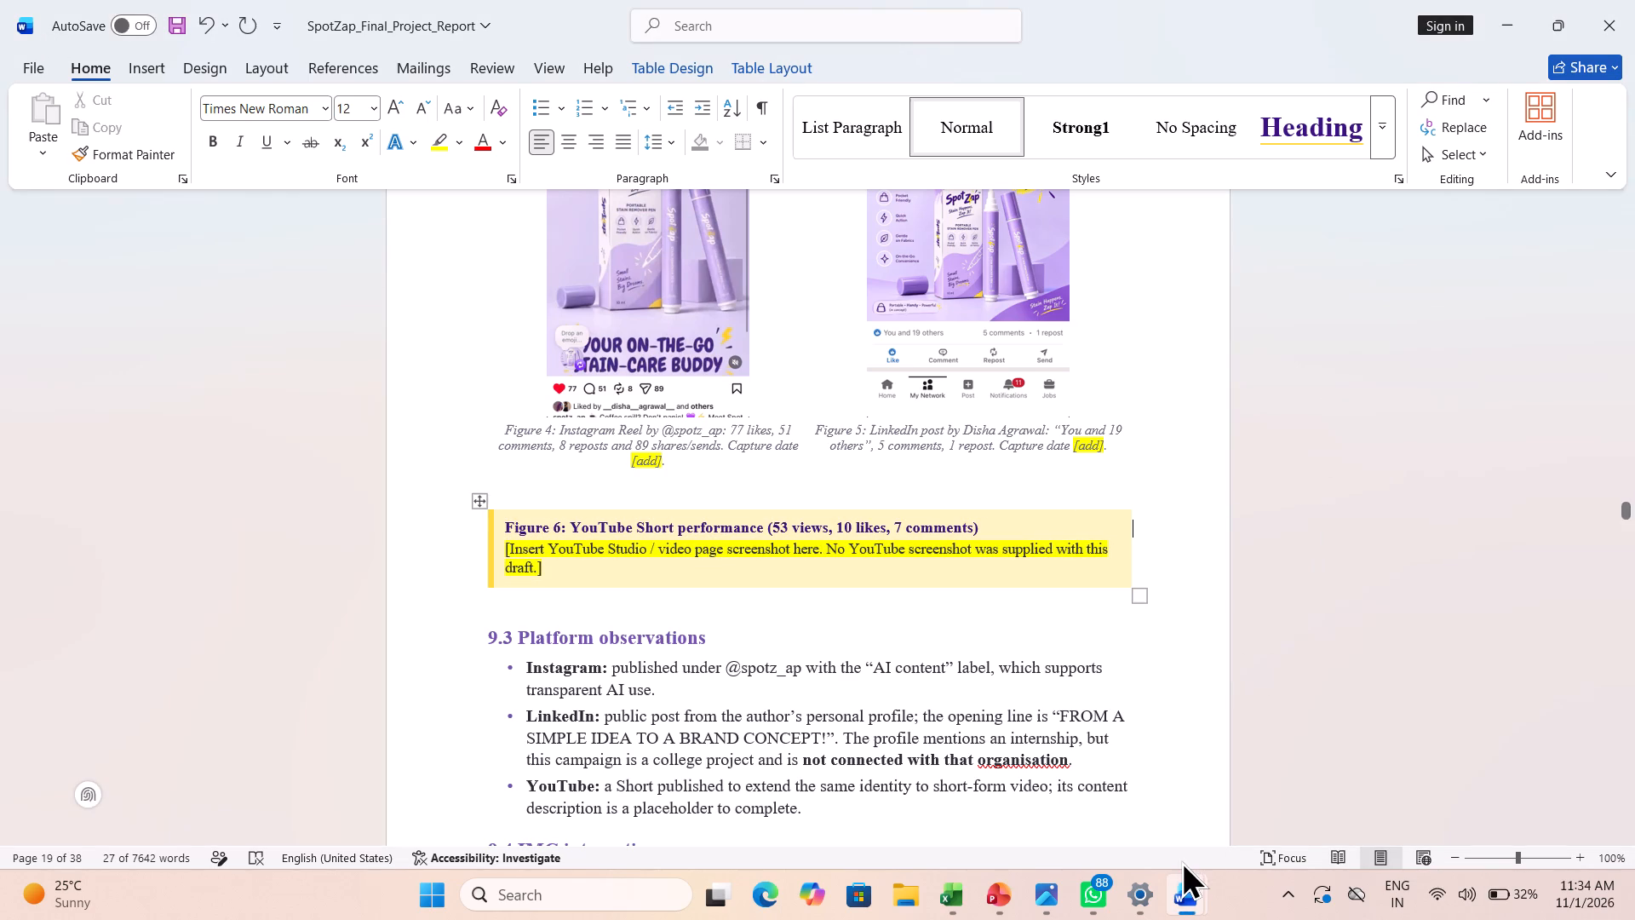
left_click(1109, 443)
left_click_drag(1111, 448, 1076, 451)
key("Delete")
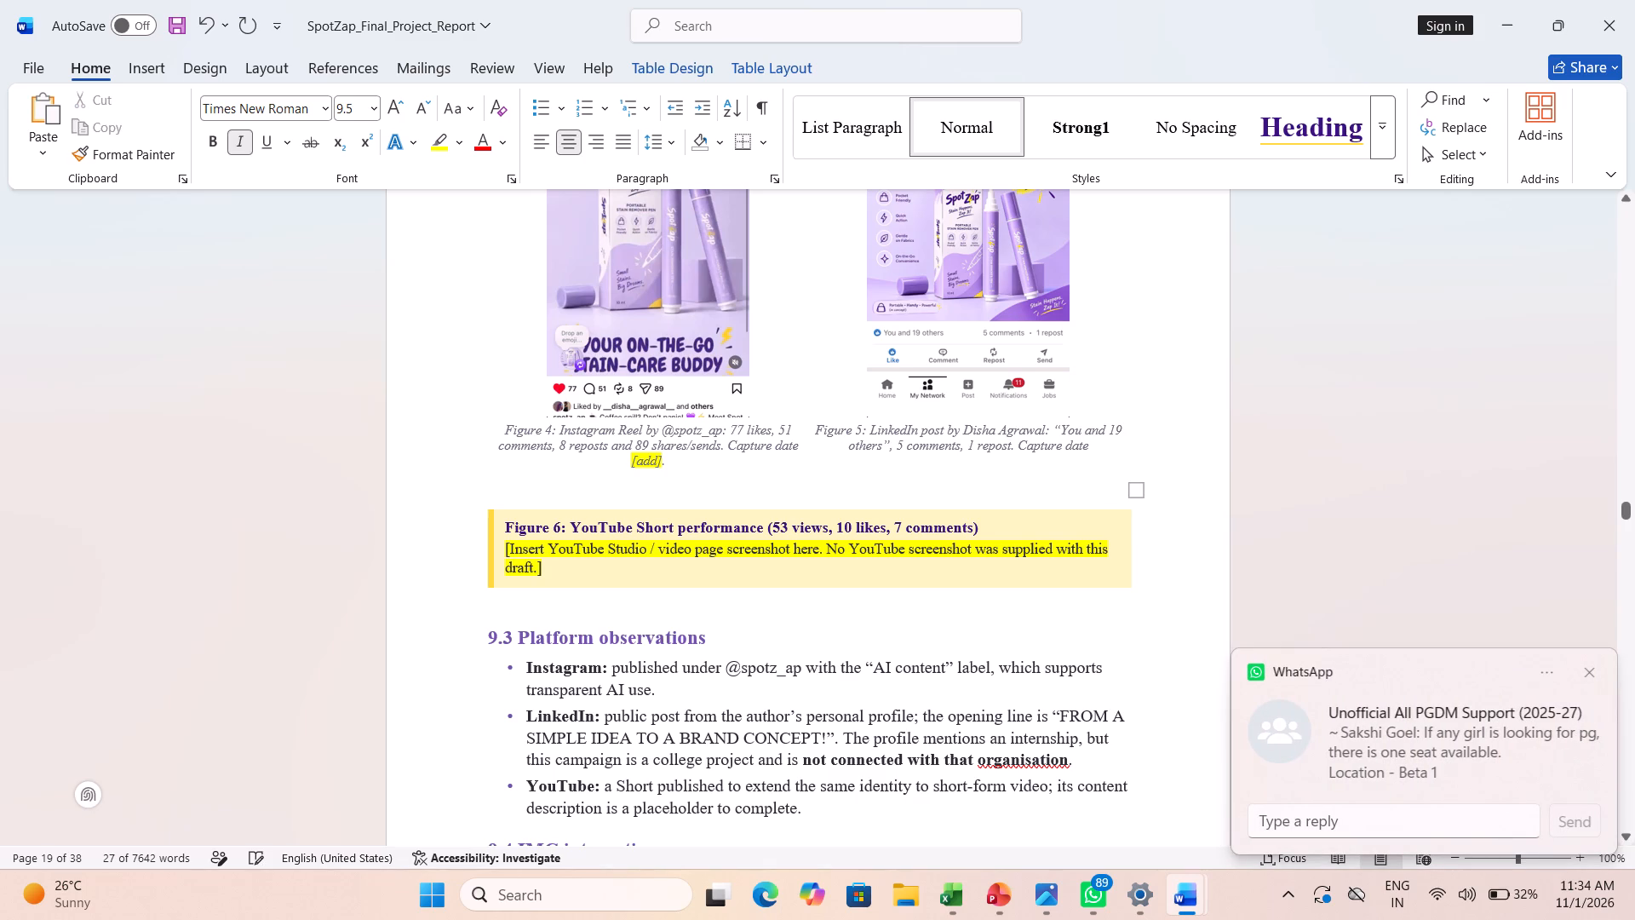
left_click_drag(682, 471, 634, 472)
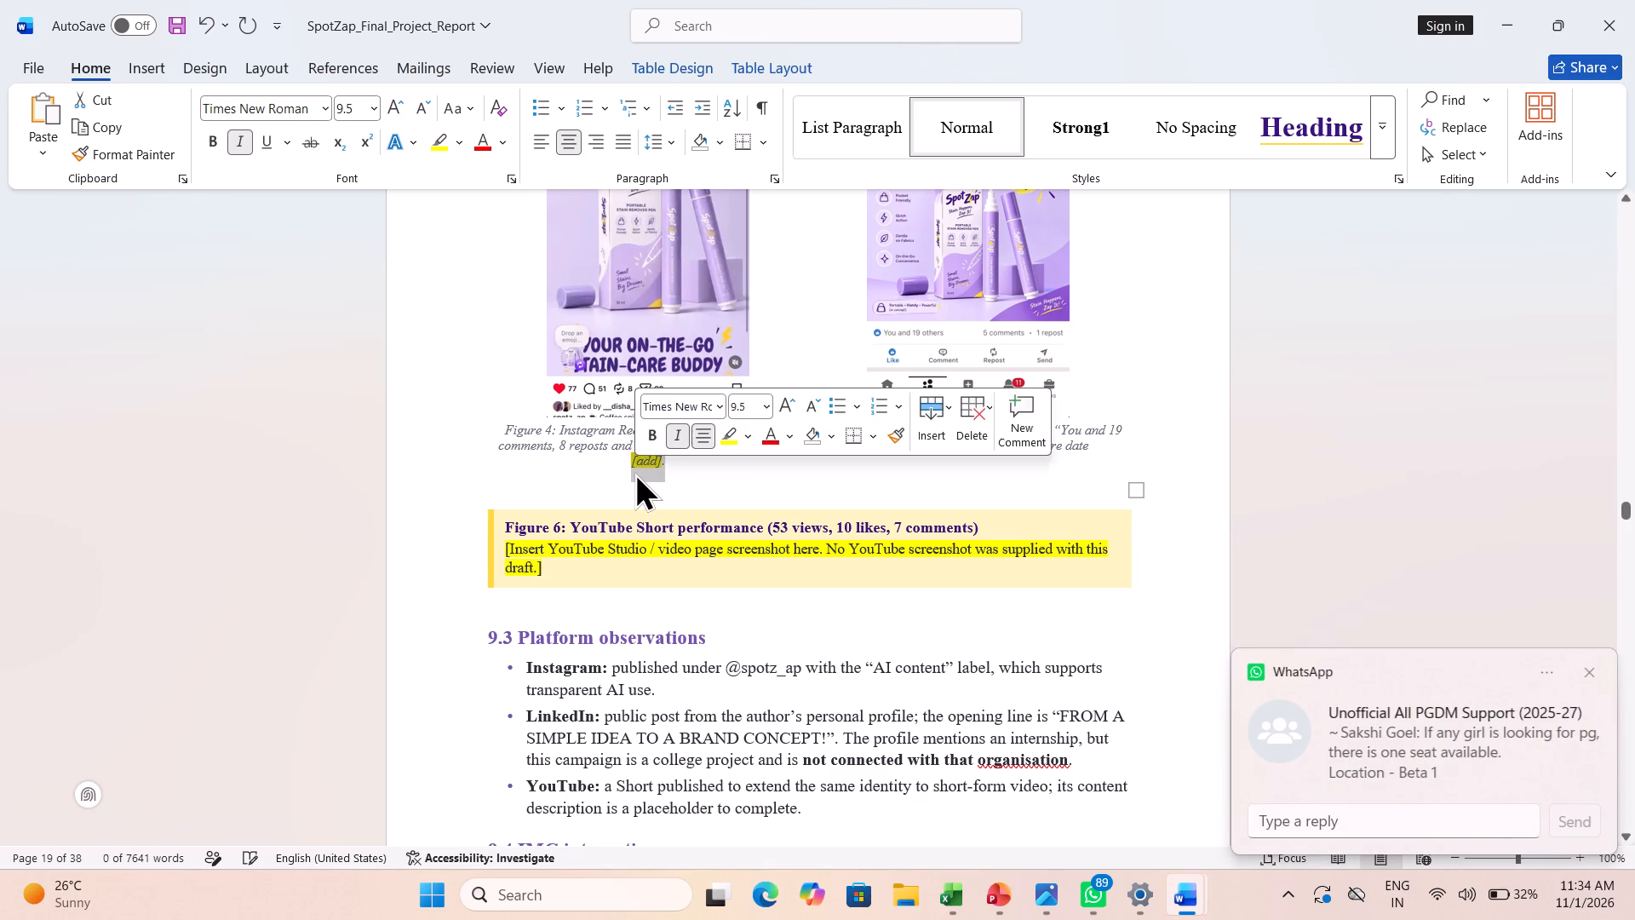
key("Delete")
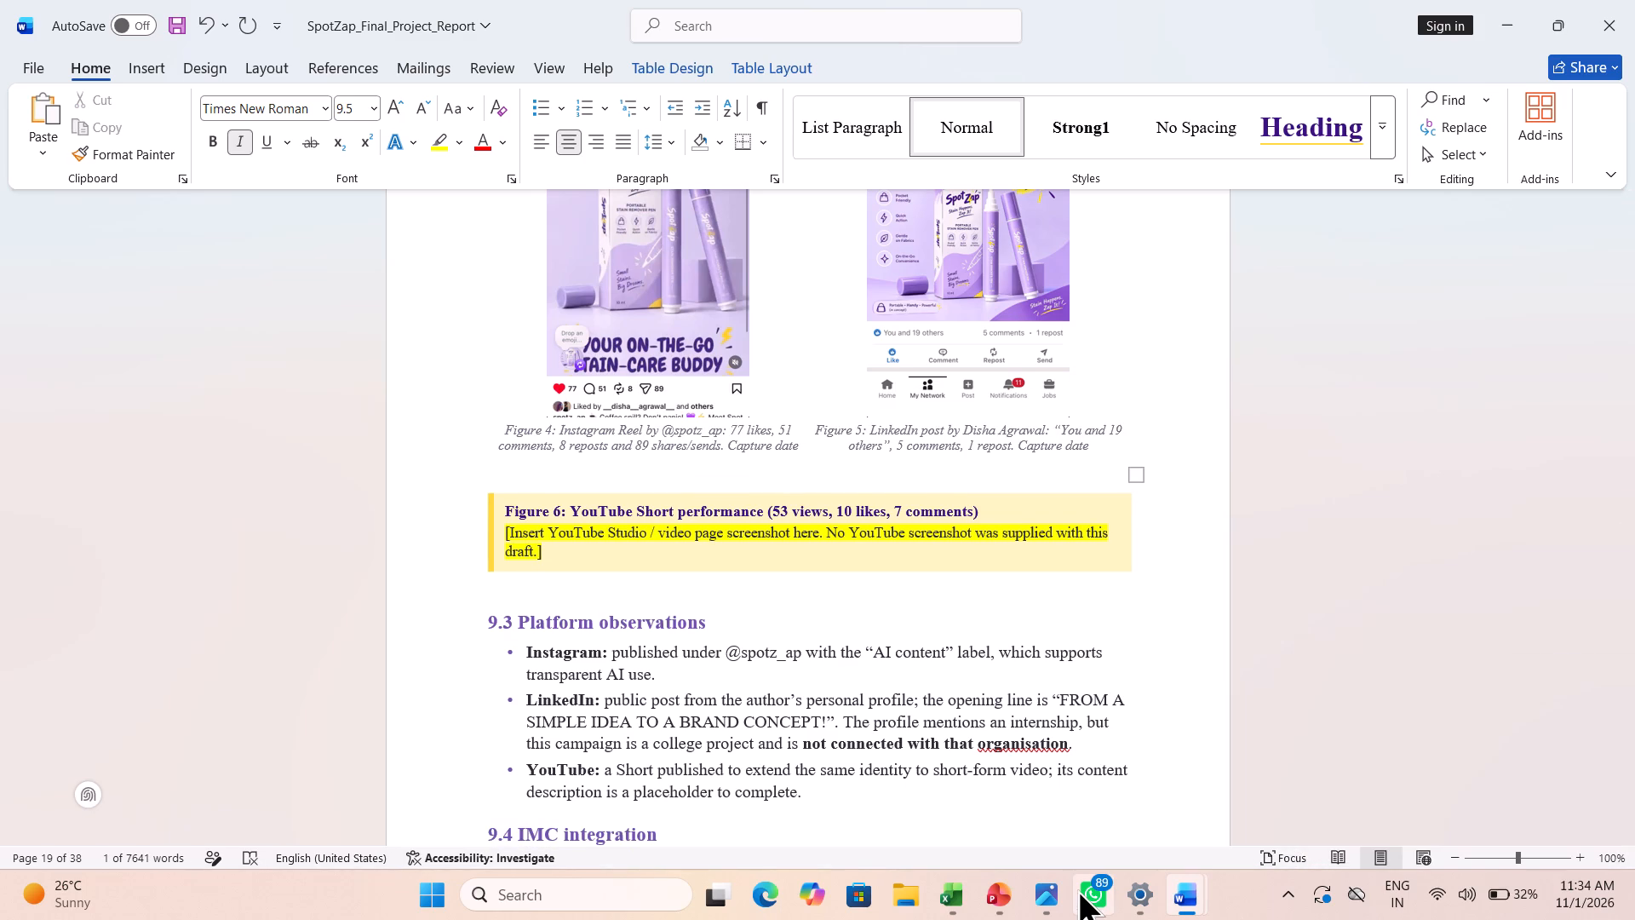
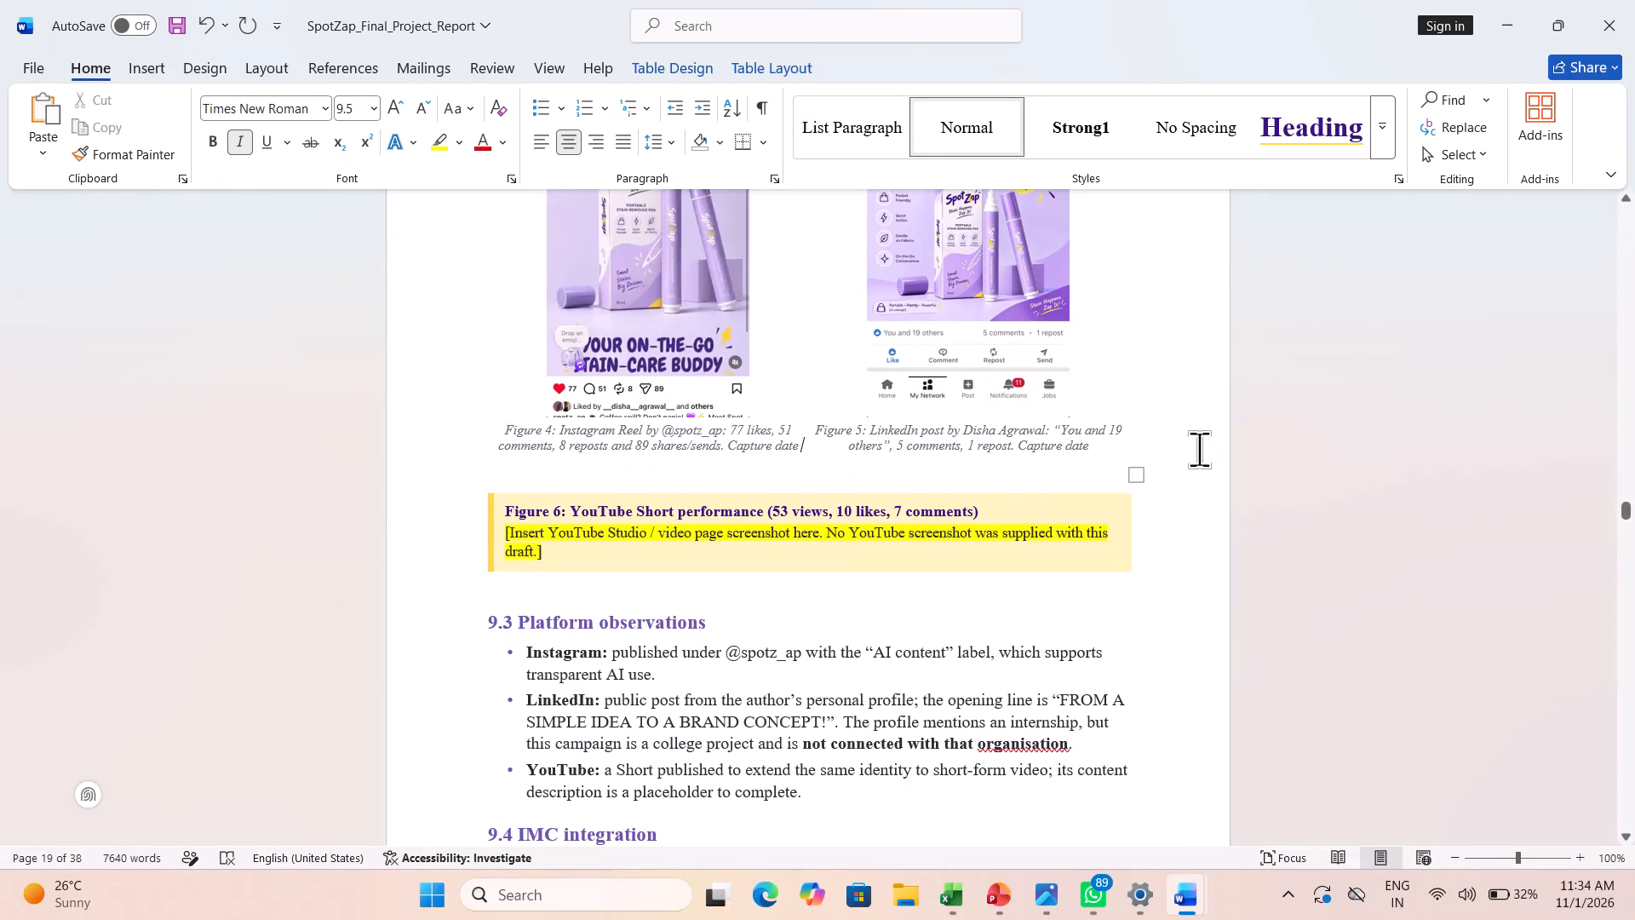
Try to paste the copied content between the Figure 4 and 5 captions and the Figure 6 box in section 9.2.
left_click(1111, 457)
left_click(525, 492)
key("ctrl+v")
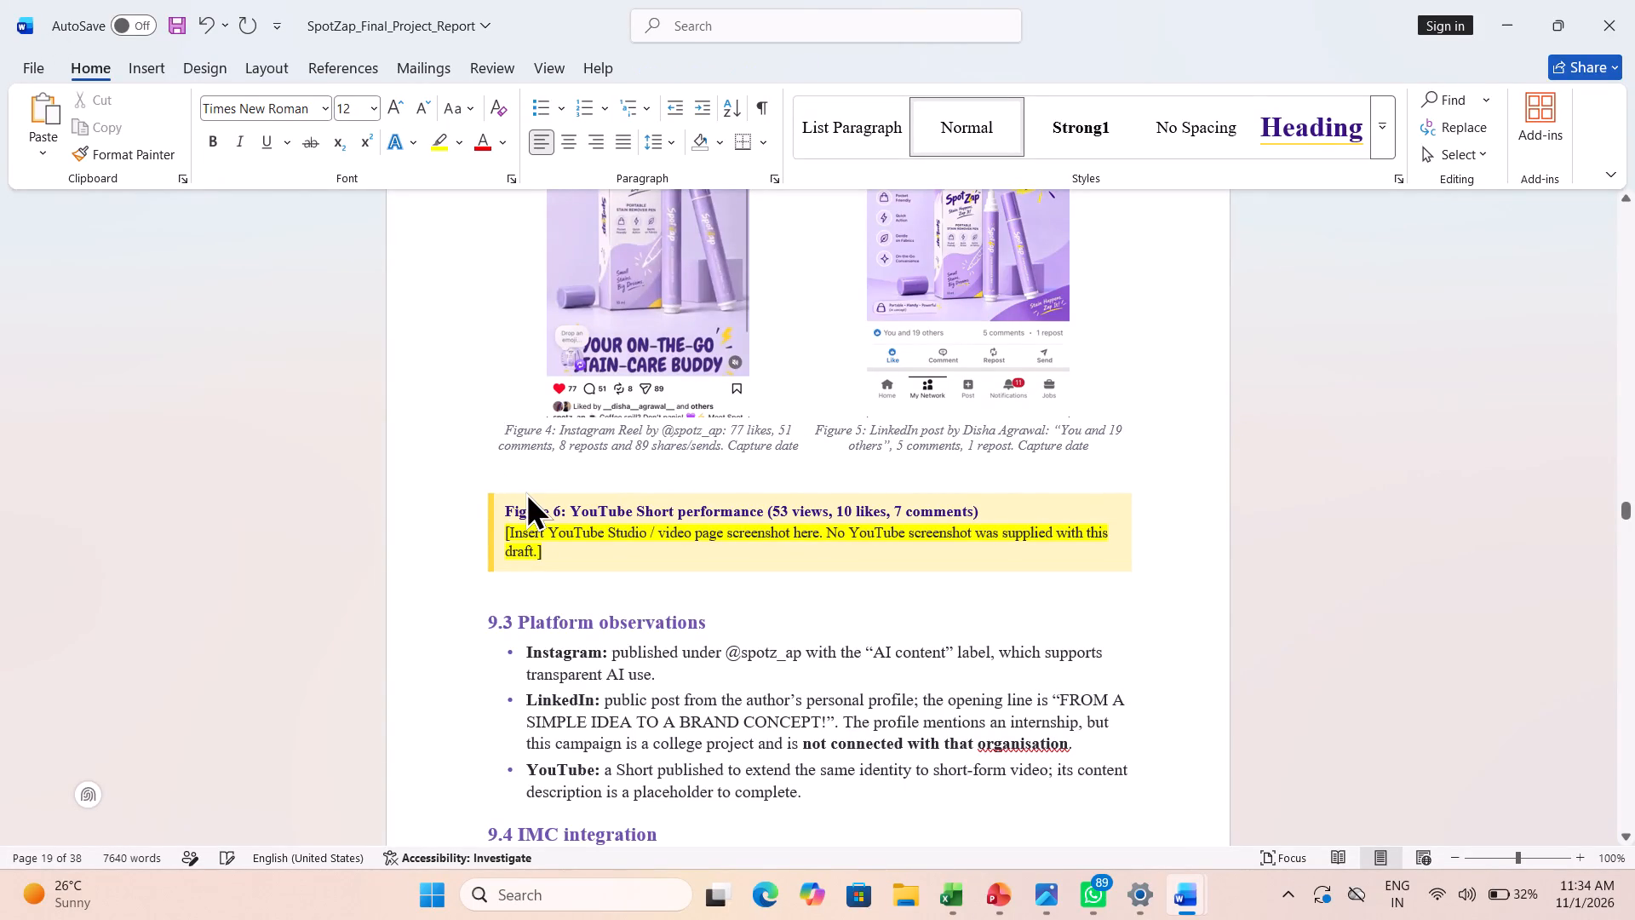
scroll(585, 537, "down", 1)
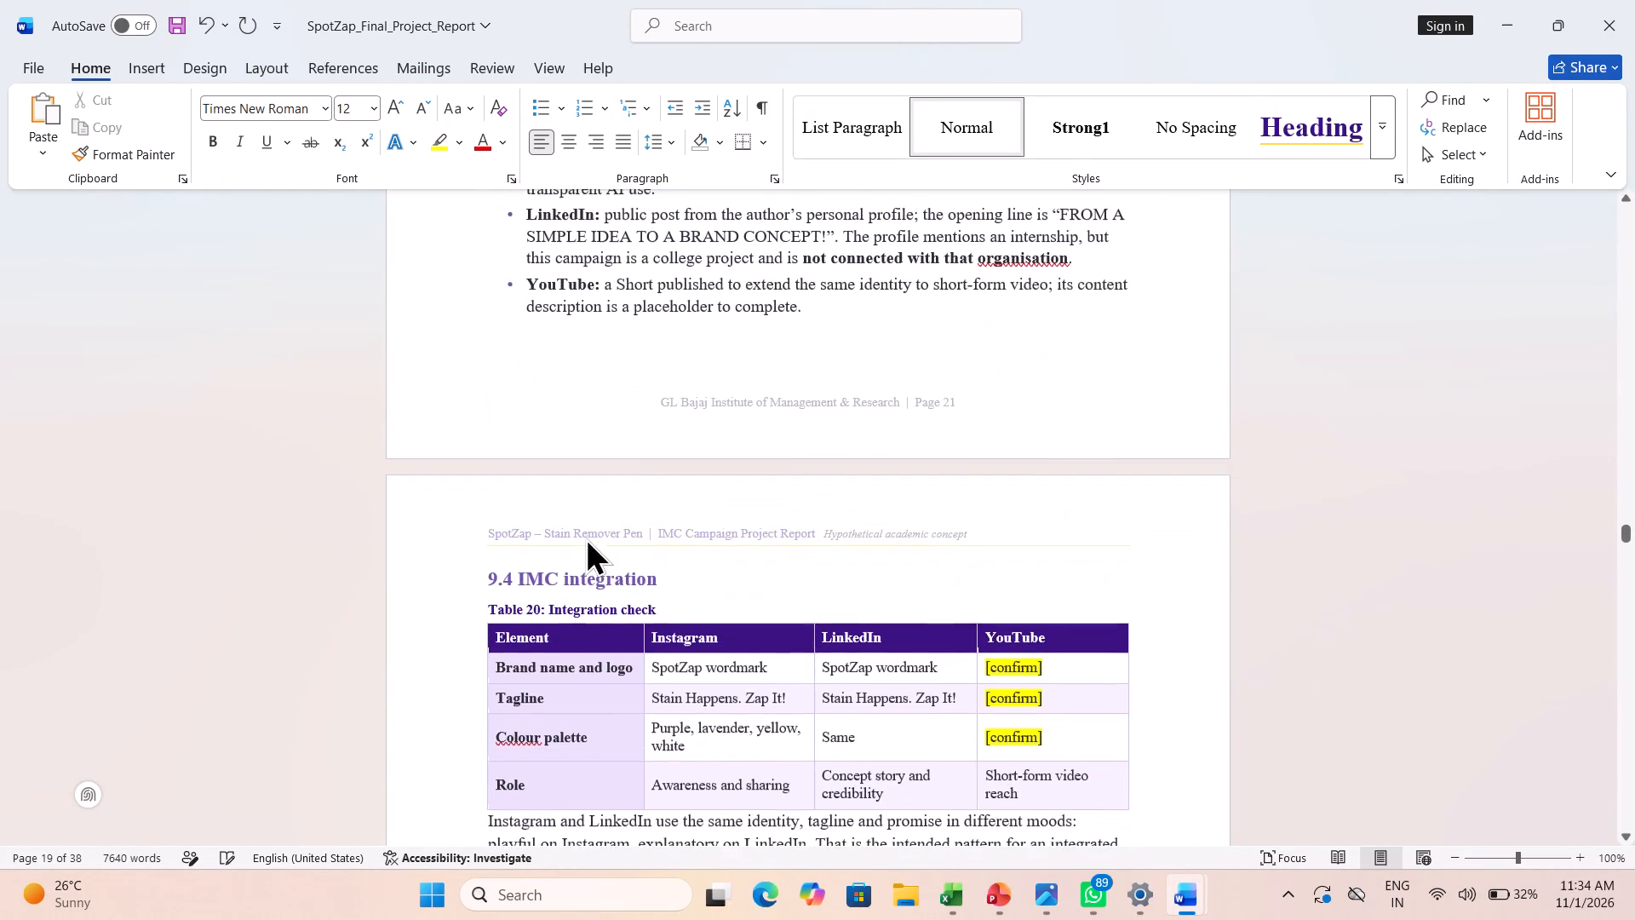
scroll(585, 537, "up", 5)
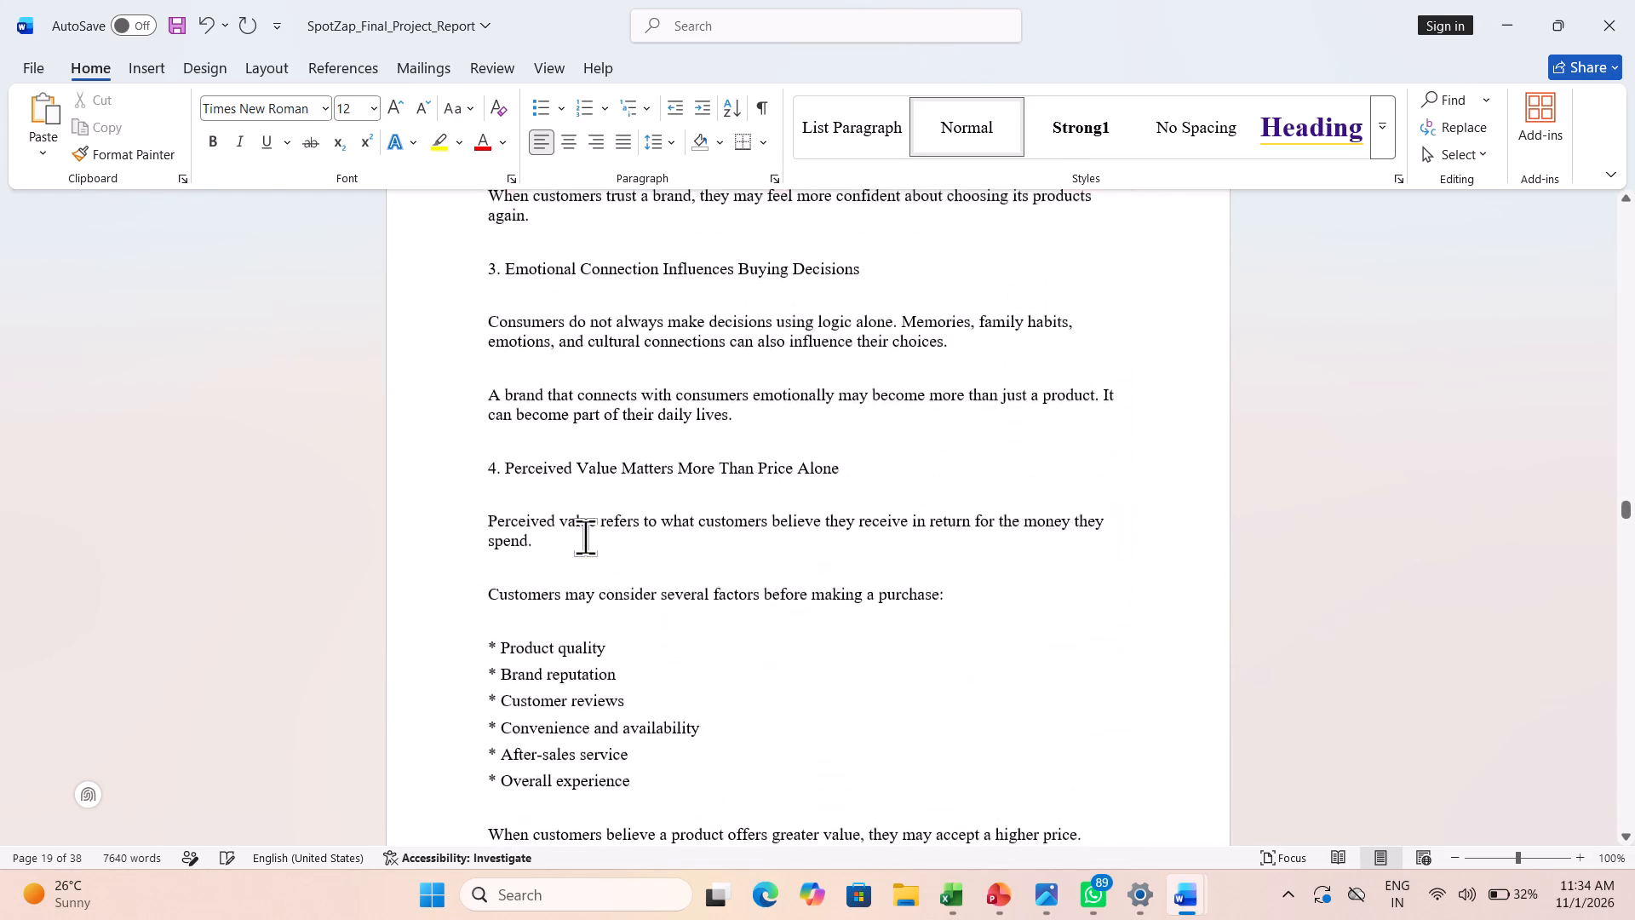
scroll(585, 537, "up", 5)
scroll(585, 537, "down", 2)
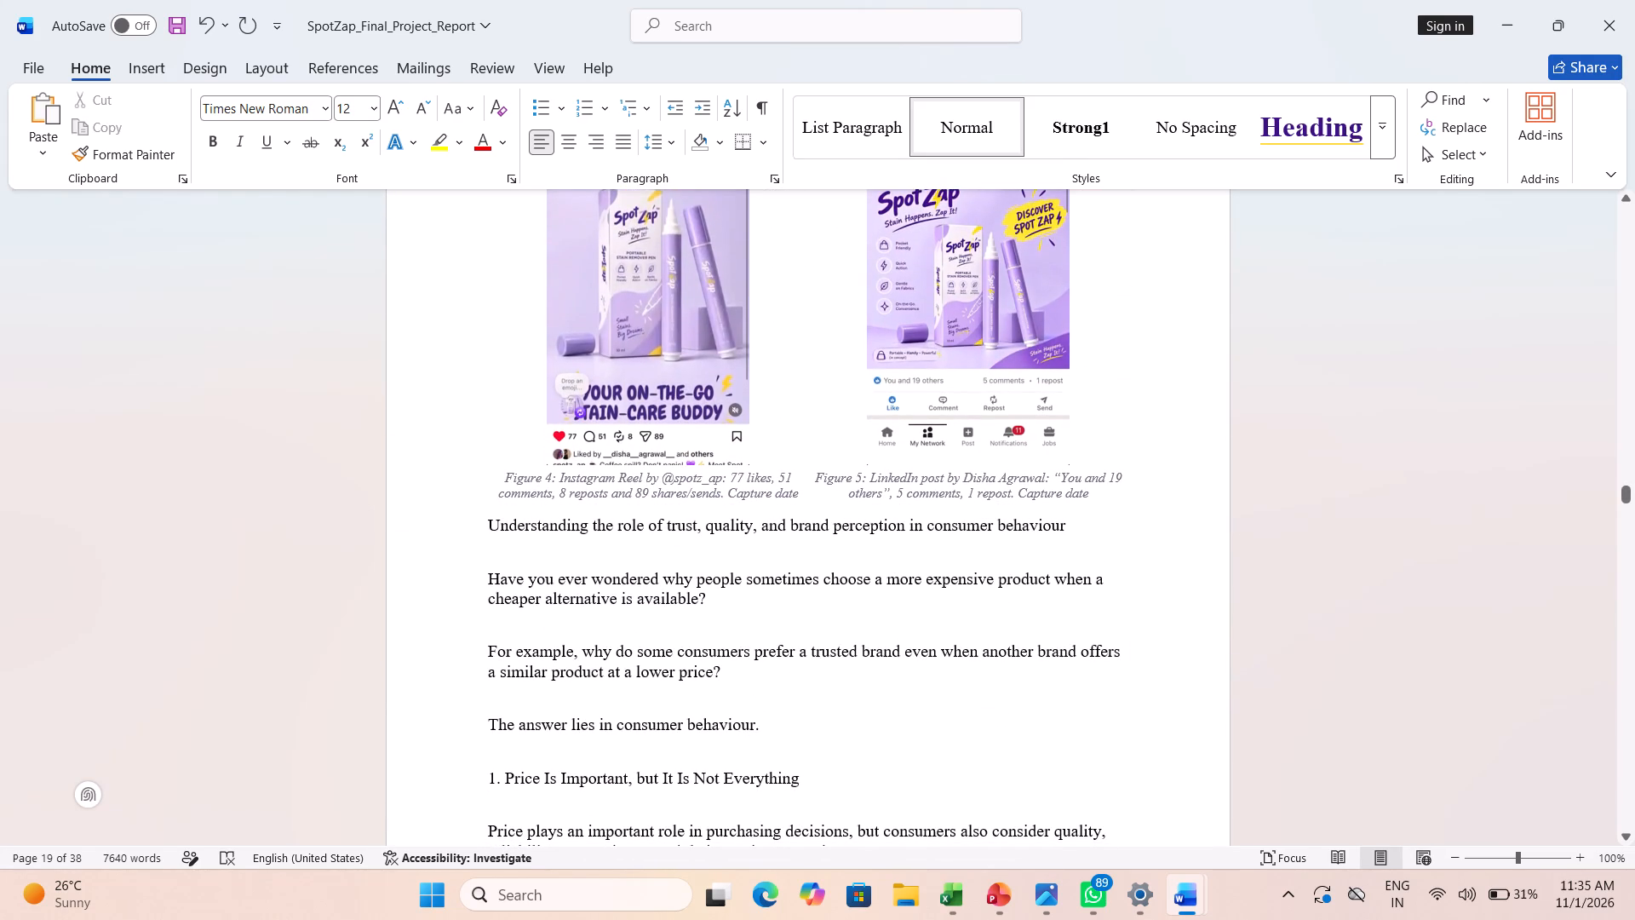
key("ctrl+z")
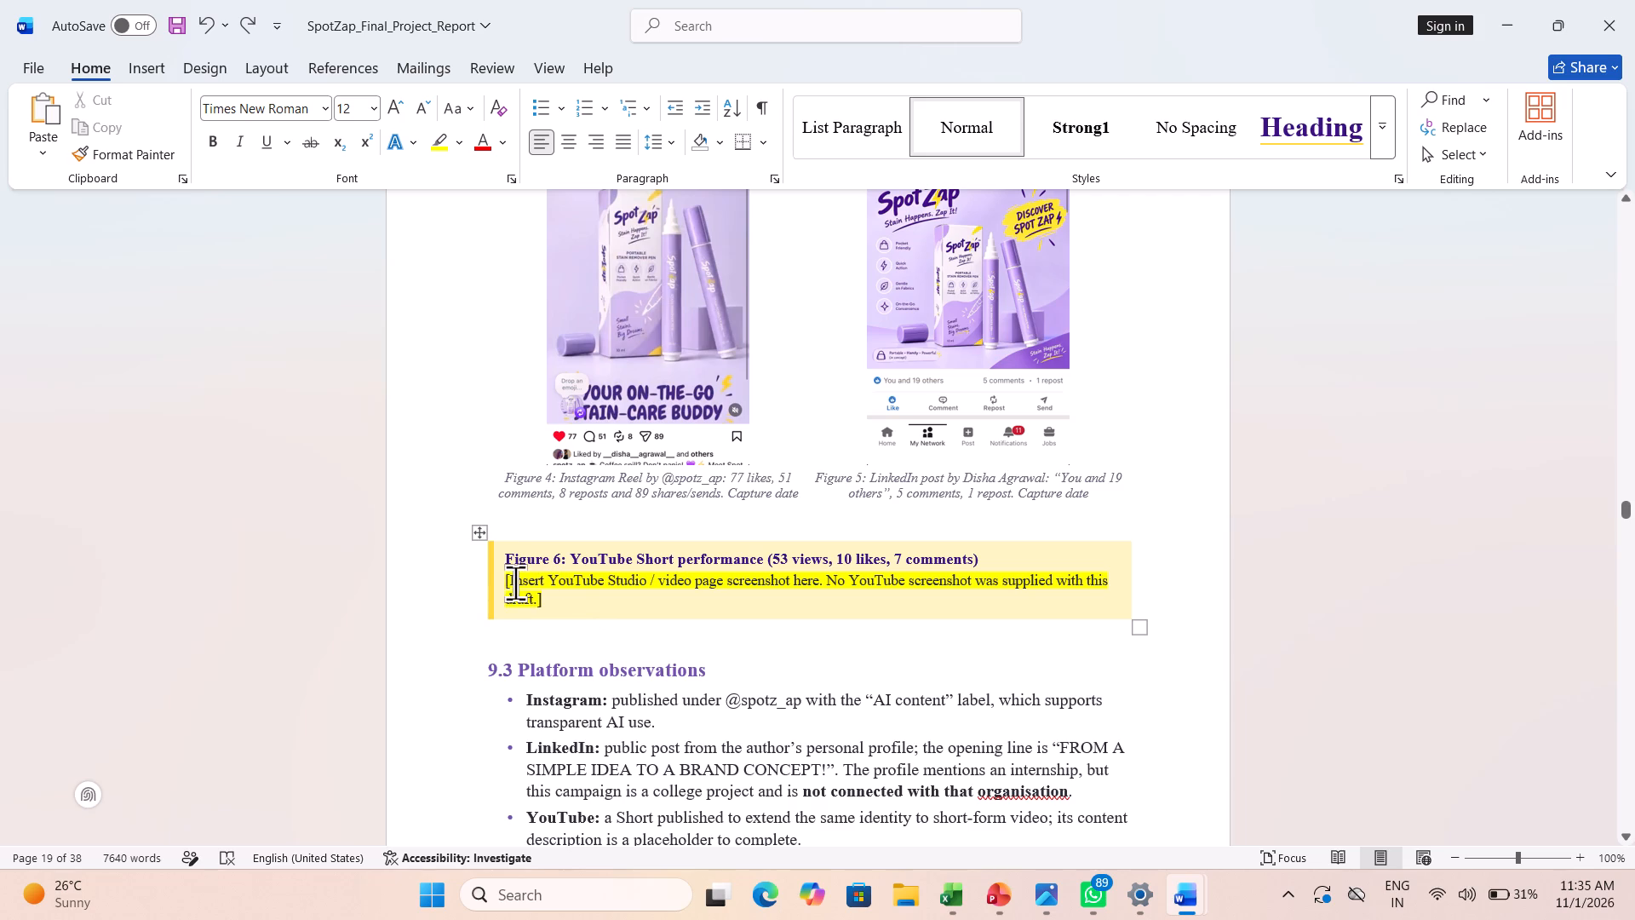
Delete the highlighted YouTube screenshot placeholder text under the Figure 6 title, keeping the title.
left_click_drag(507, 583, 544, 604)
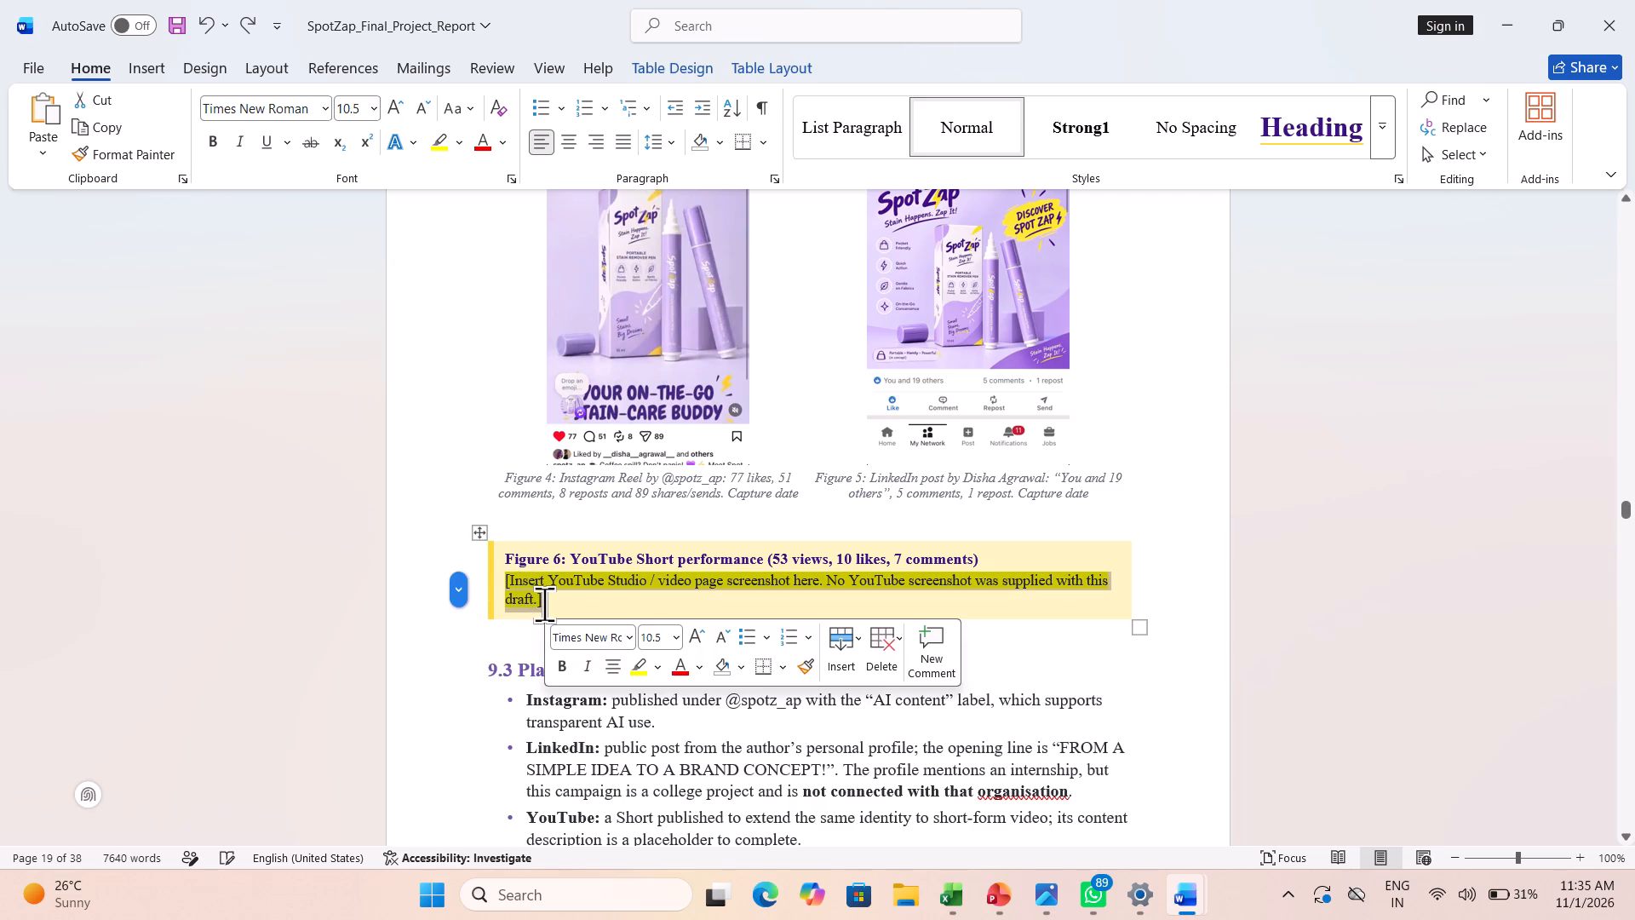
key("Delete")
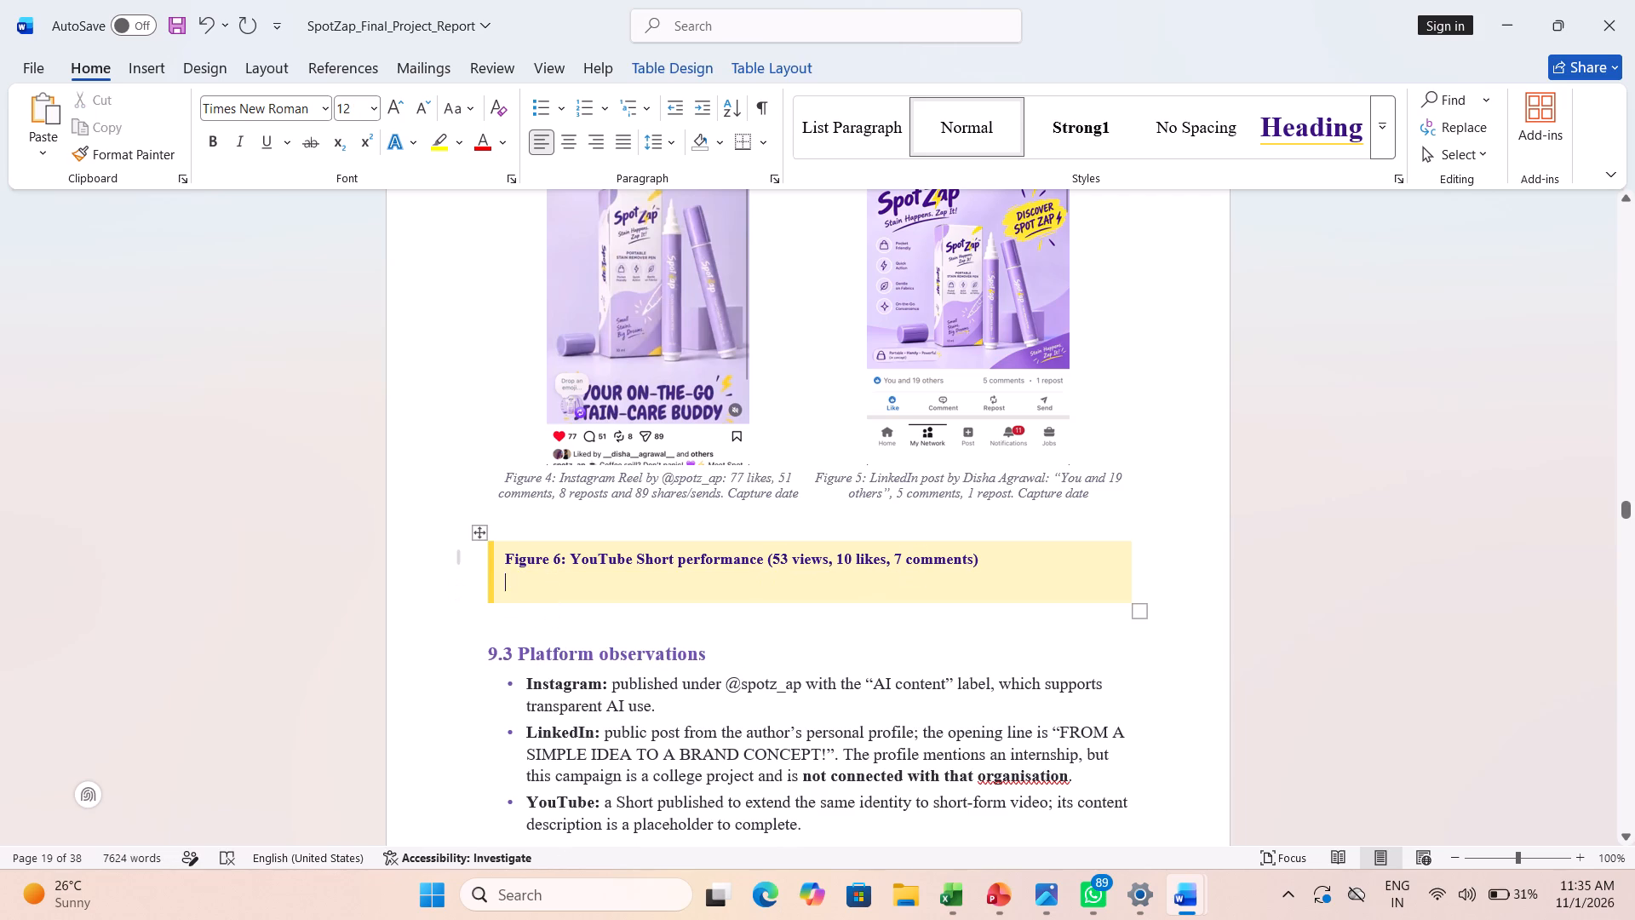
Delete the "[to add]" placeholder from the Screenshot cell of Table 19's YouTube row, keeping "(Figure 6)".
scroll(923, 572, "up", 5)
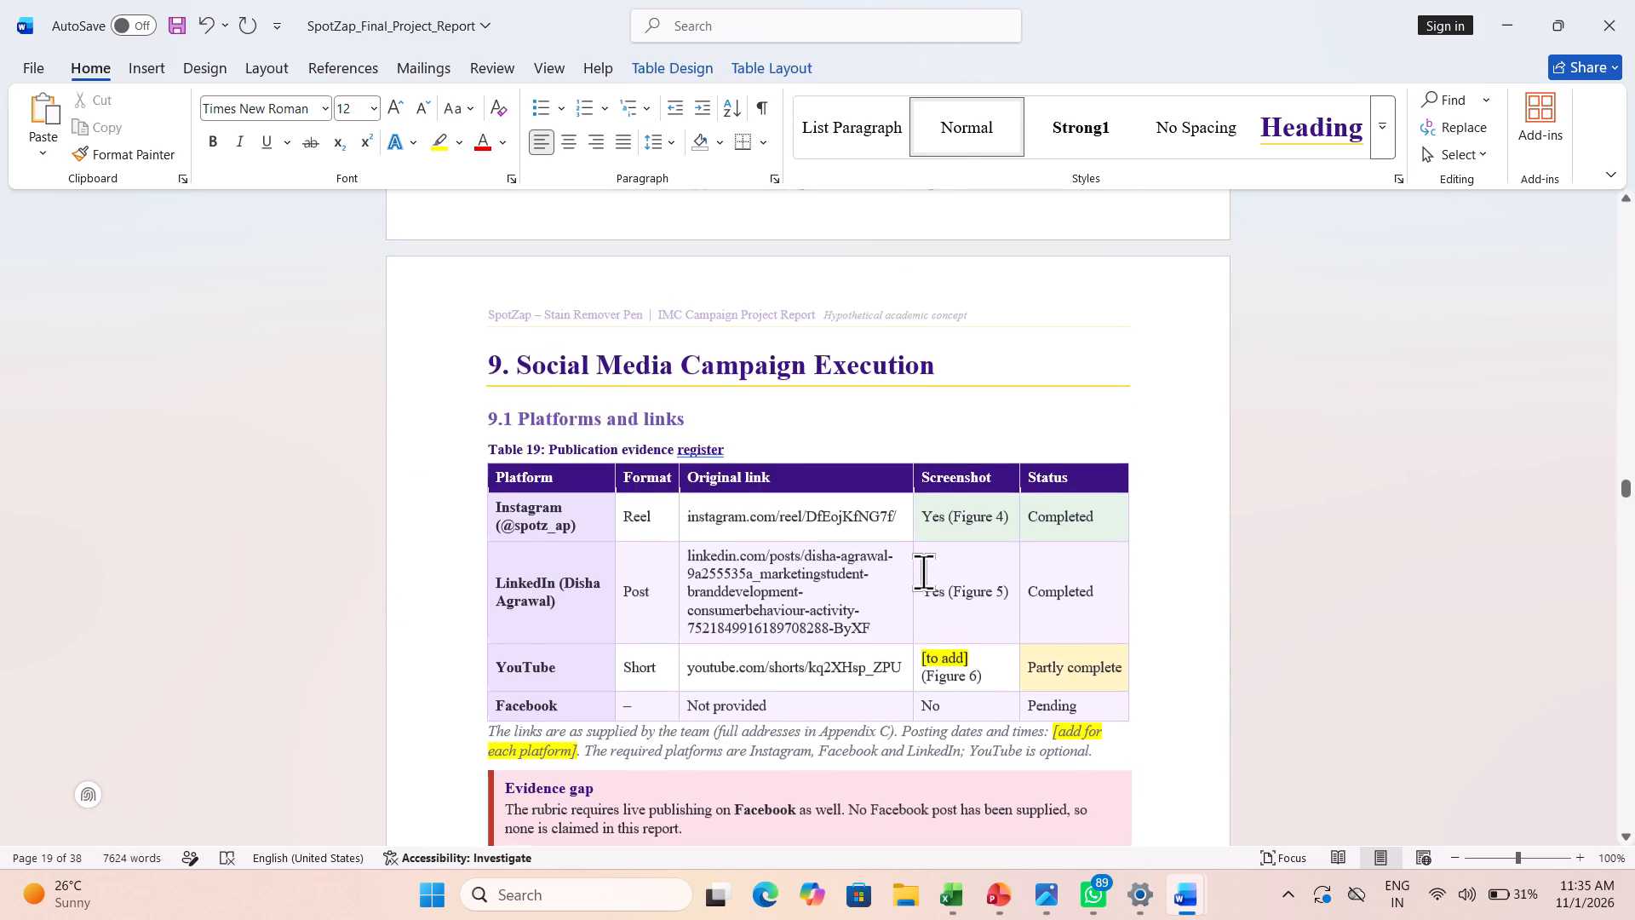
scroll(923, 572, "up", 2)
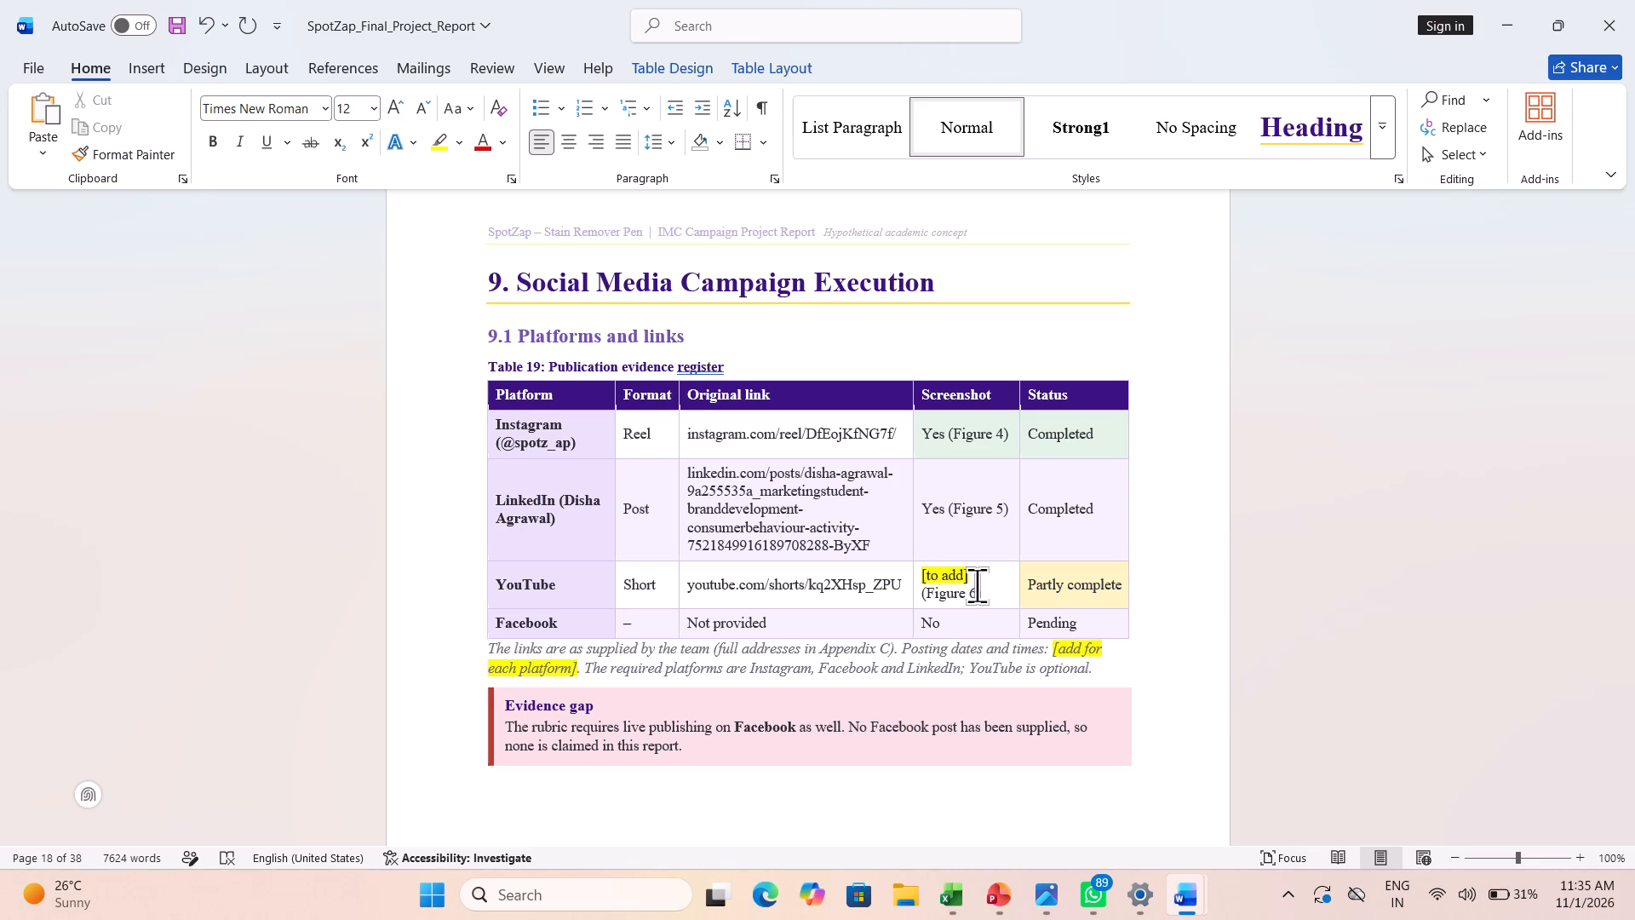
key("Delete")
left_click_drag(978, 572, 916, 578)
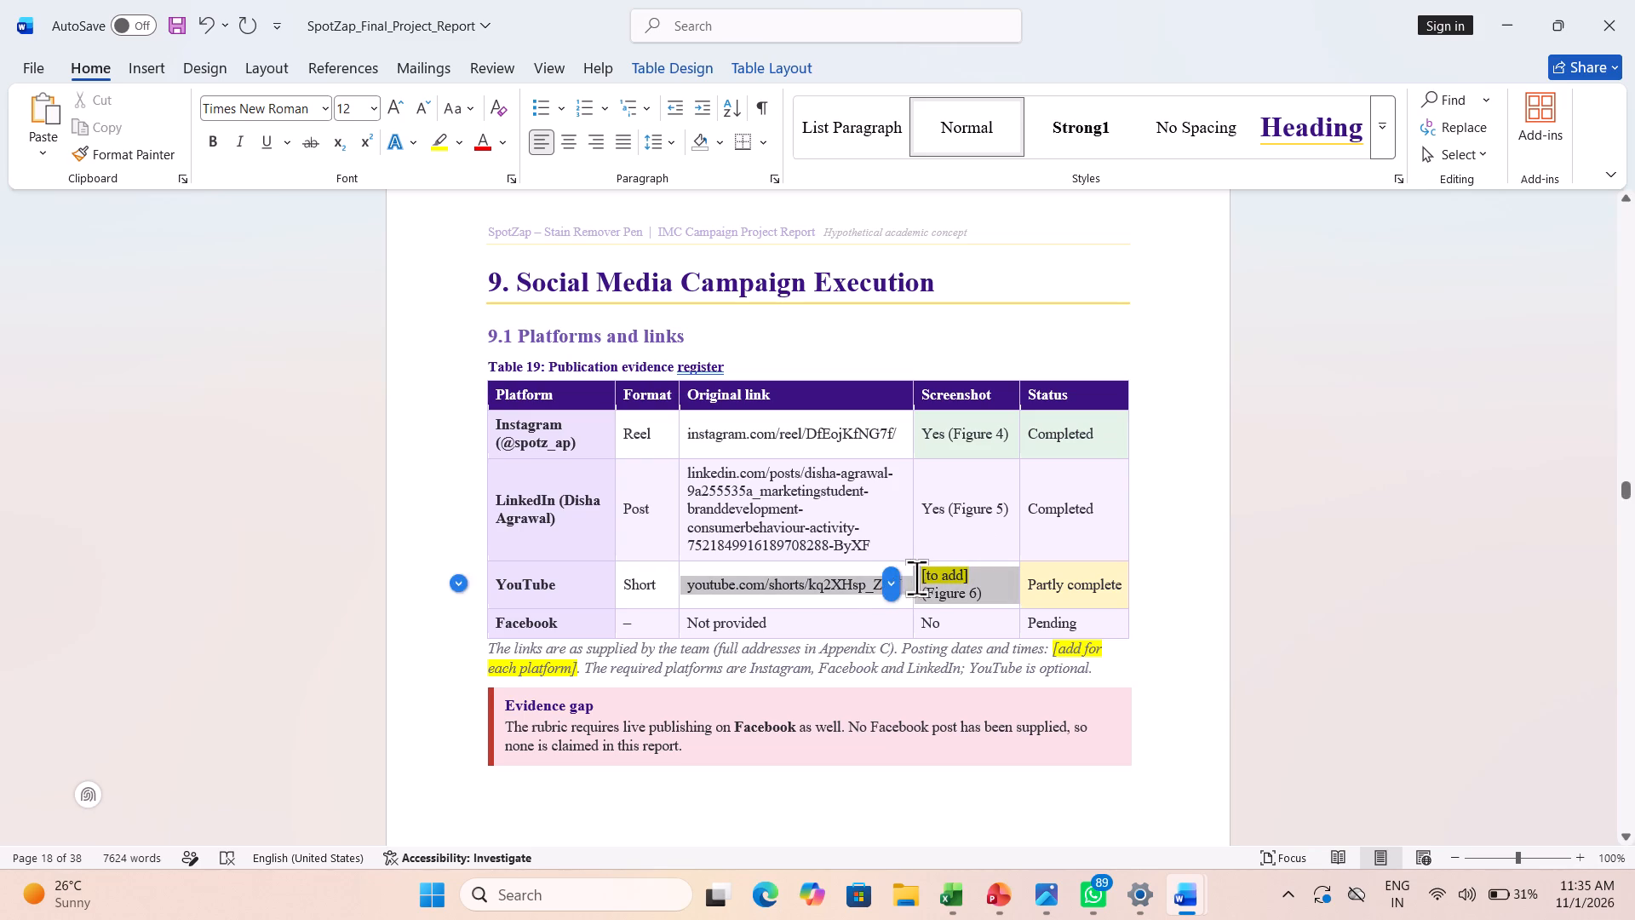
left_click_drag(916, 578, 926, 575)
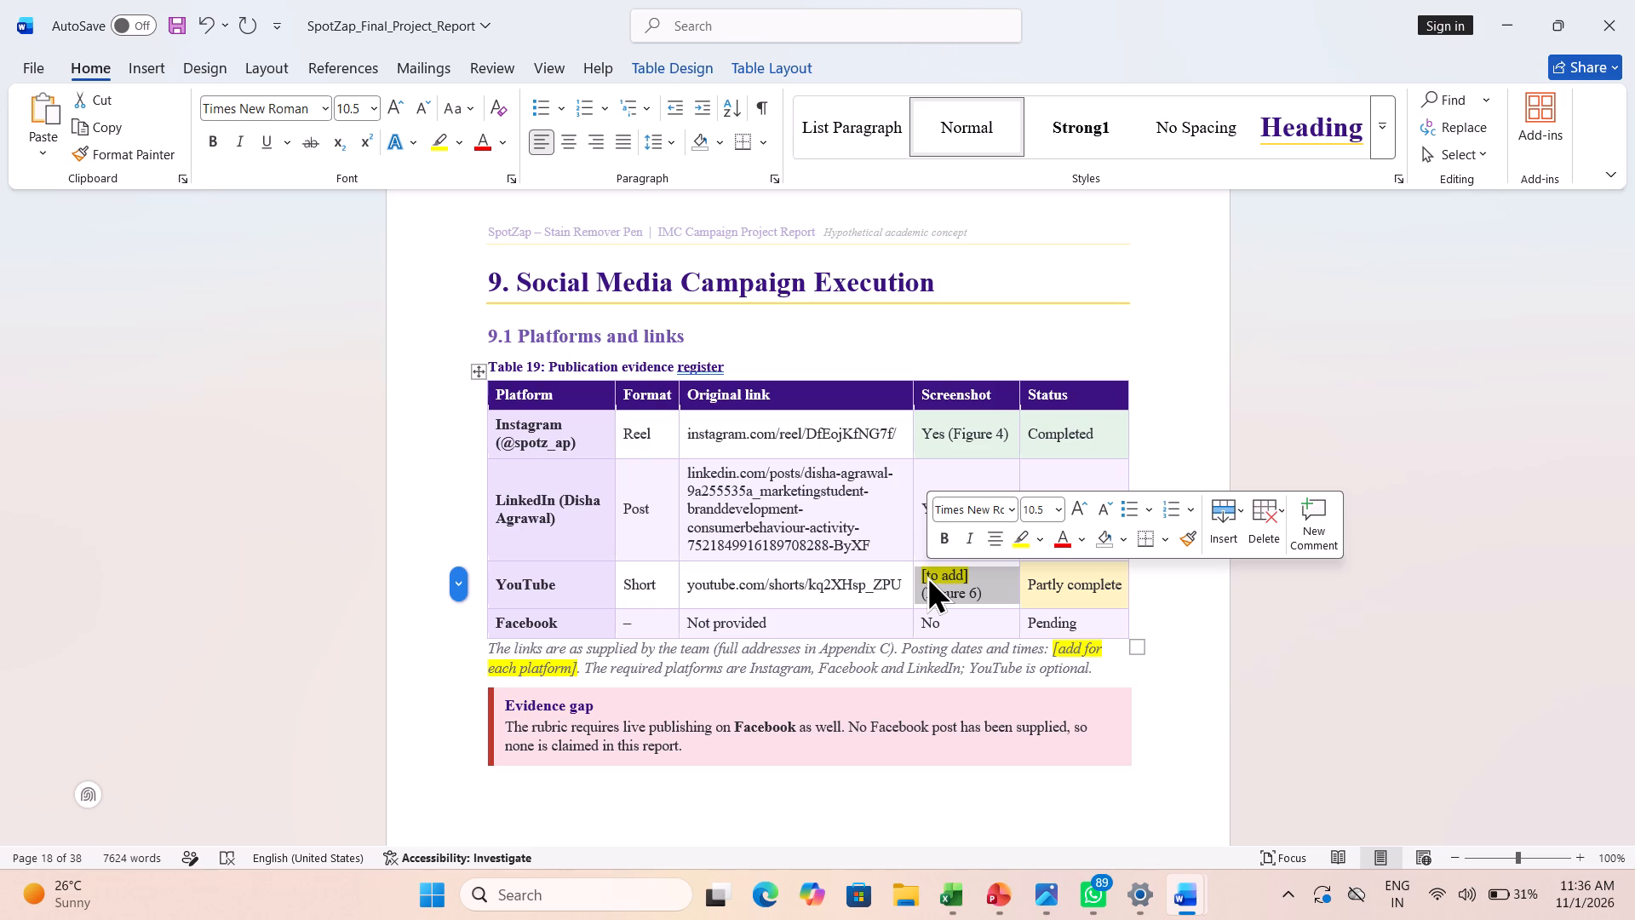
left_click(1050, 643)
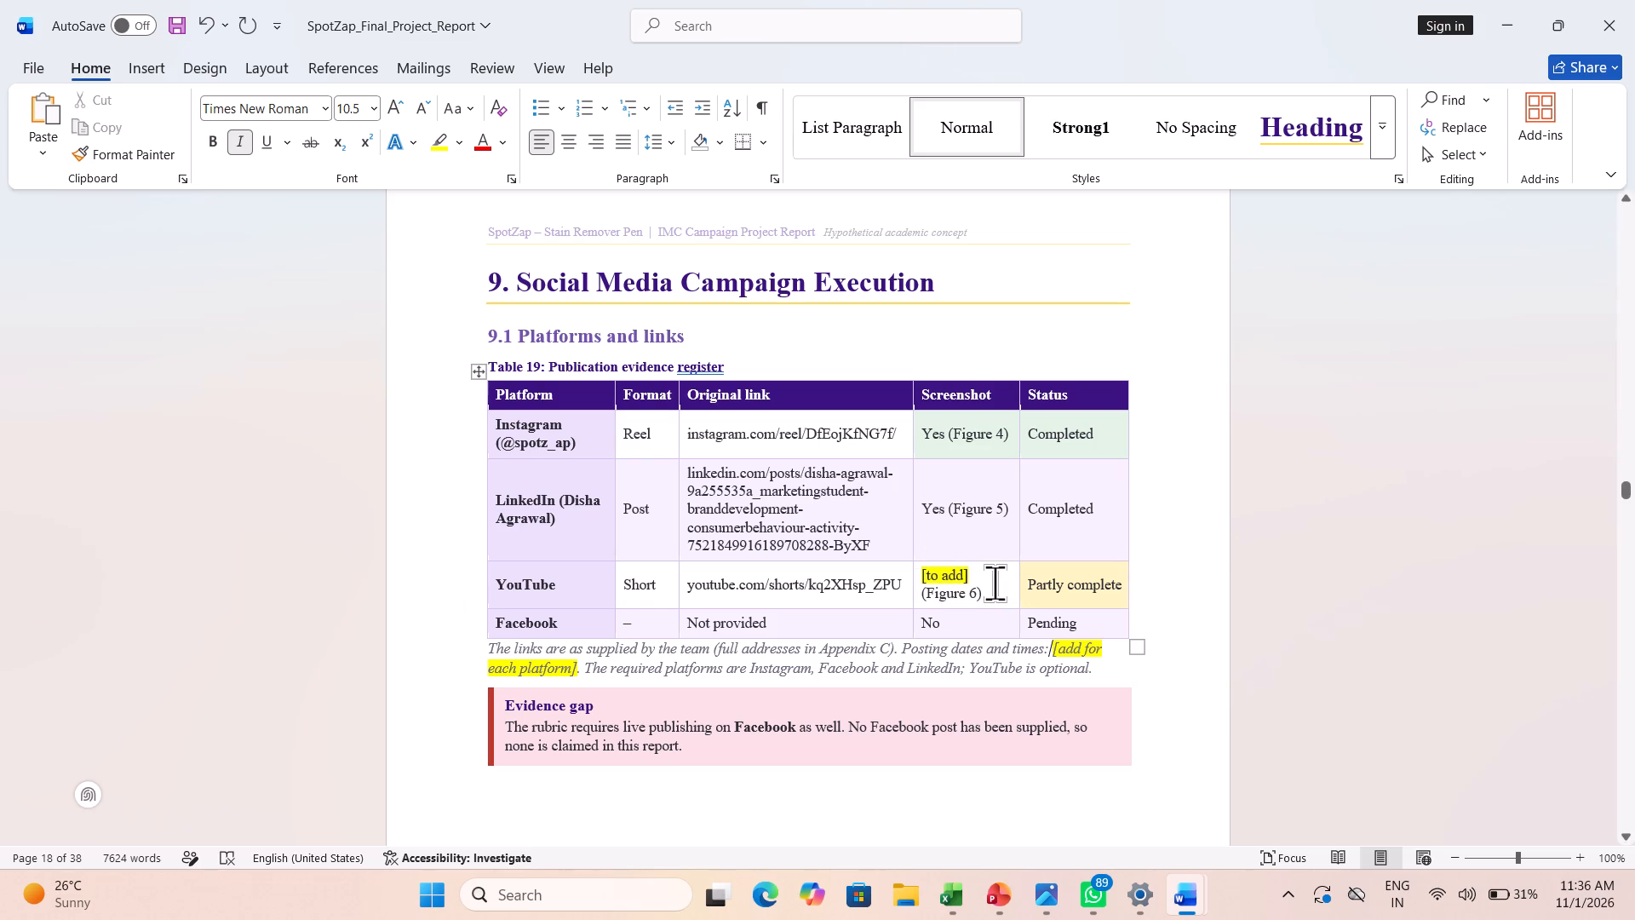
left_click_drag(986, 574, 918, 580)
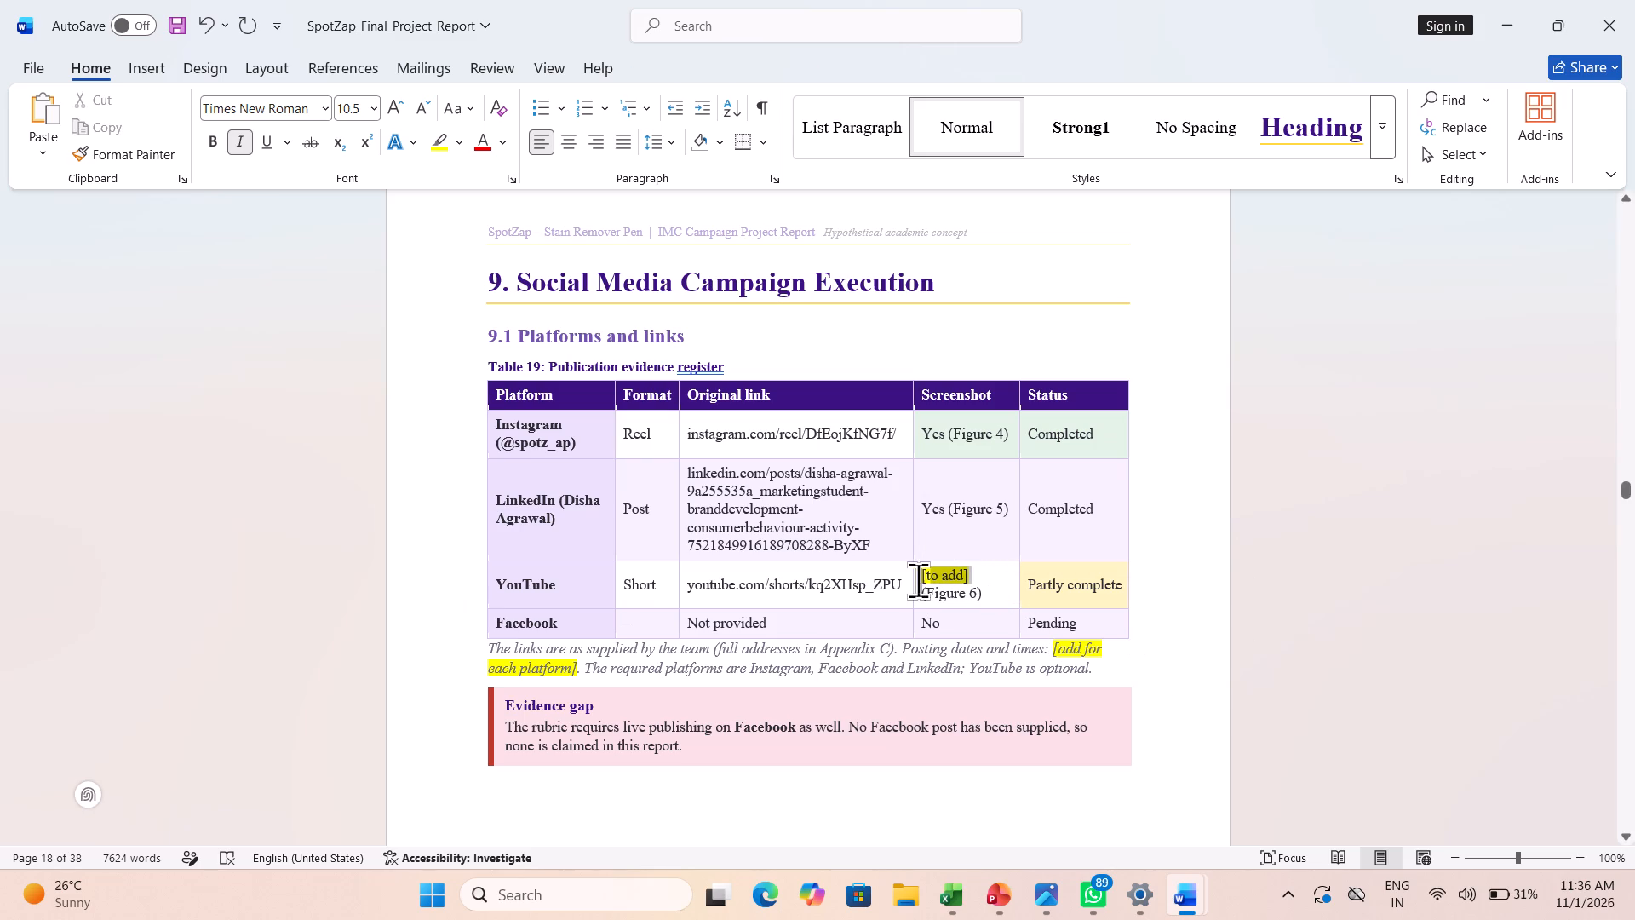
left_click_drag(918, 580, 916, 580)
key("Delete")
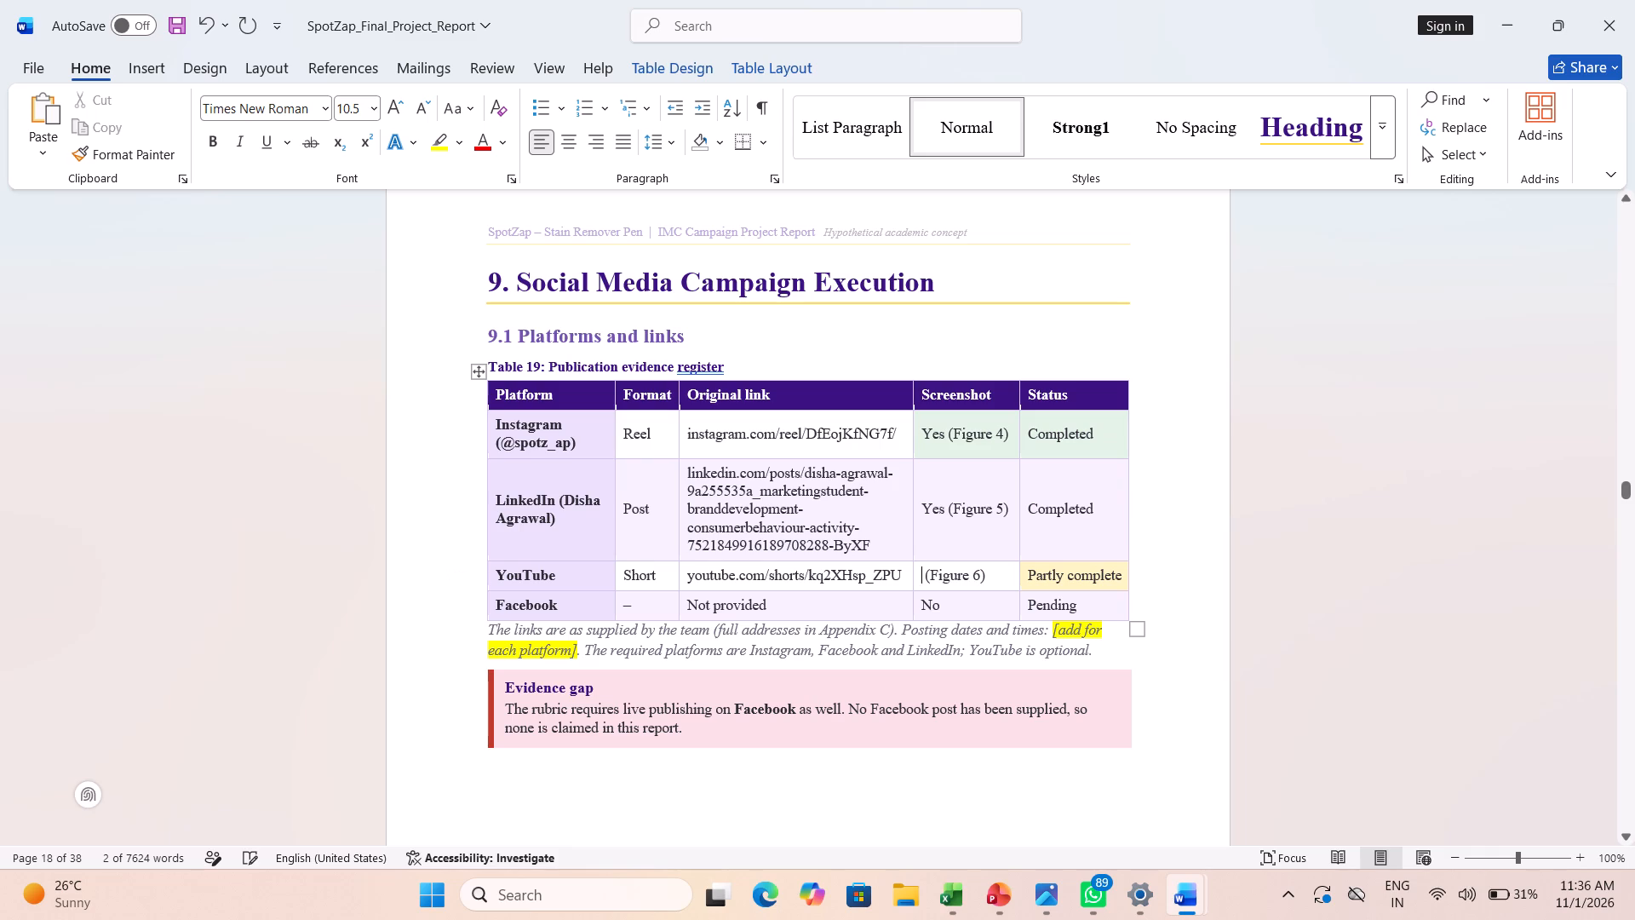
Delete the supplied-links sentence and the posting dates and times placeholder from the note under Table 19, keeping the required-platforms sentence.
scroll(1078, 756, "down", 1)
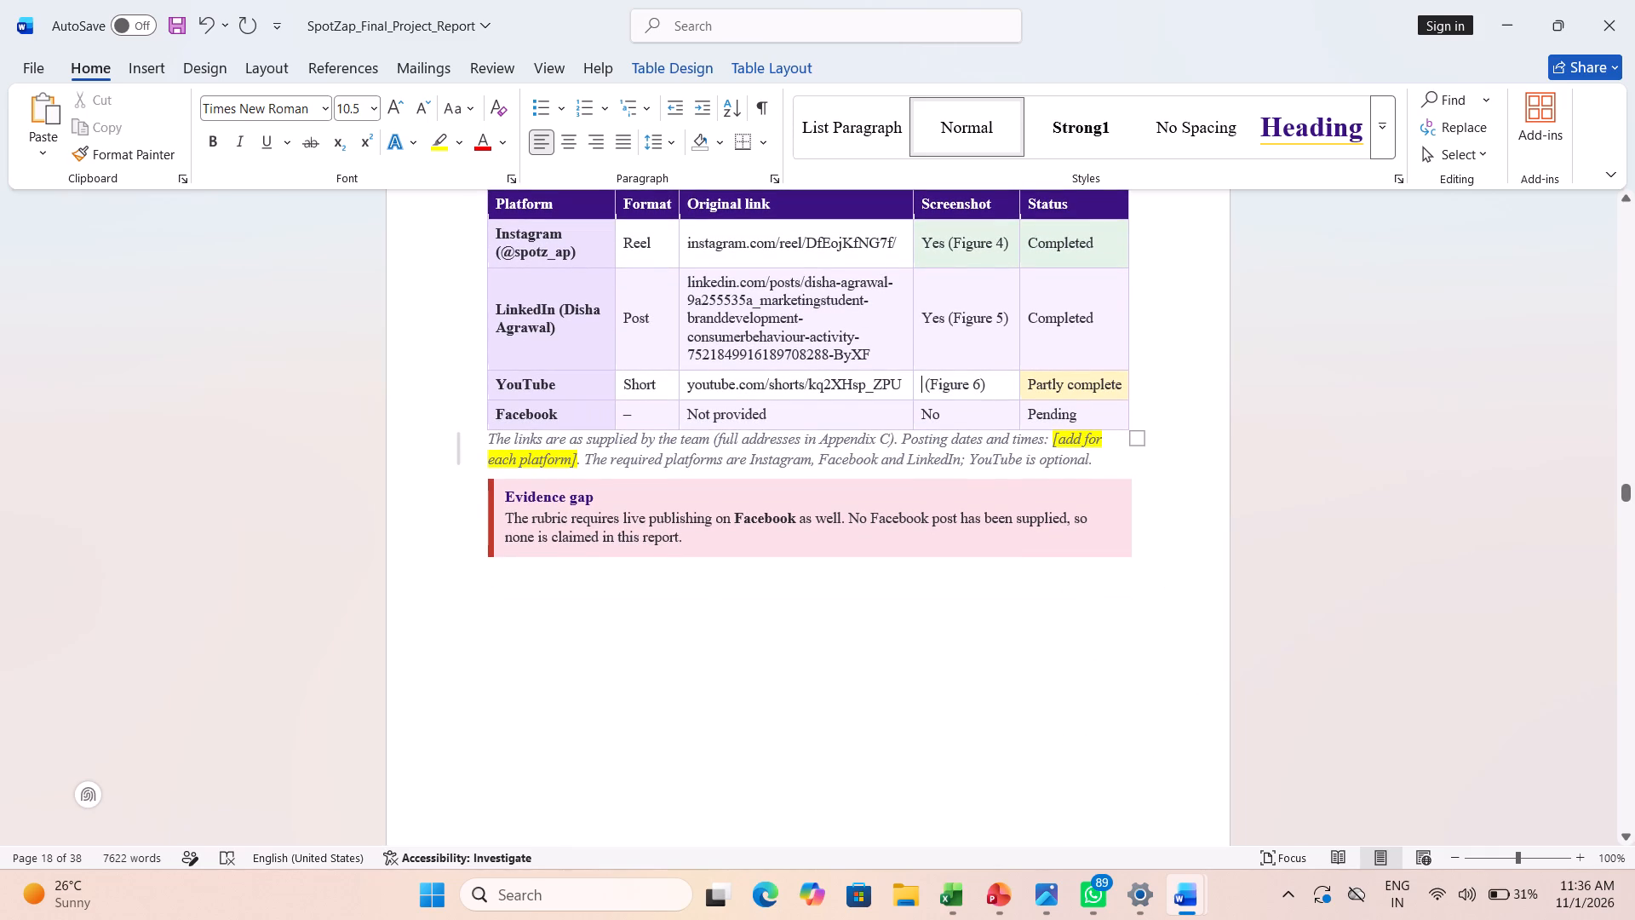
left_click_drag(485, 445, 722, 431)
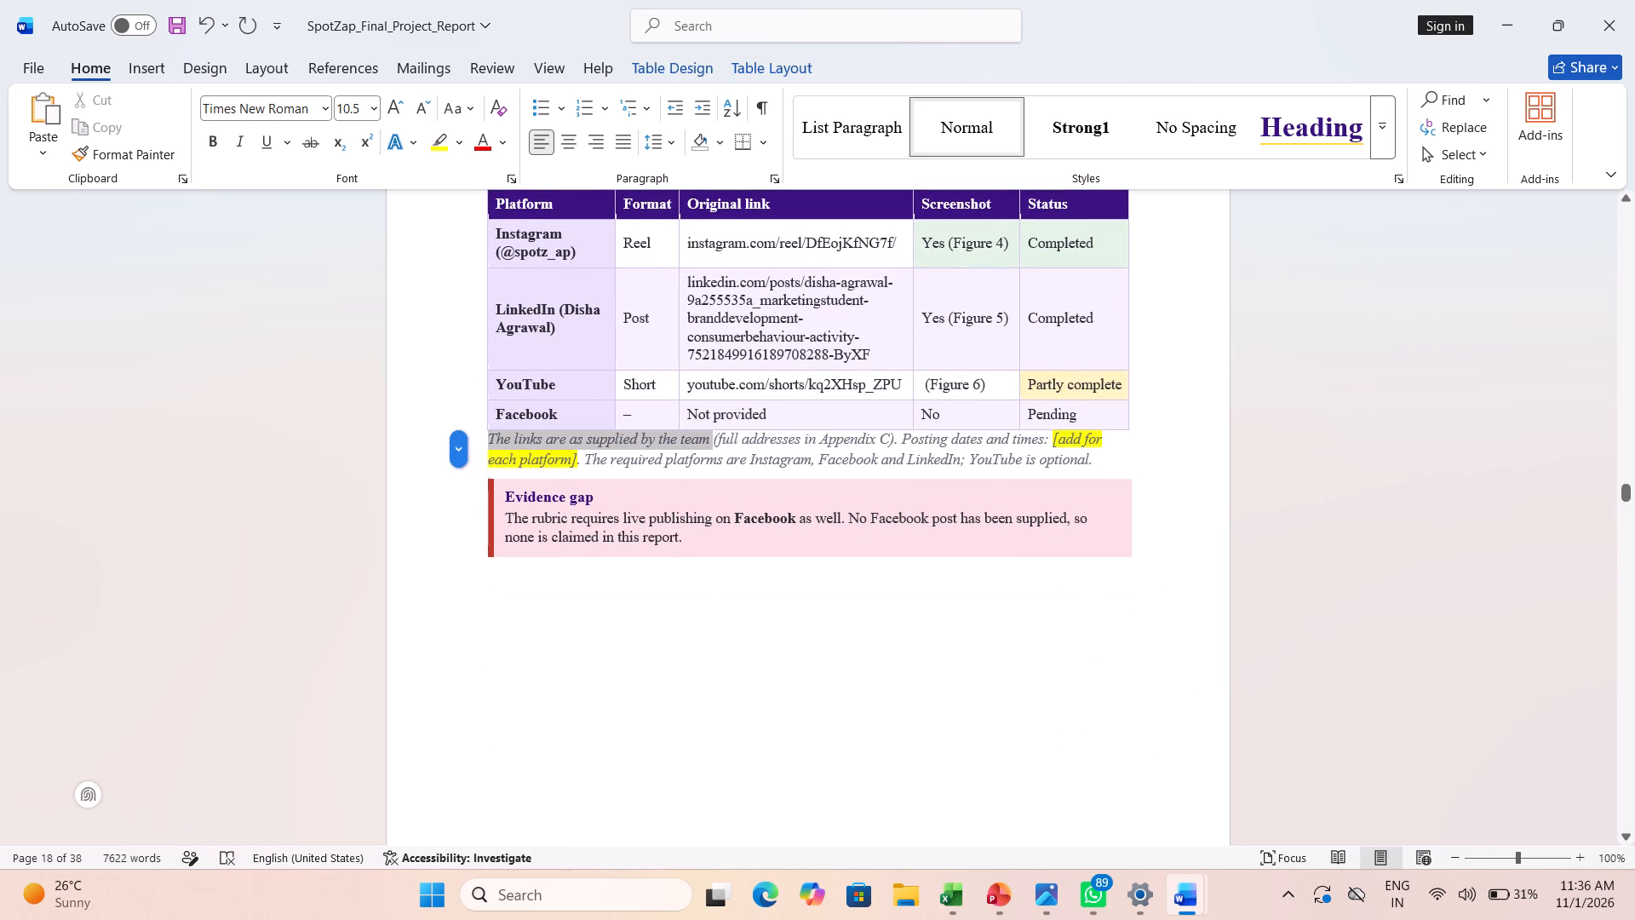
left_click_drag(722, 431, 584, 467)
key("Delete")
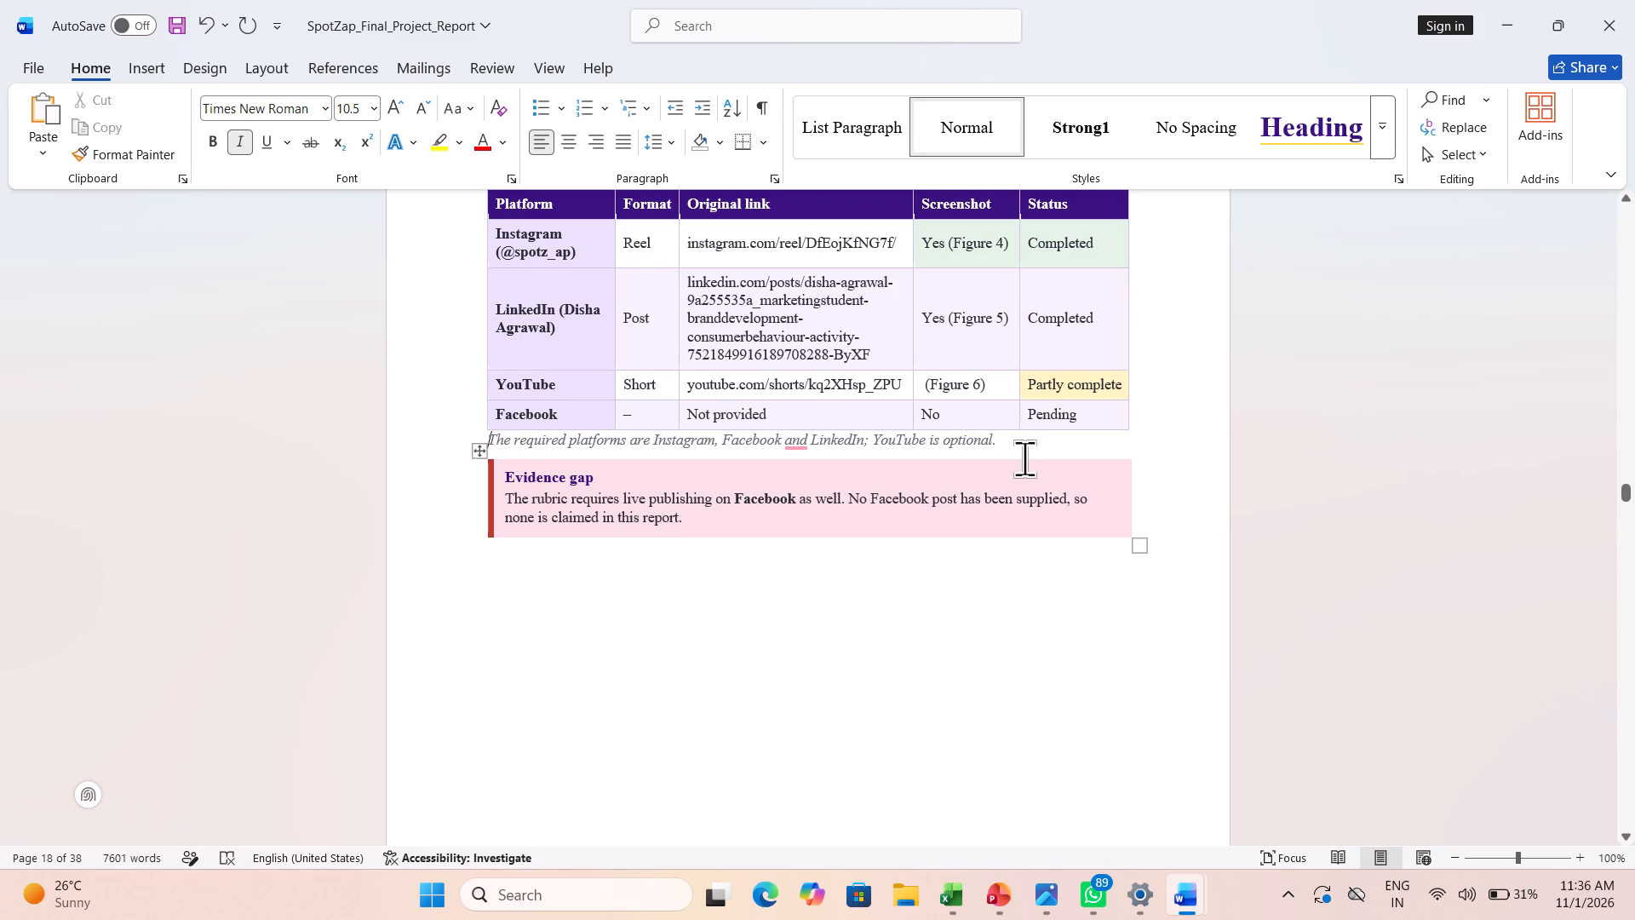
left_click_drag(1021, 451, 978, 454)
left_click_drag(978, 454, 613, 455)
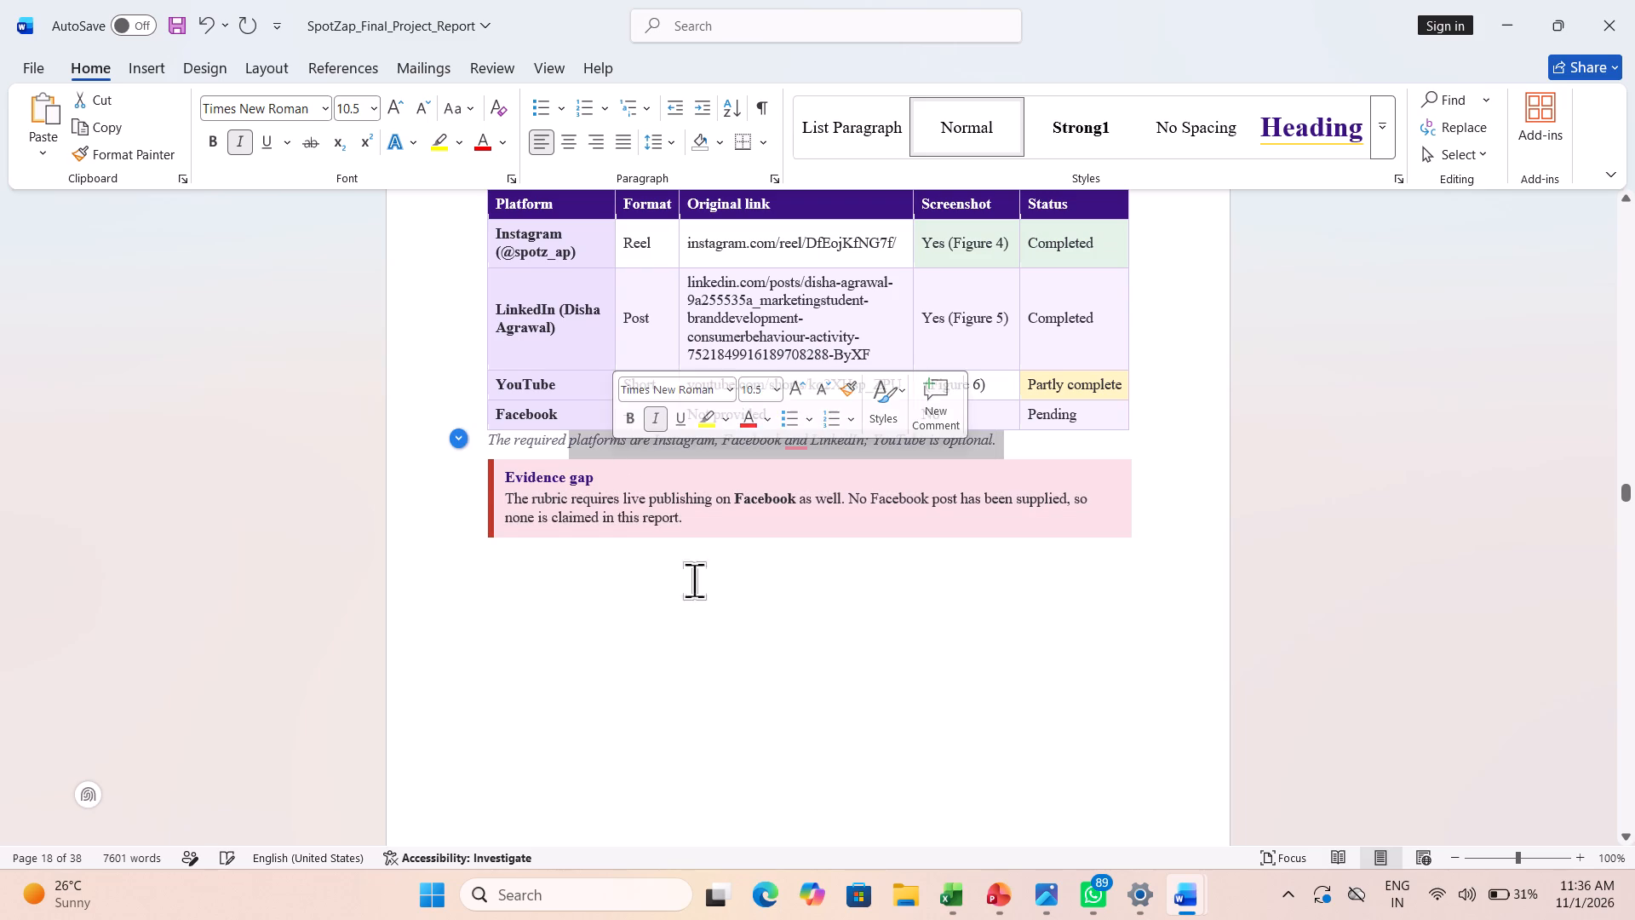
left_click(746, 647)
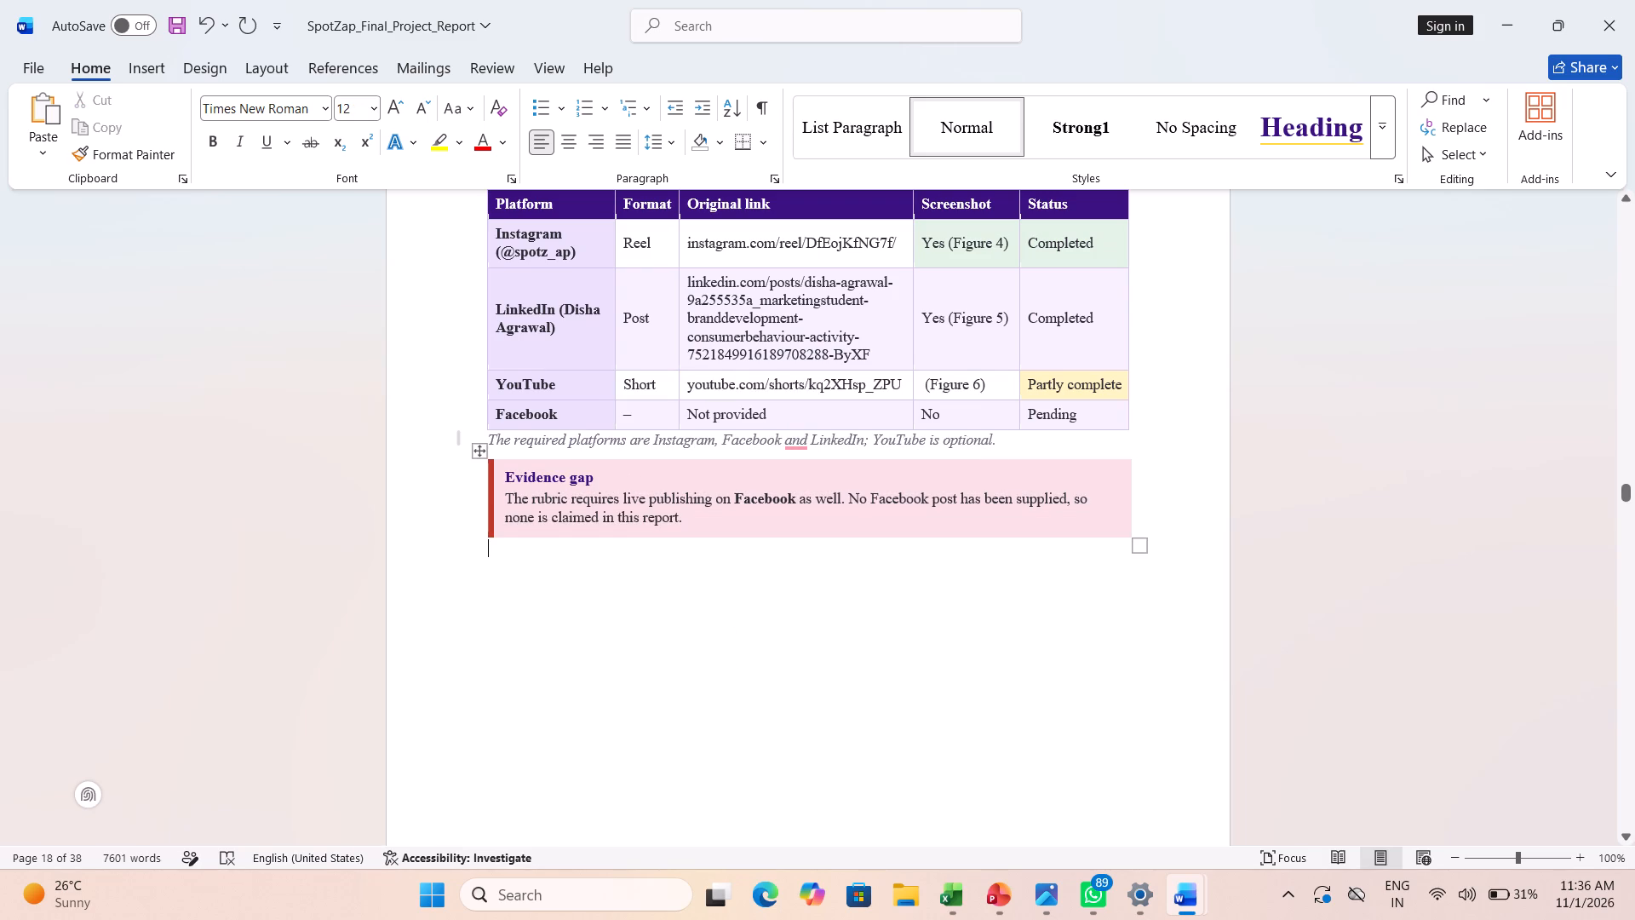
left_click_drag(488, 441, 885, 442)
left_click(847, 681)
Remove the yellow highlighting from the "[confirm]" entries in Table 20's YouTube column for brand name and logo, tagline, and colour palette.
scroll(847, 681, "down", 2)
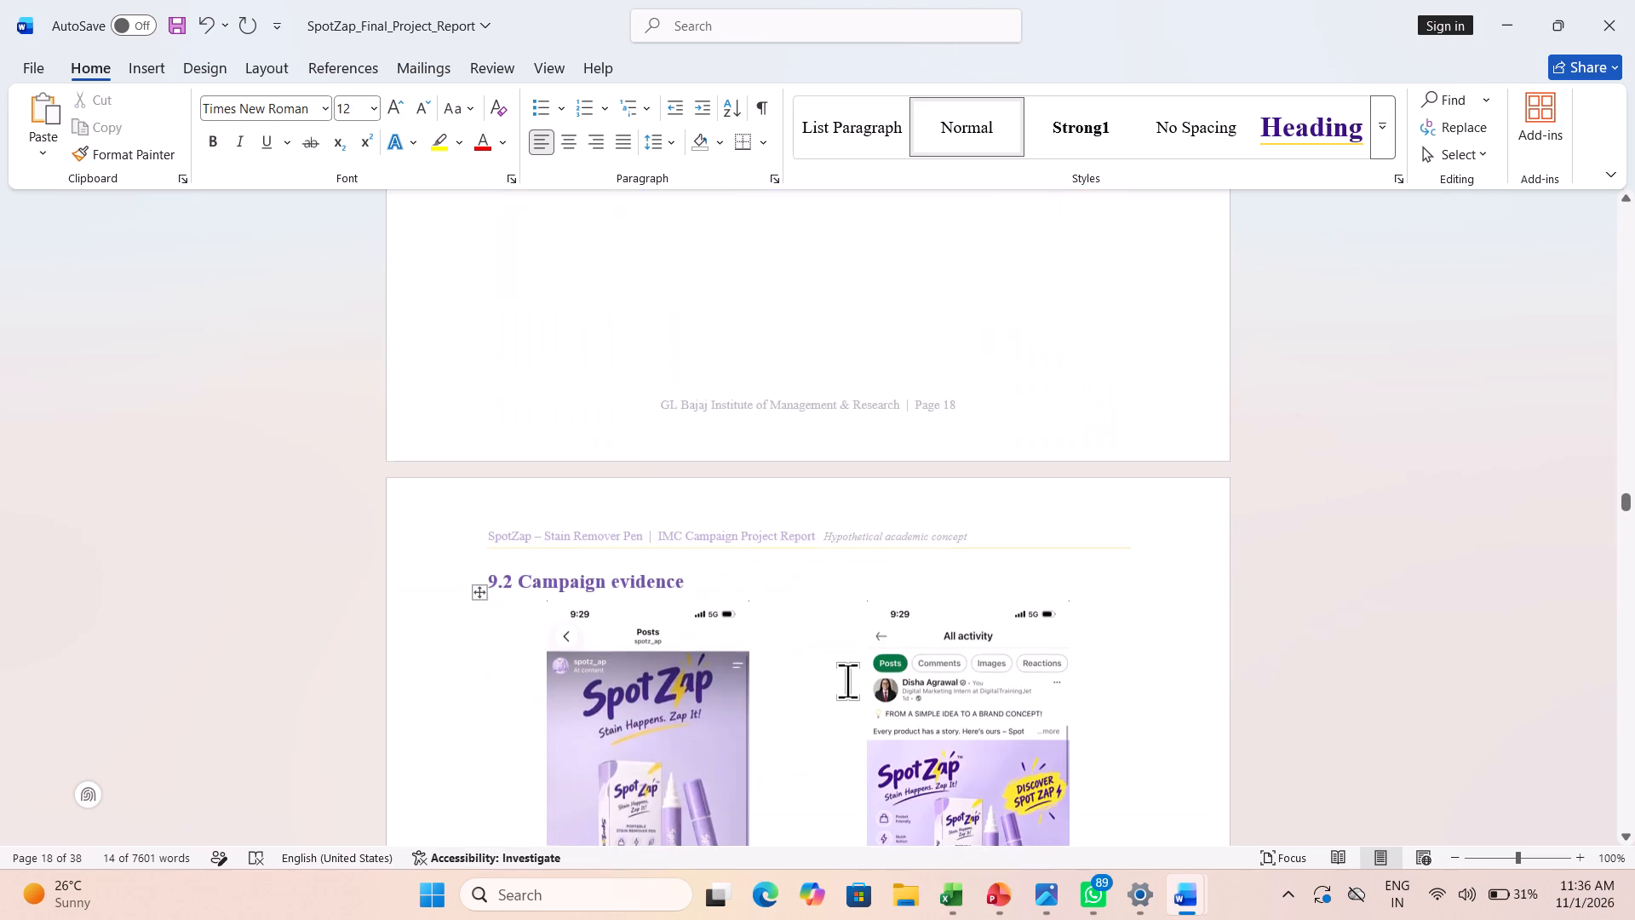
scroll(847, 681, "down", 2)
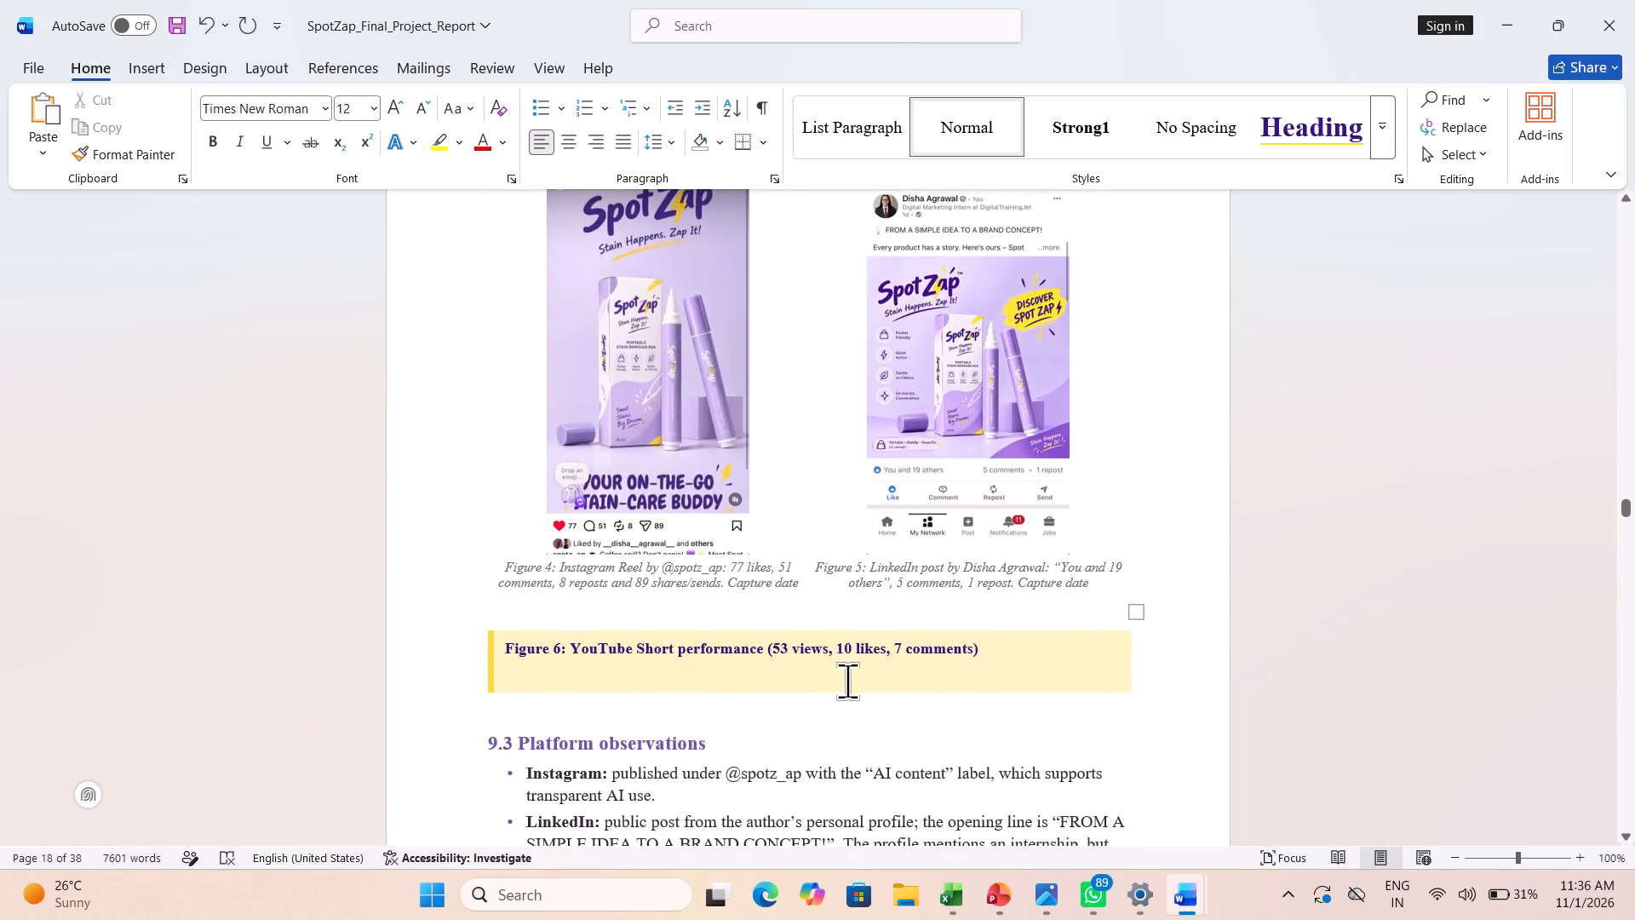
scroll(847, 681, "down", 2)
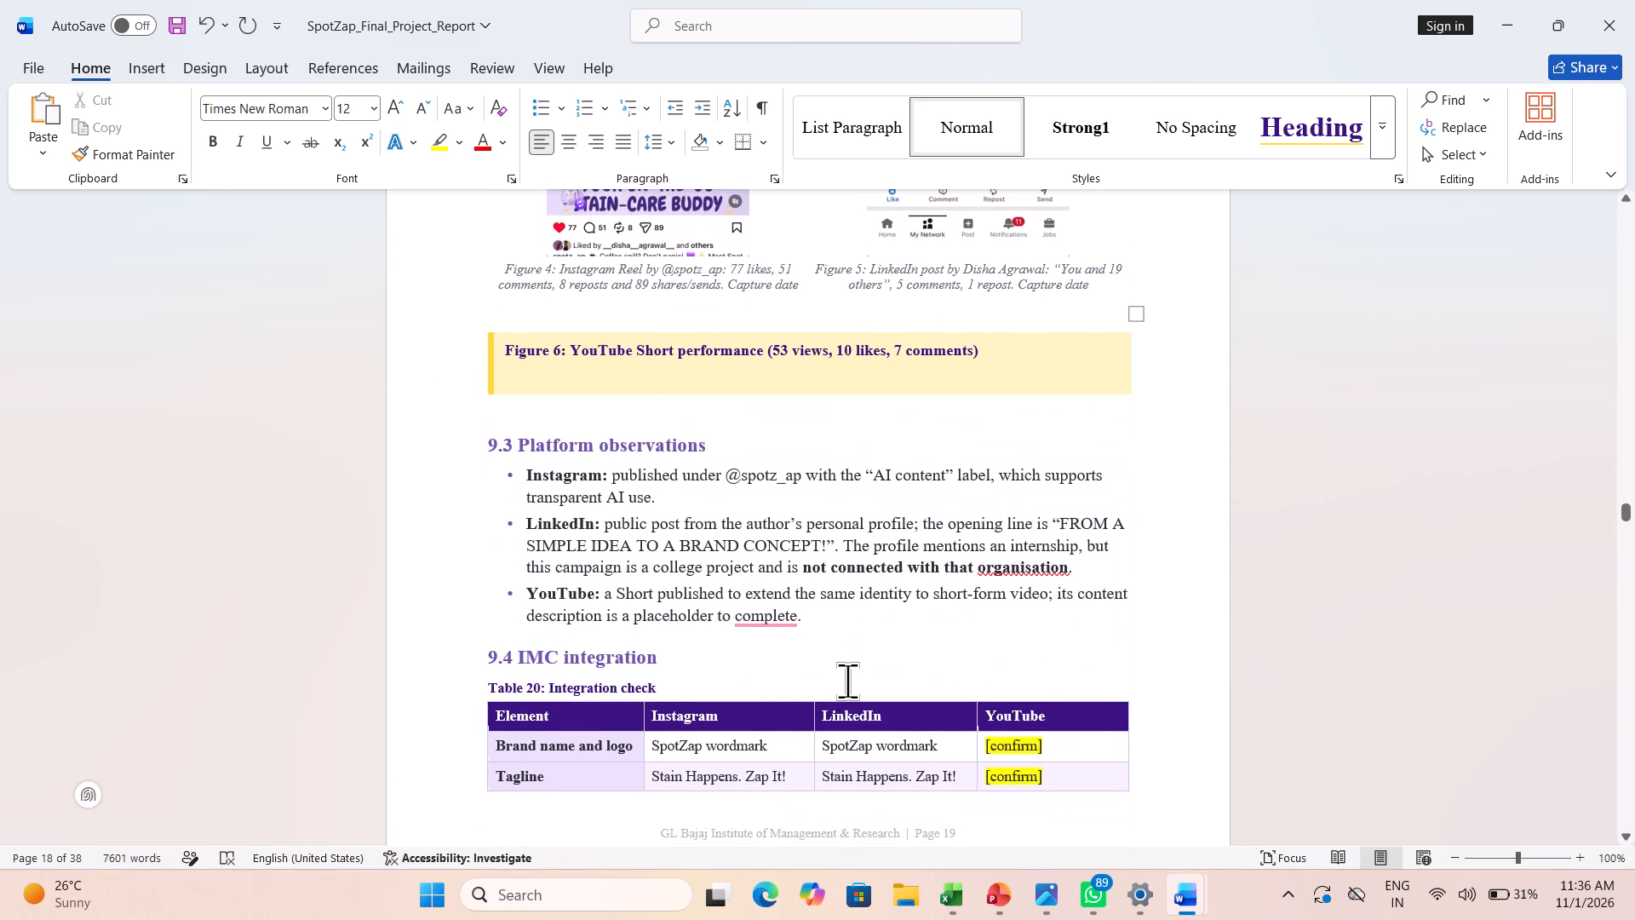
scroll(847, 681, "down", 1)
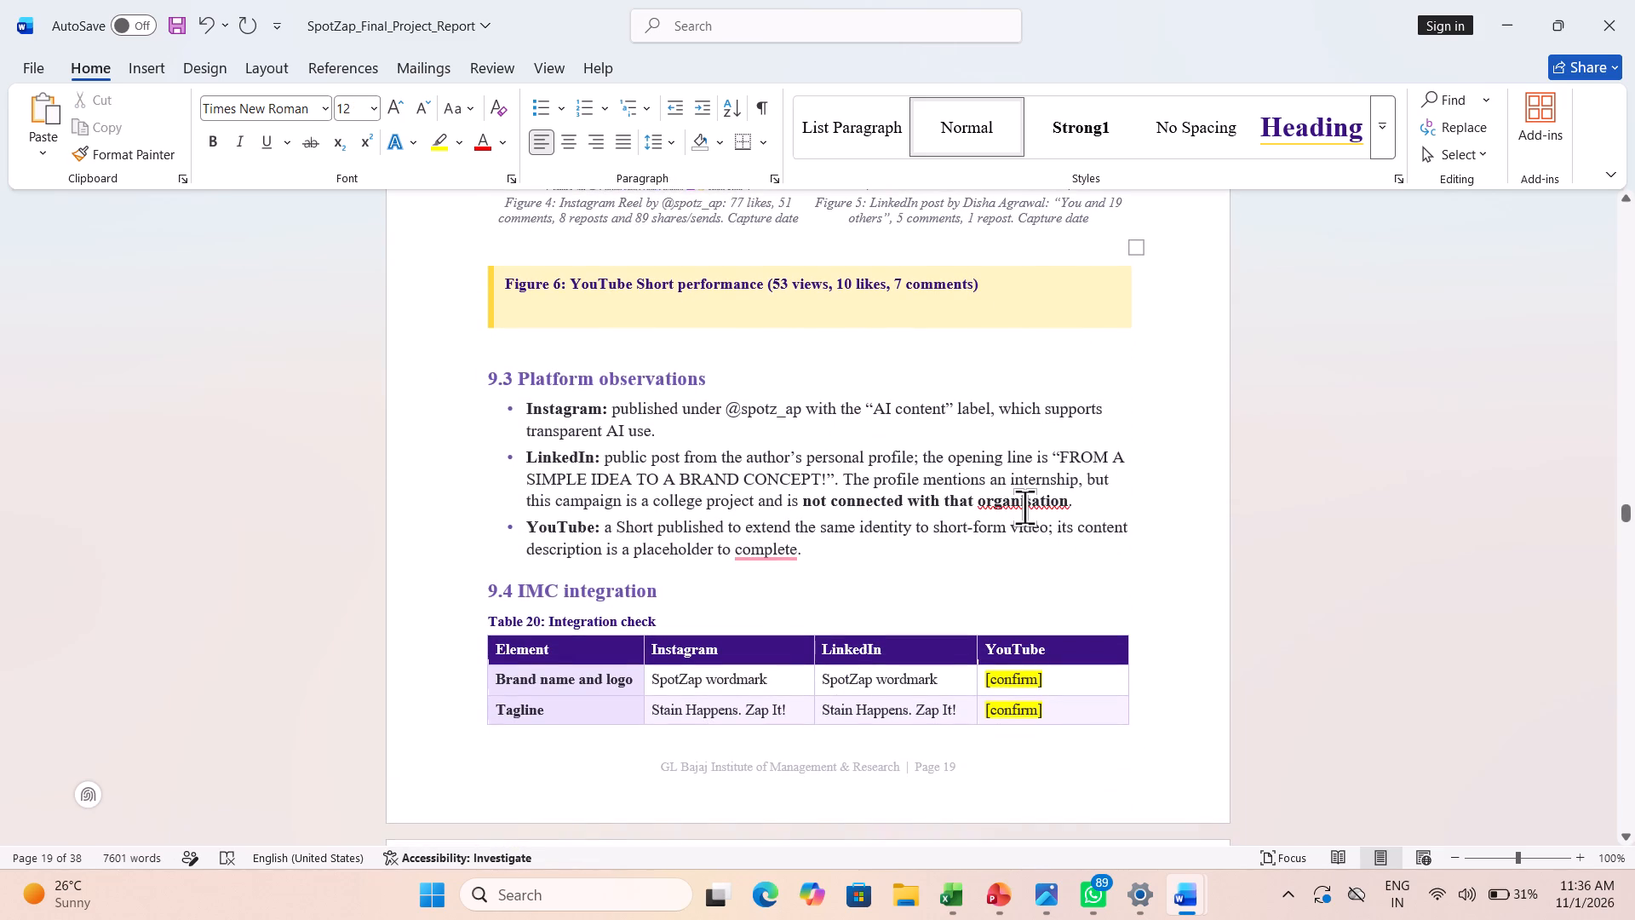
scroll(1024, 507, "down", 2)
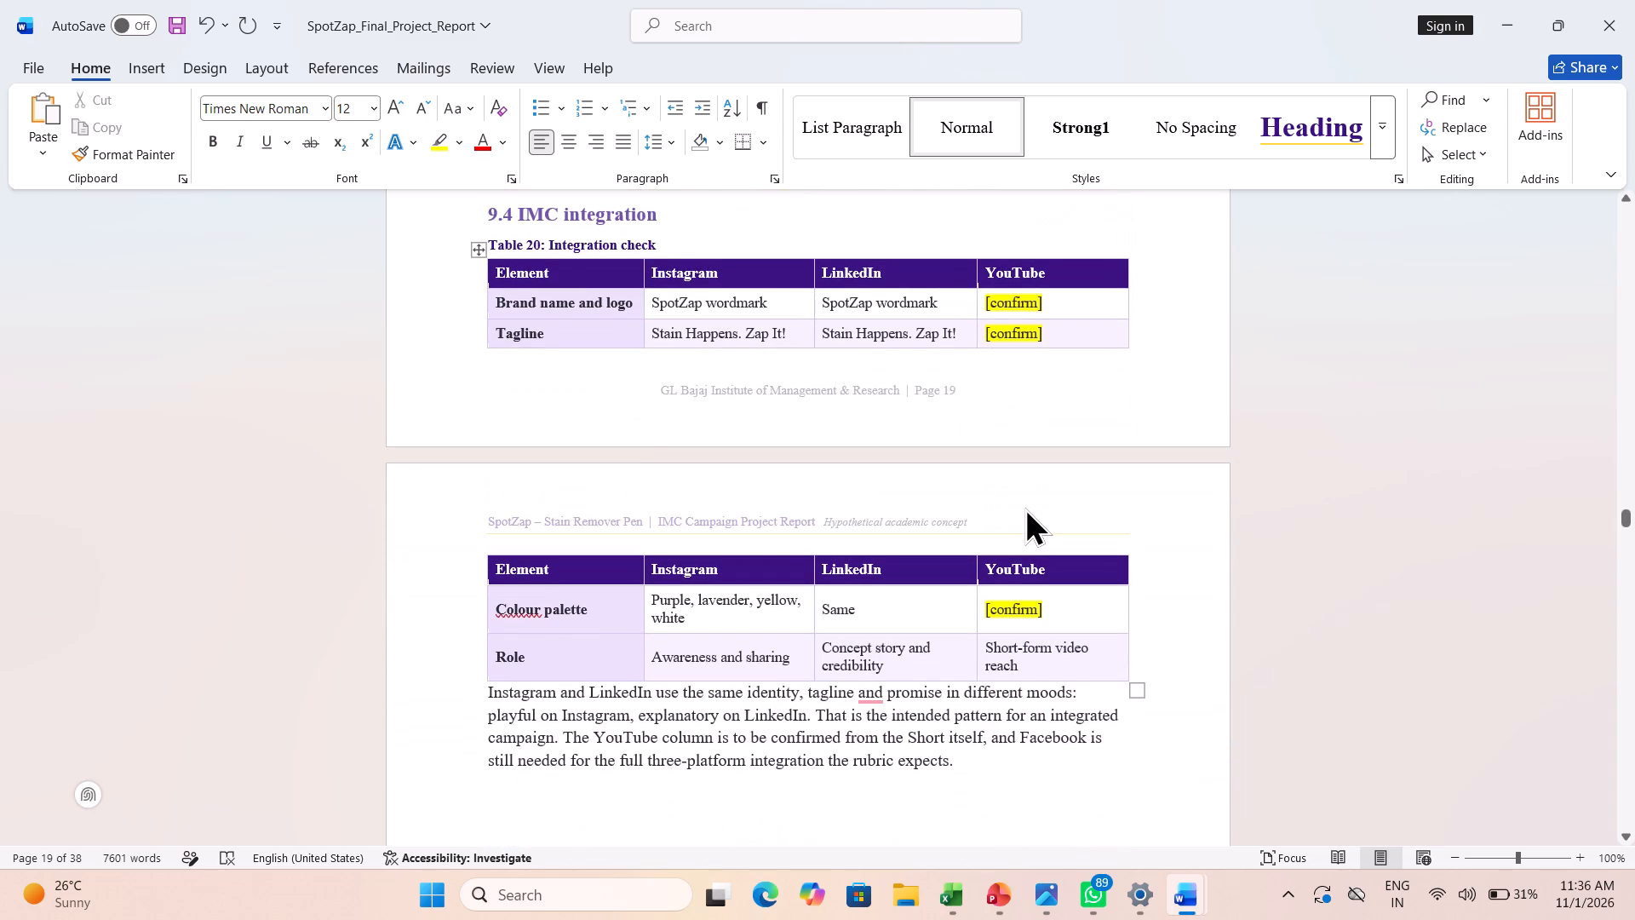
scroll(1024, 507, "up", 2)
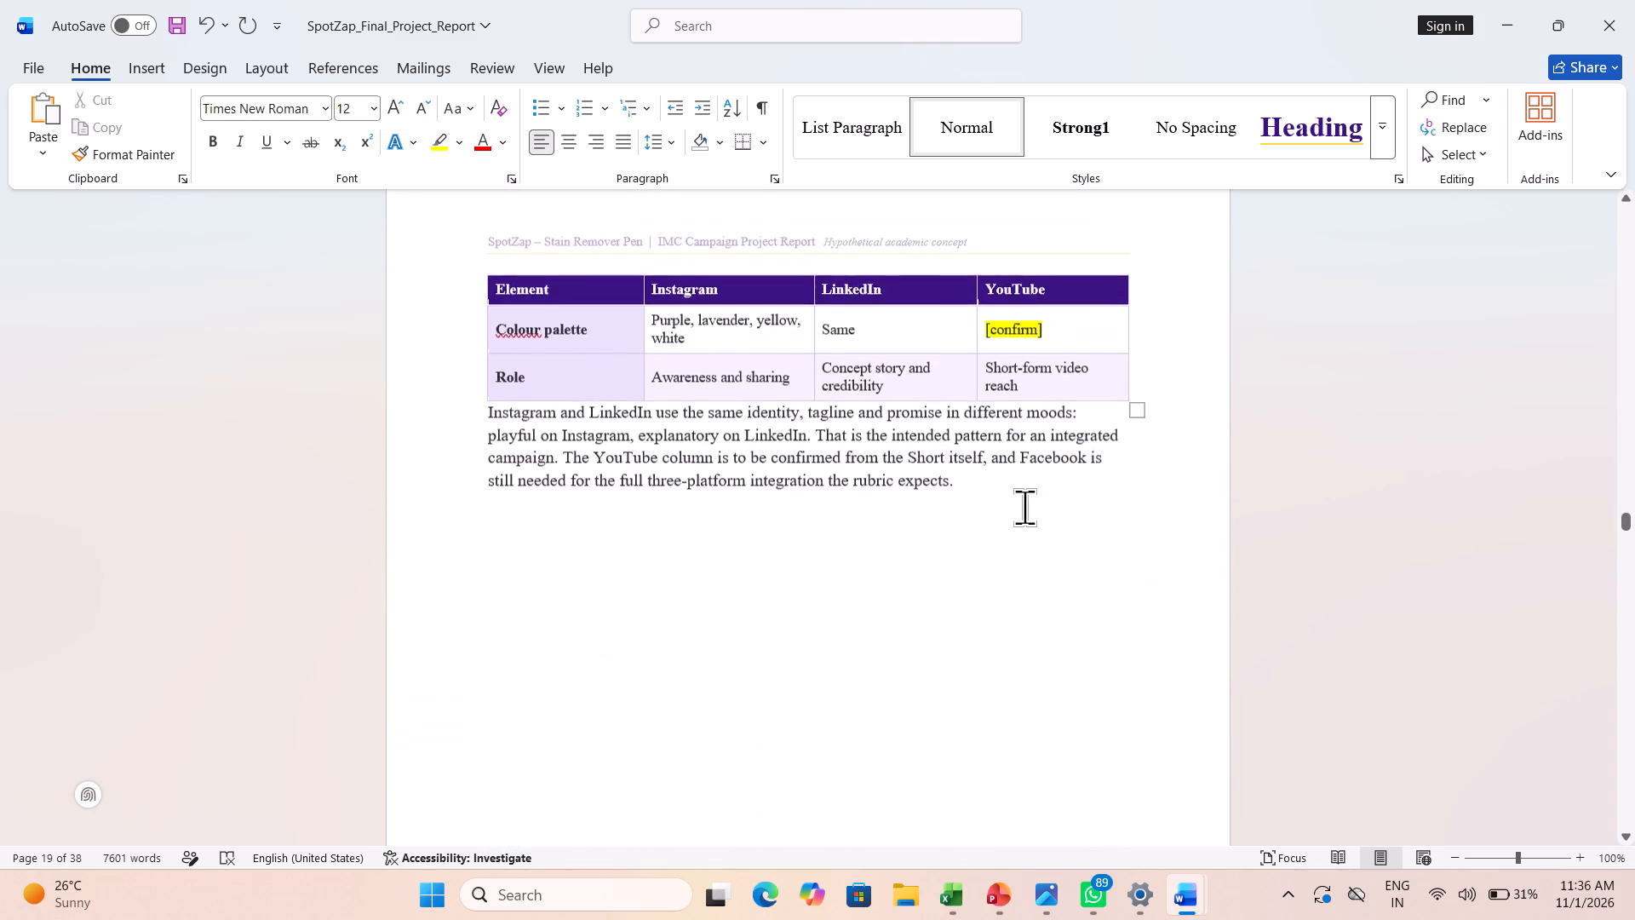
scroll(1024, 507, "up", 1)
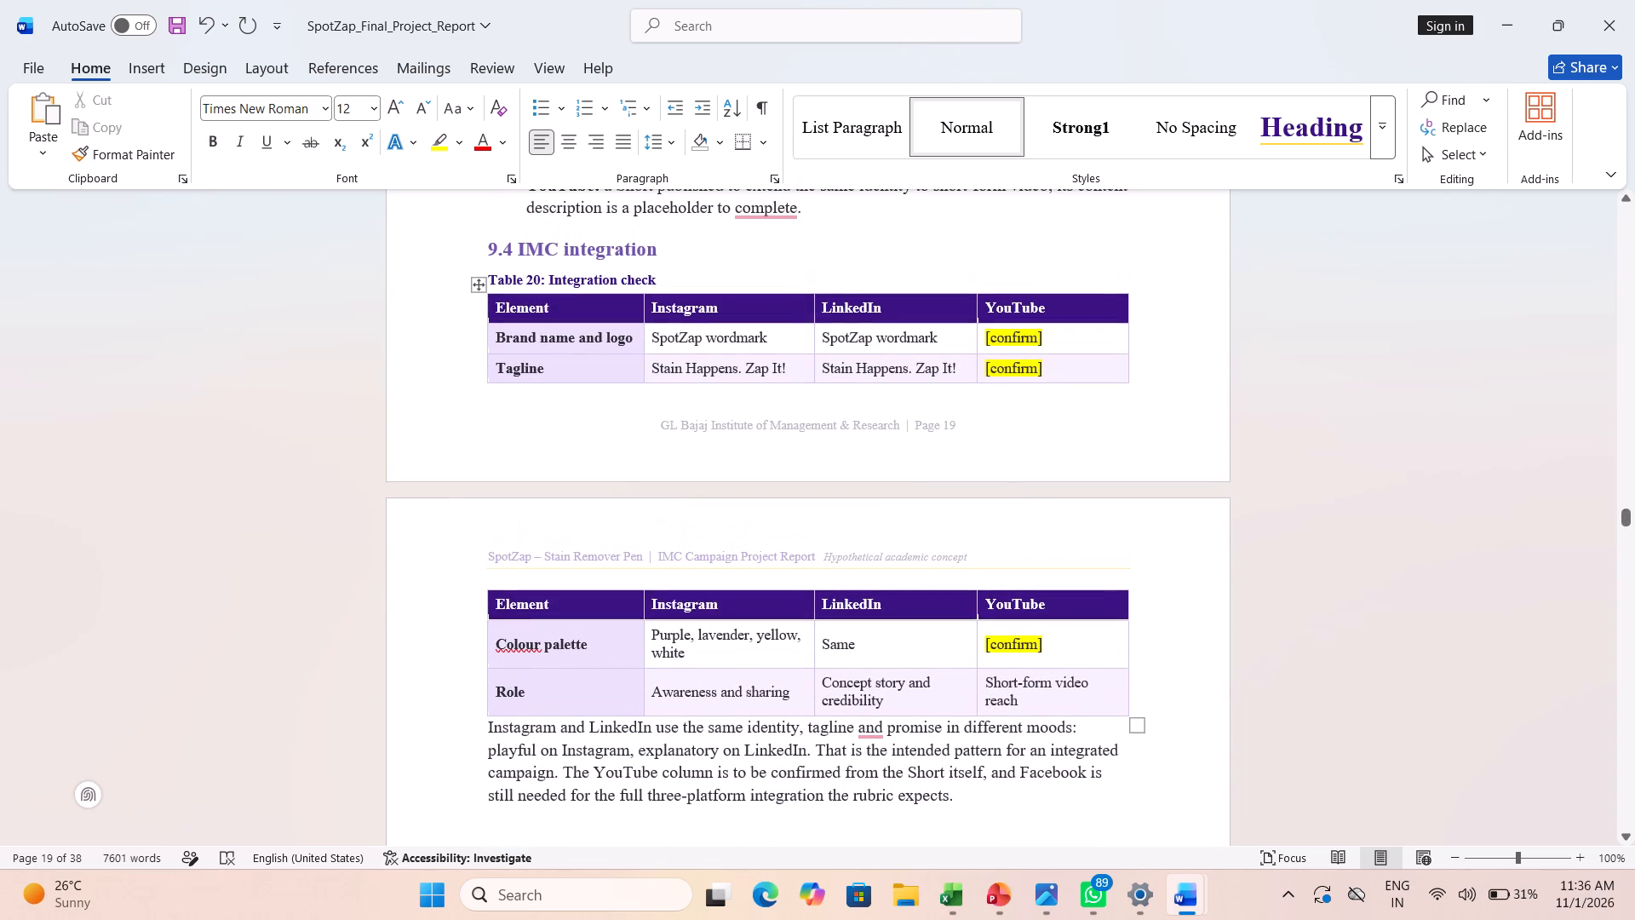
left_click_drag(988, 348, 1047, 344)
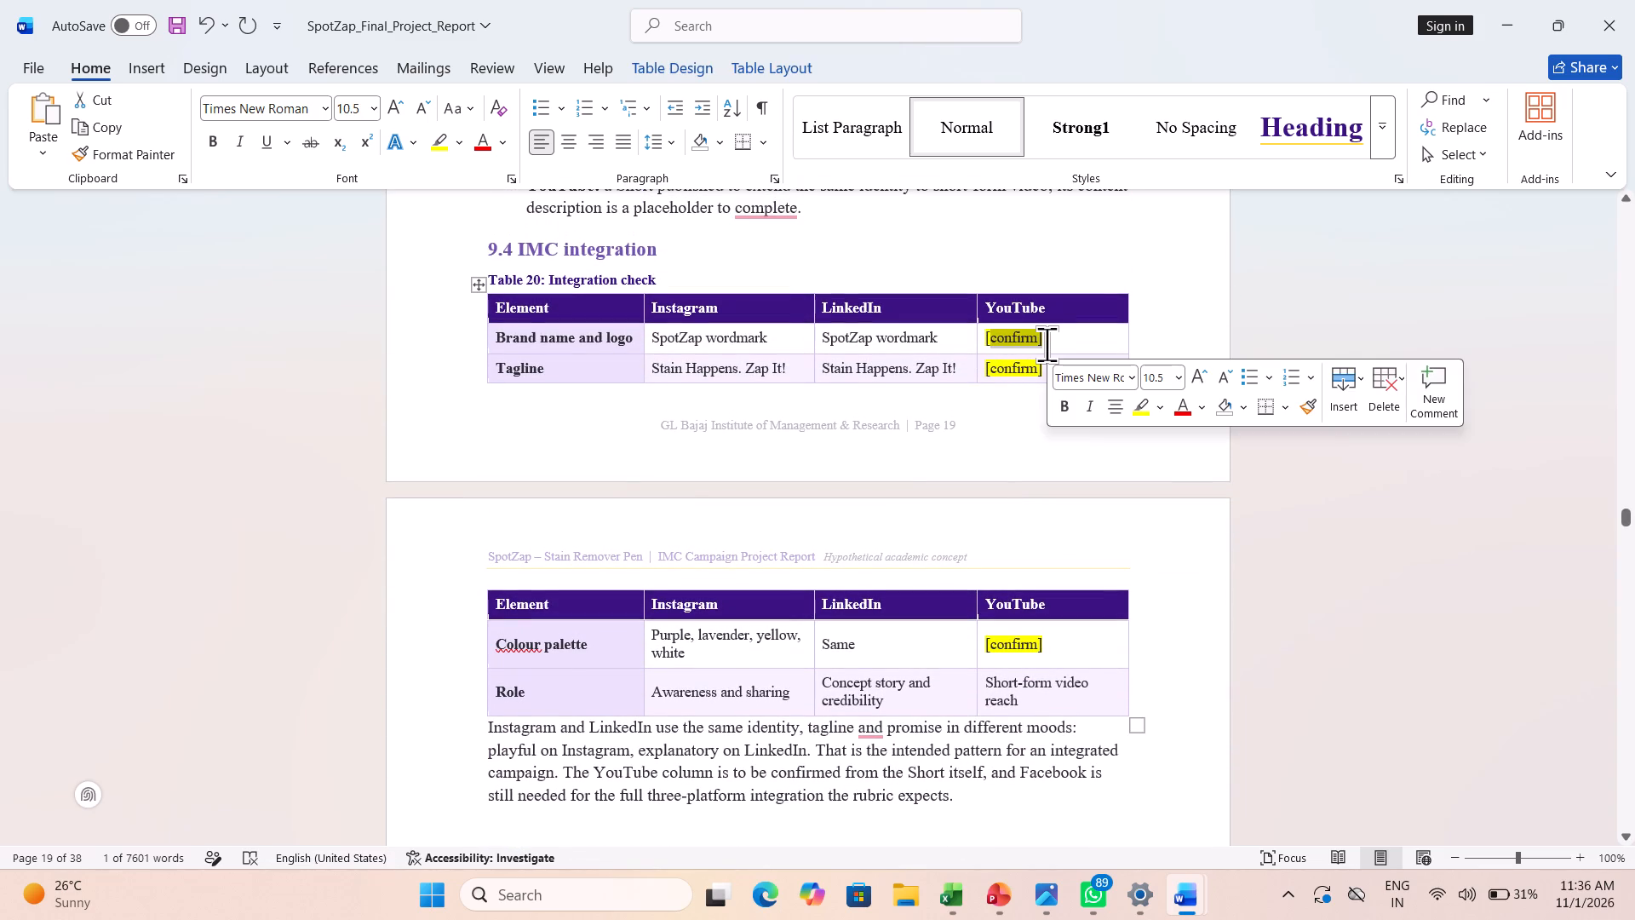
left_click(1153, 408)
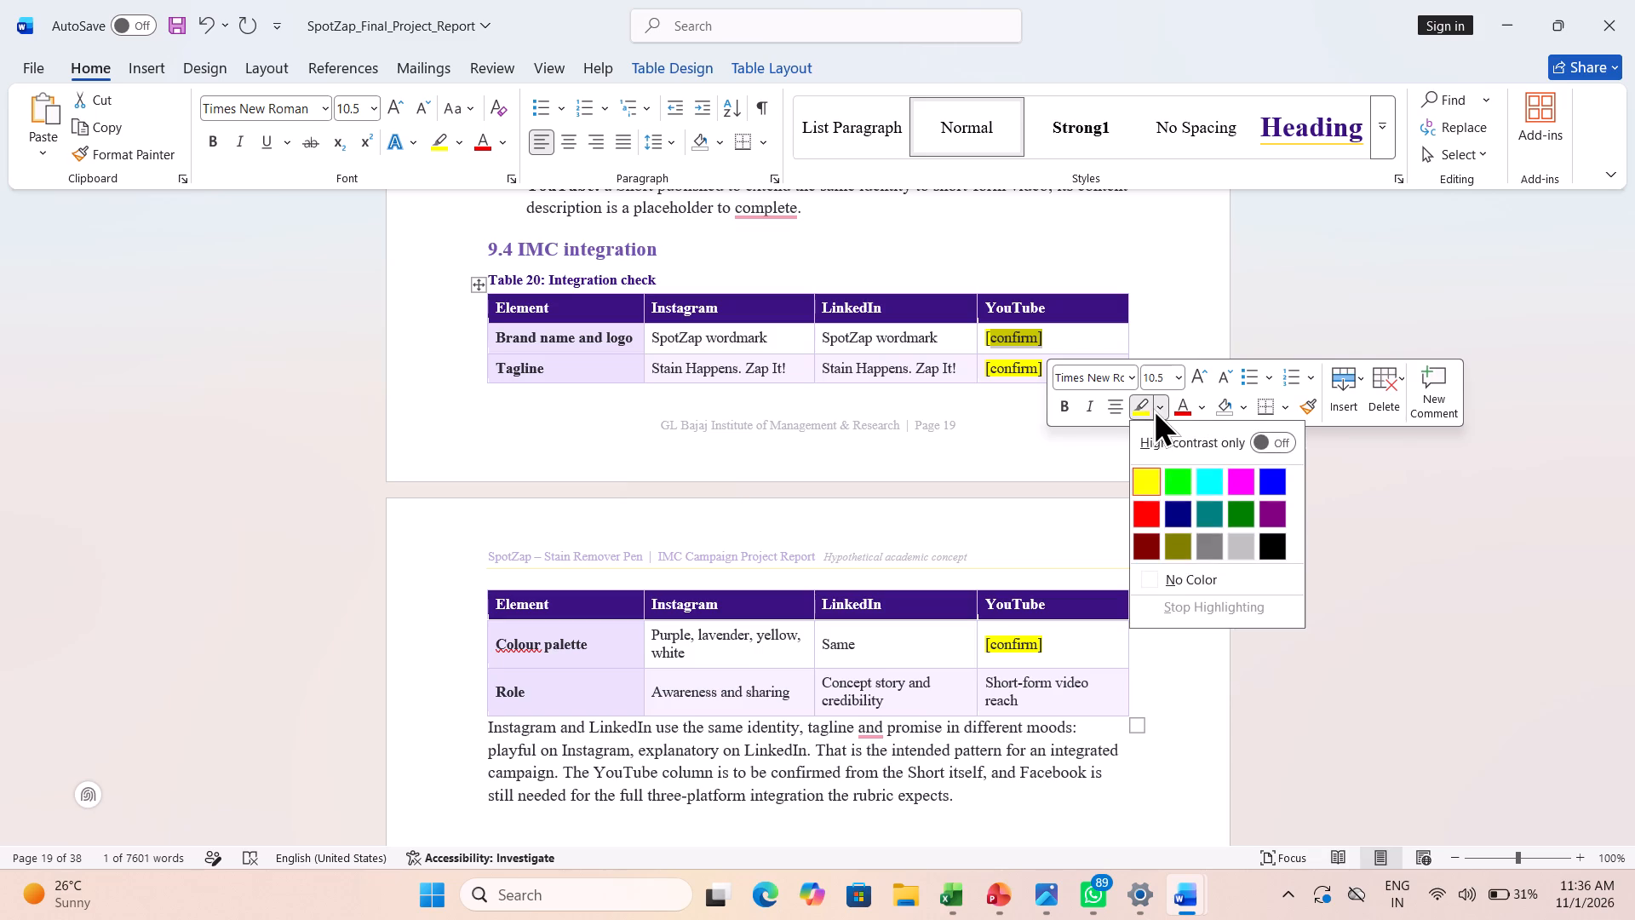
left_click(1219, 572)
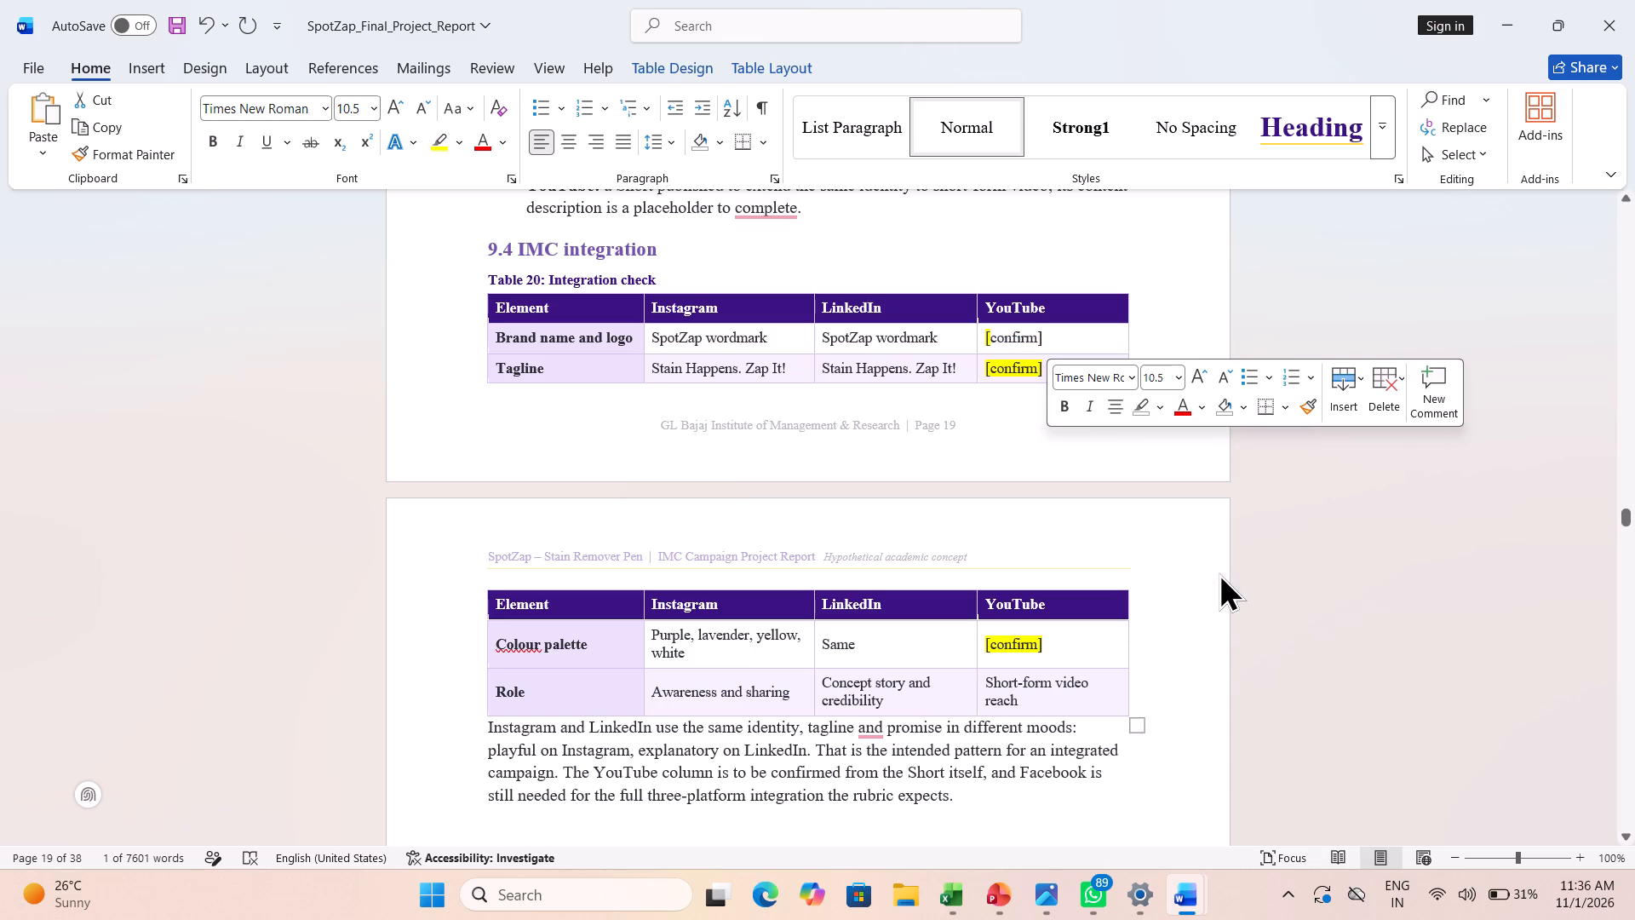
left_click(1009, 486)
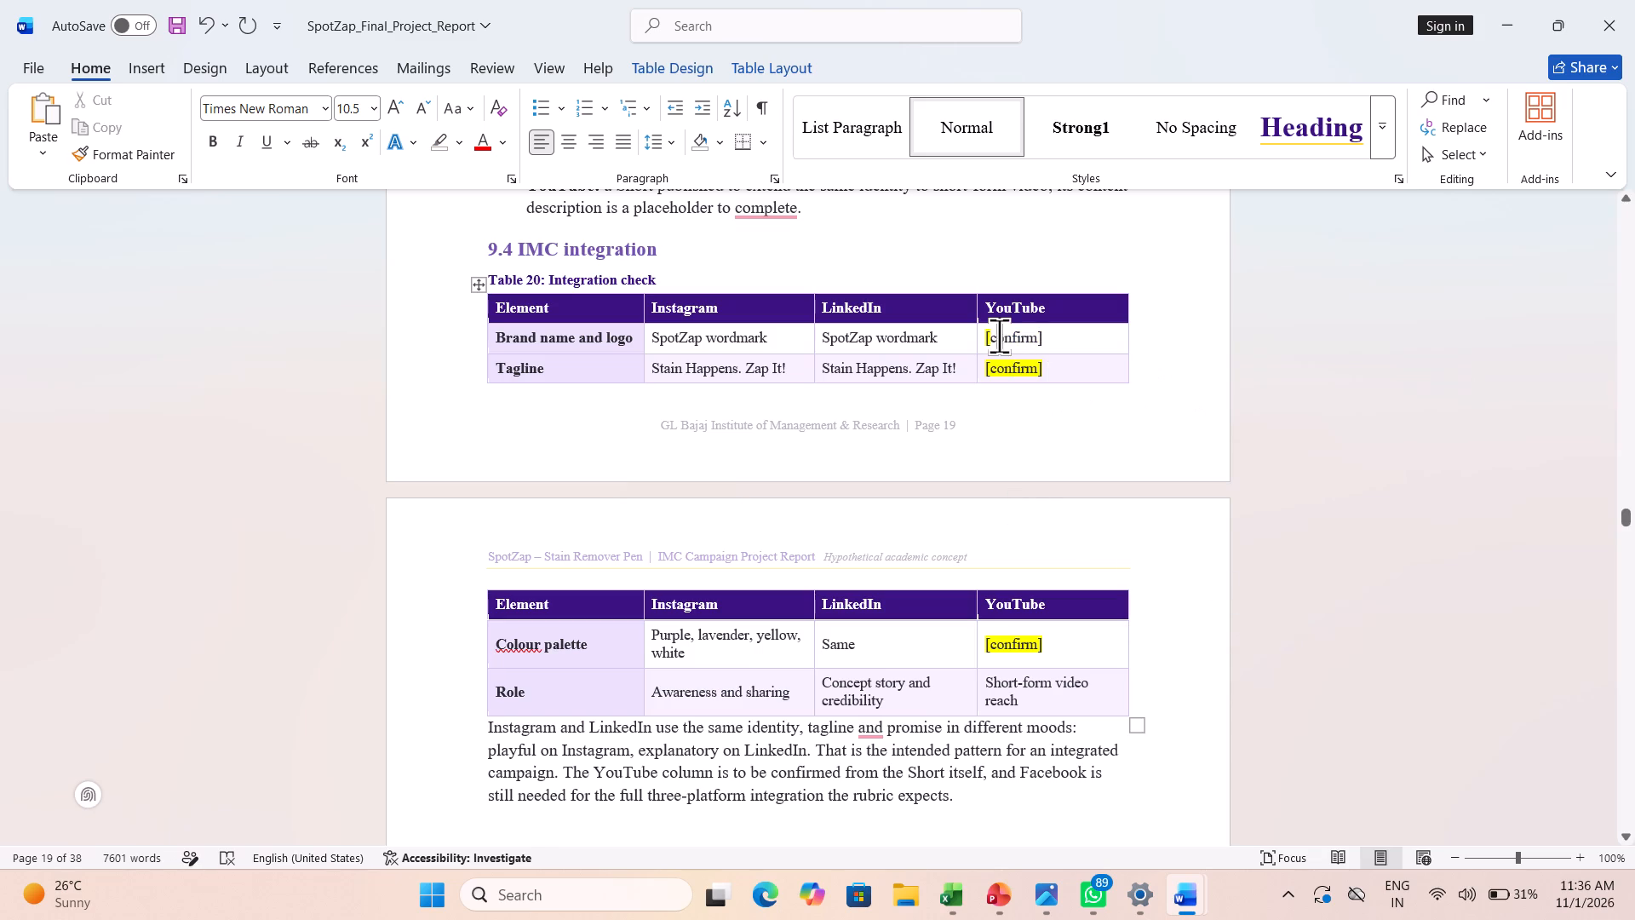
left_click_drag(985, 336, 1041, 360)
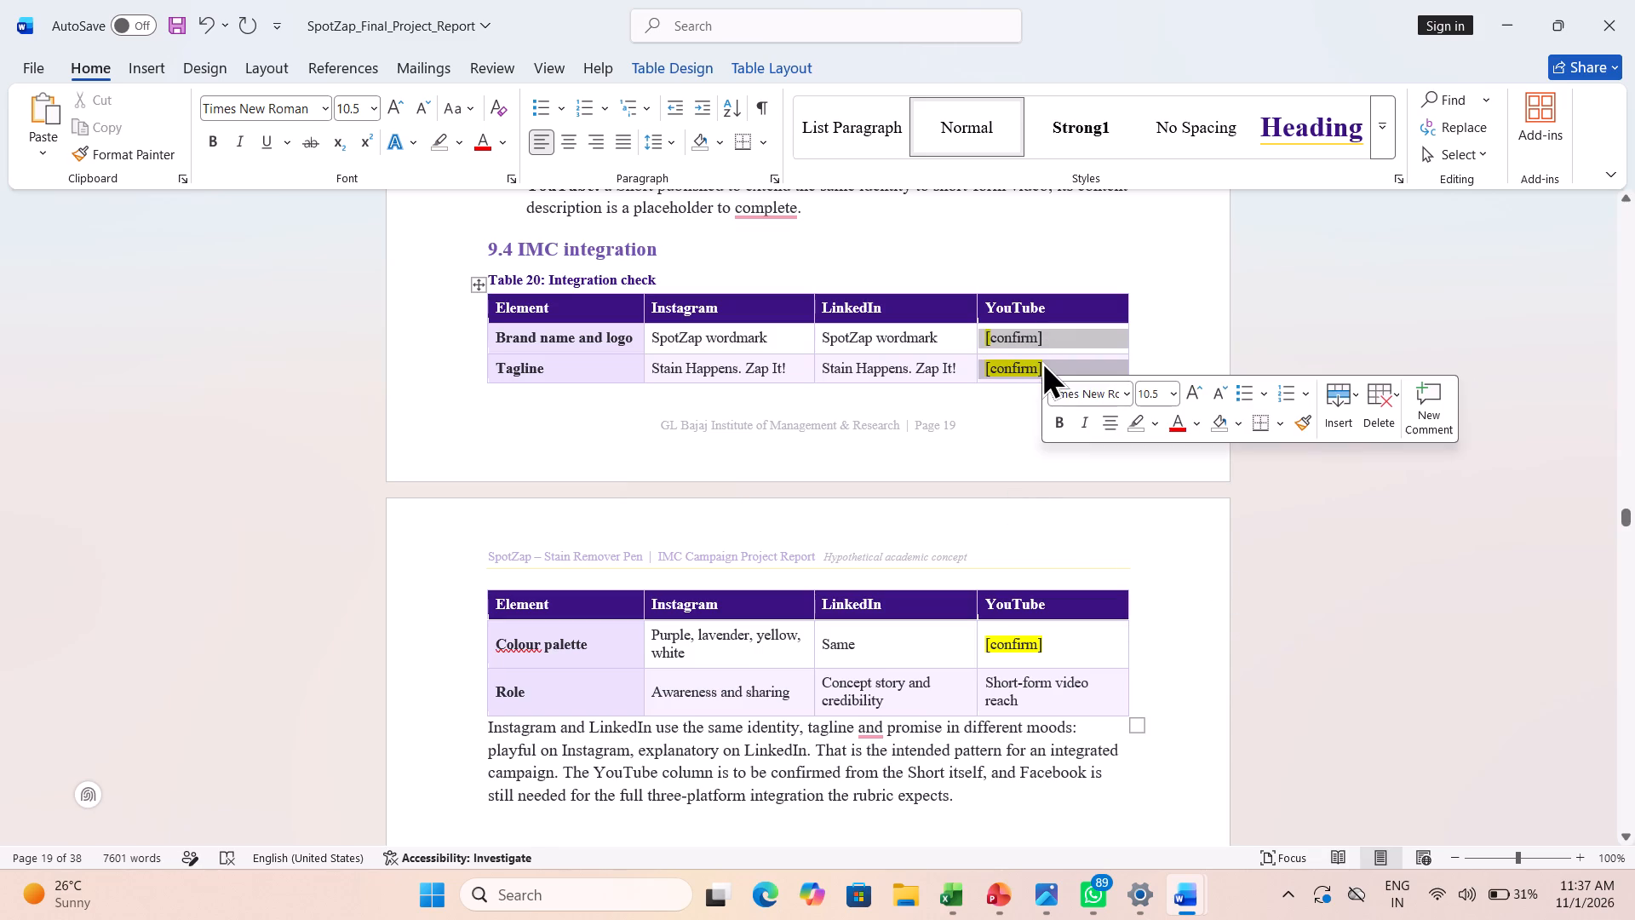
left_click(1135, 419)
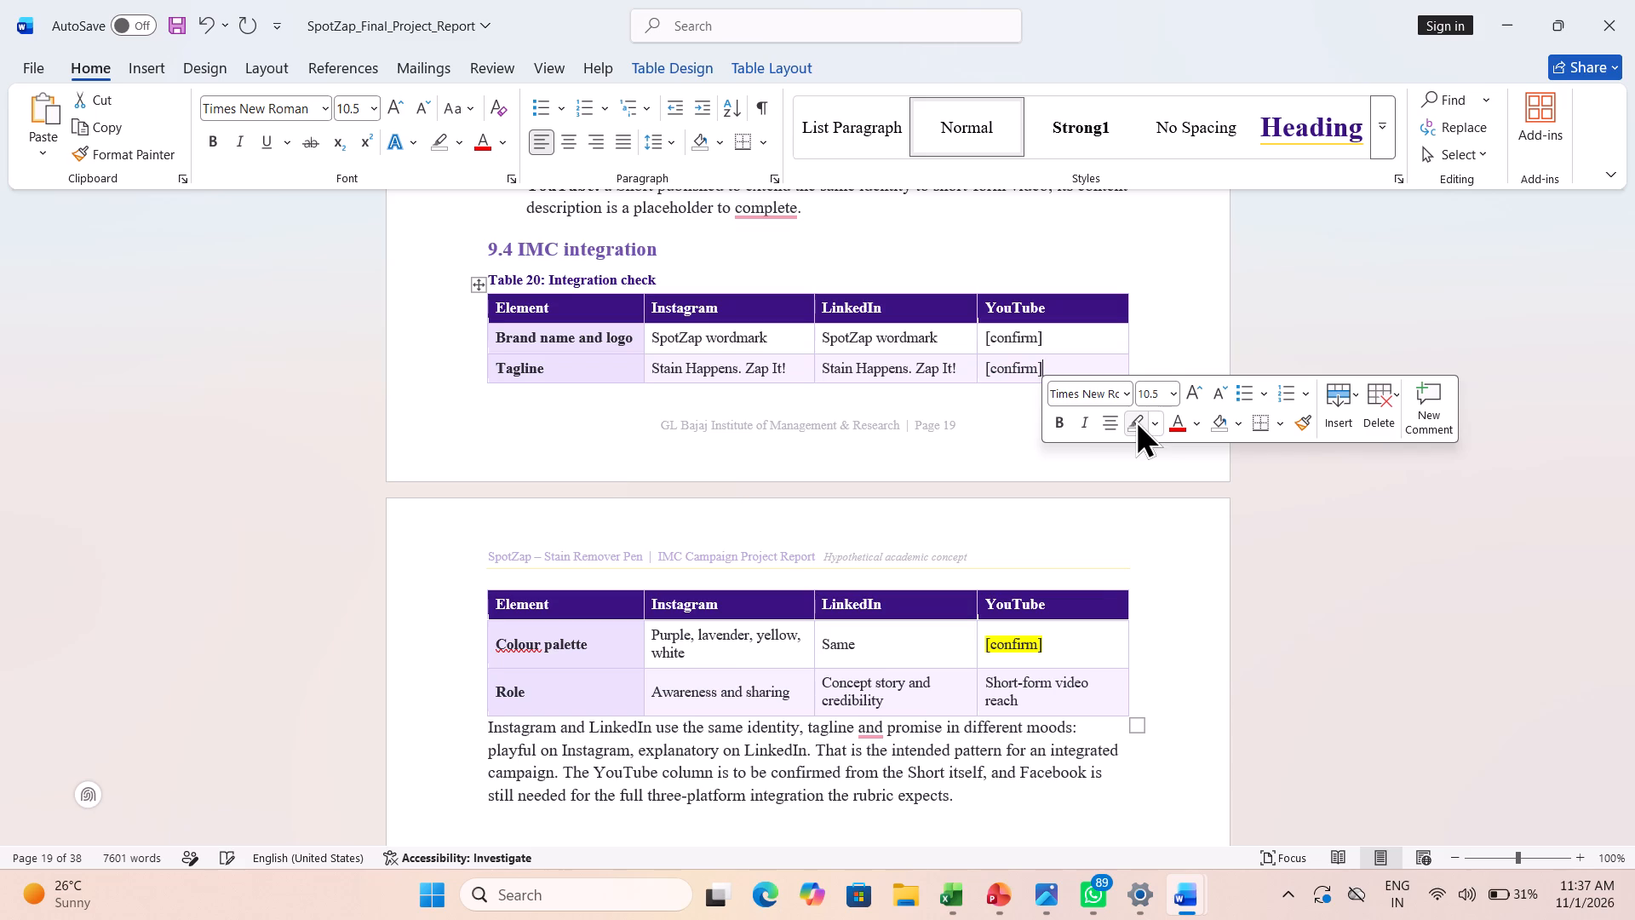
right_click_drag(987, 638, 1053, 638)
left_click(1140, 601)
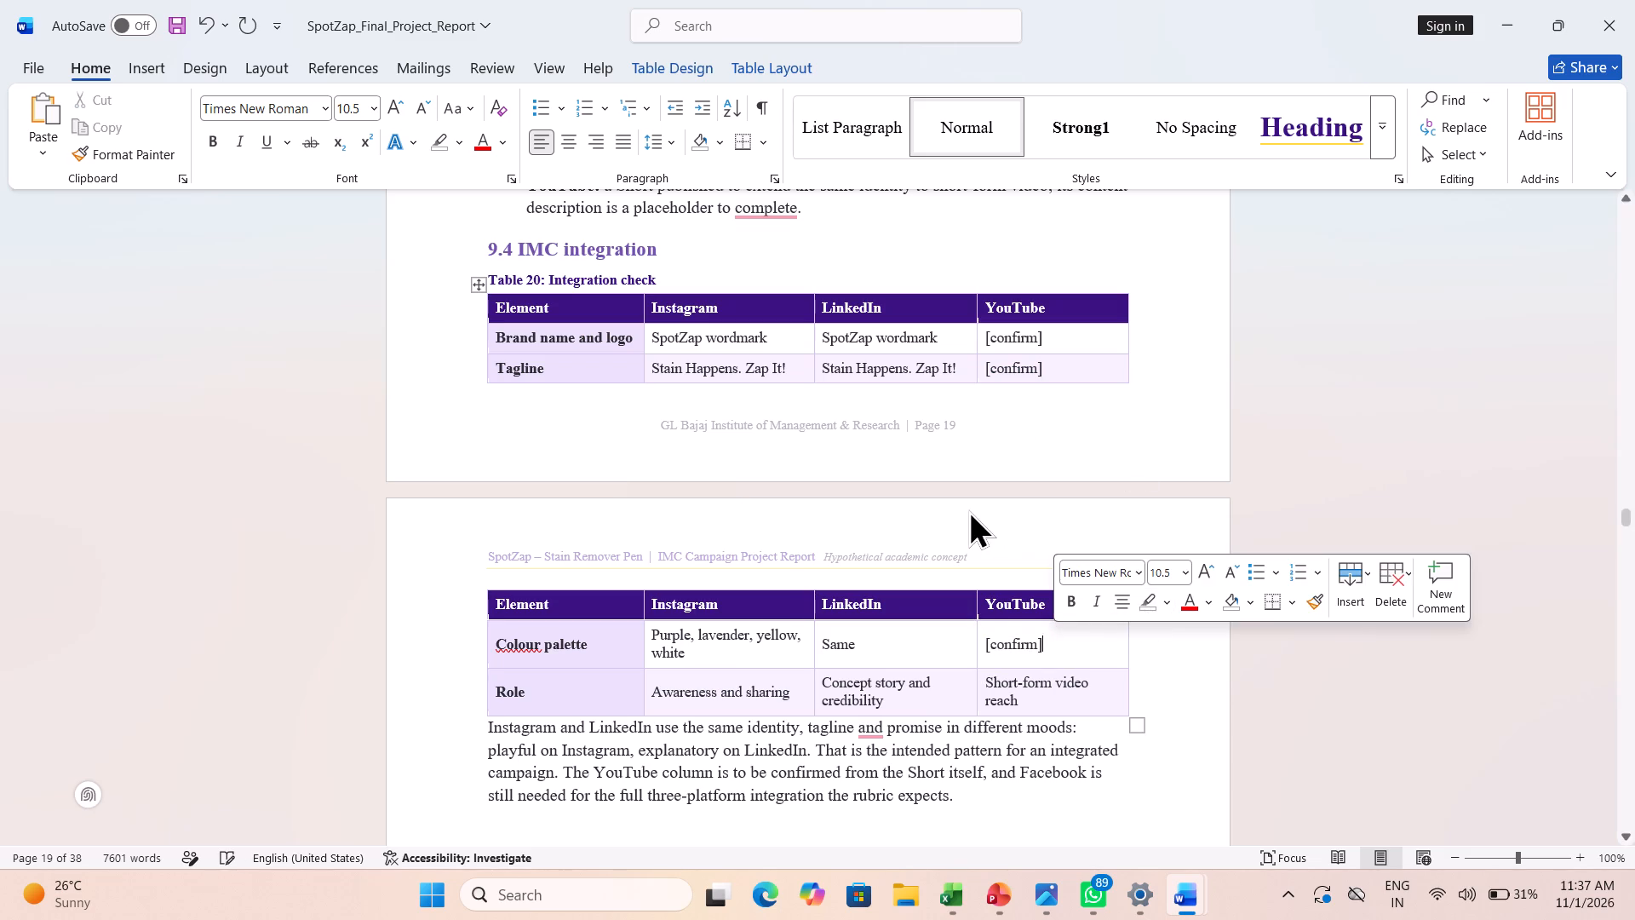
right_click(964, 508)
Replace "Pending" with 0 in Table 21's Figure column for the saves, reach, plays, profile visits and clicks row.
scroll(964, 508, "down", 4)
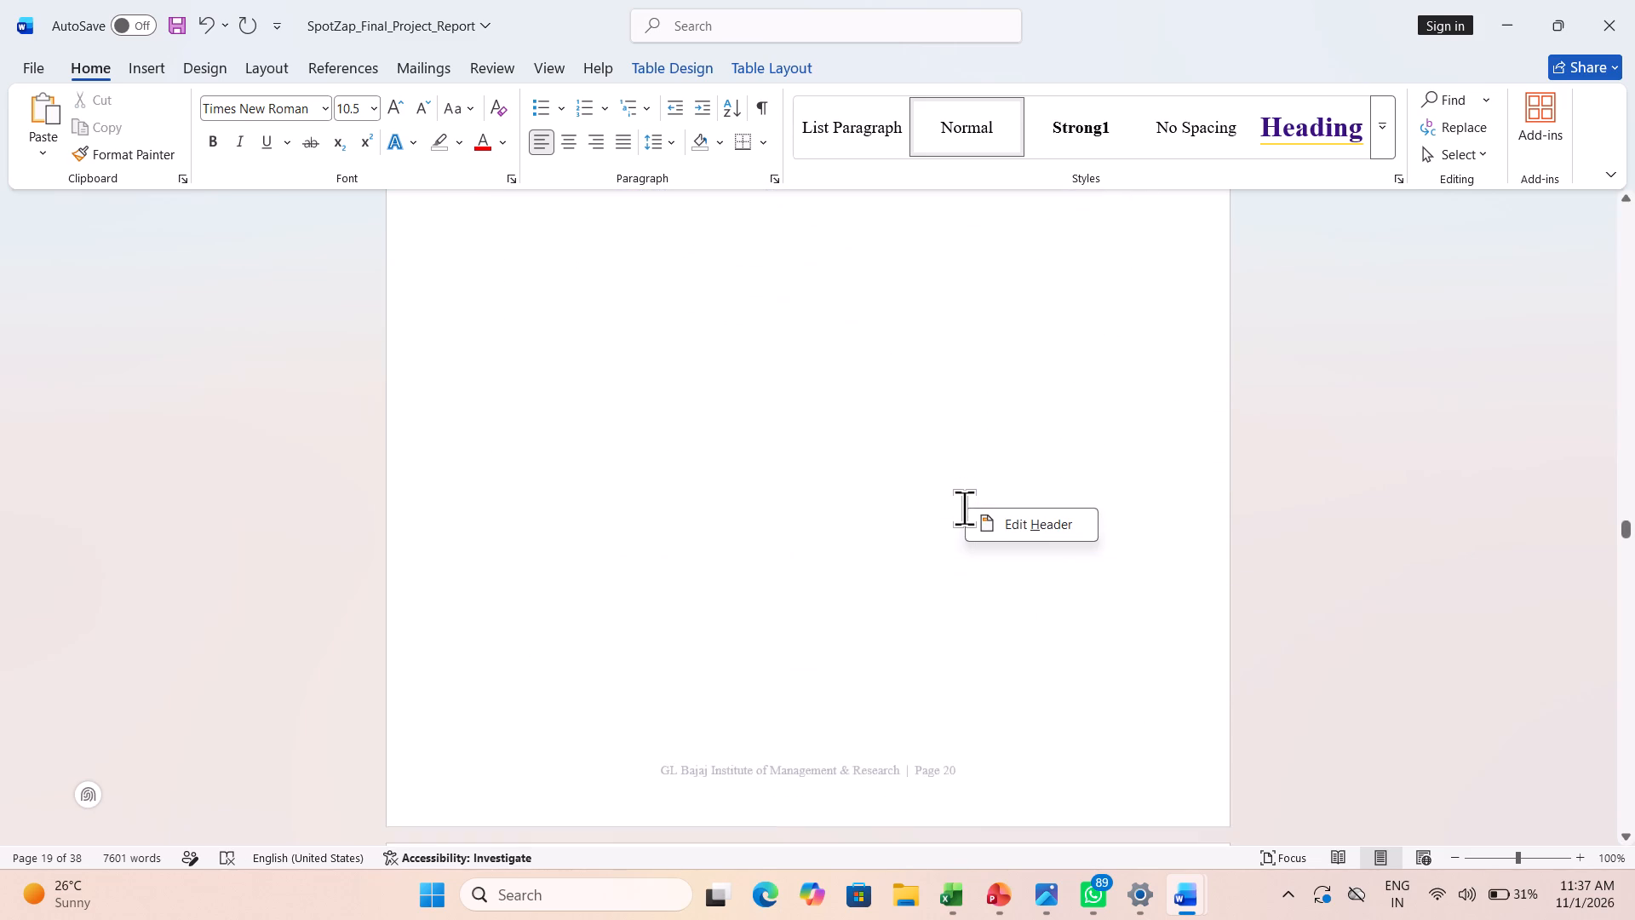
scroll(964, 508, "down", 4)
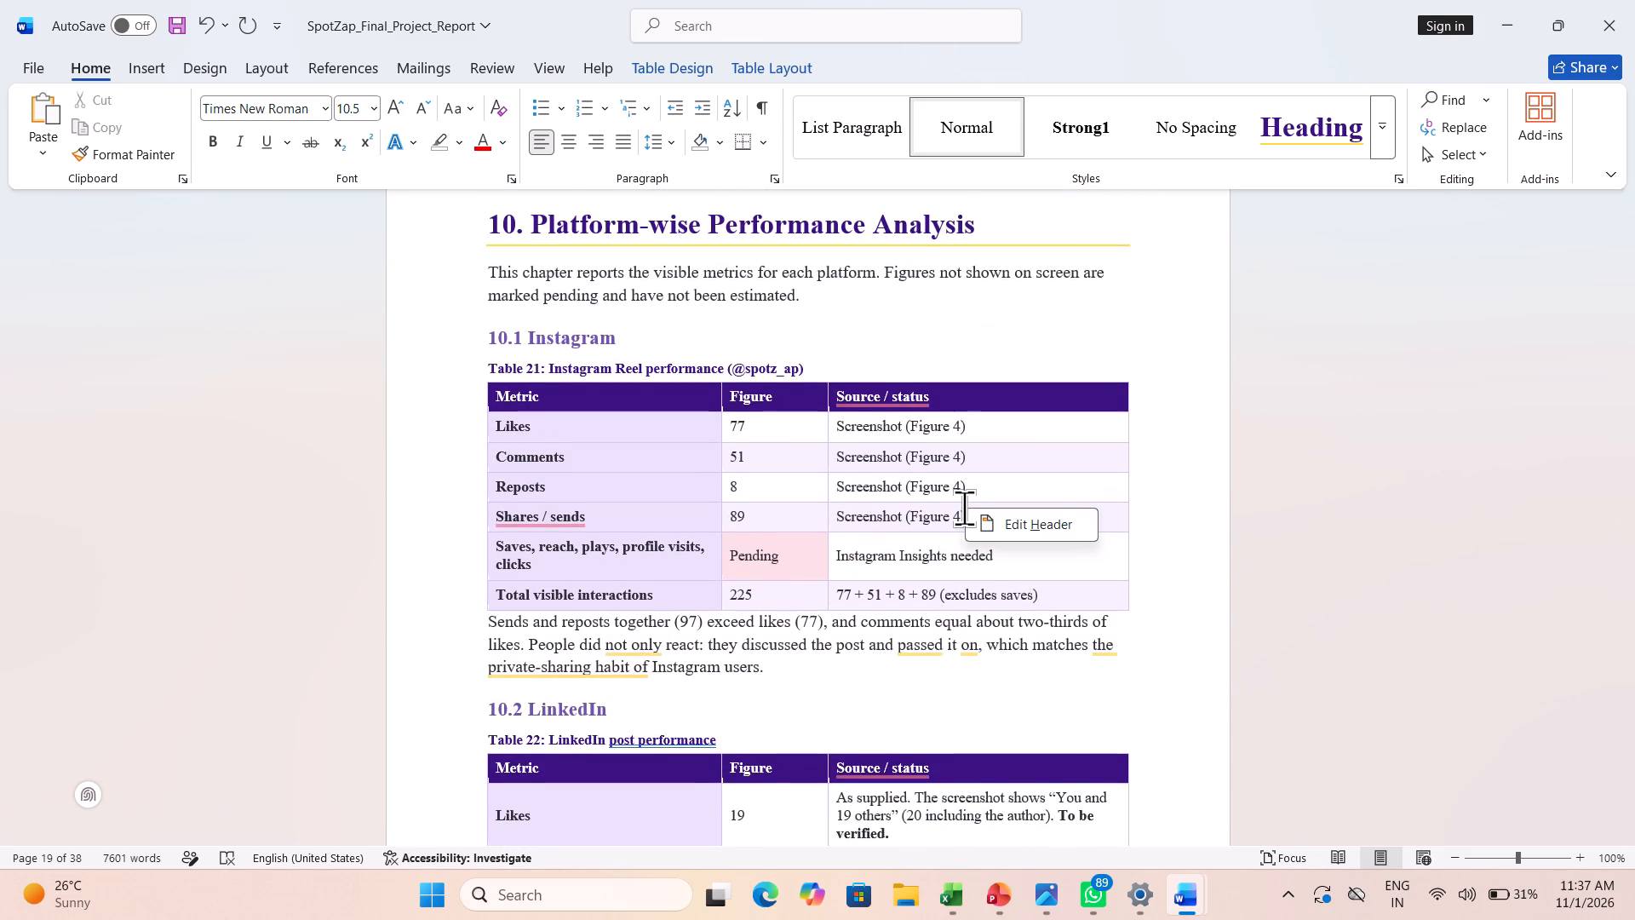
scroll(964, 508, "down", 2)
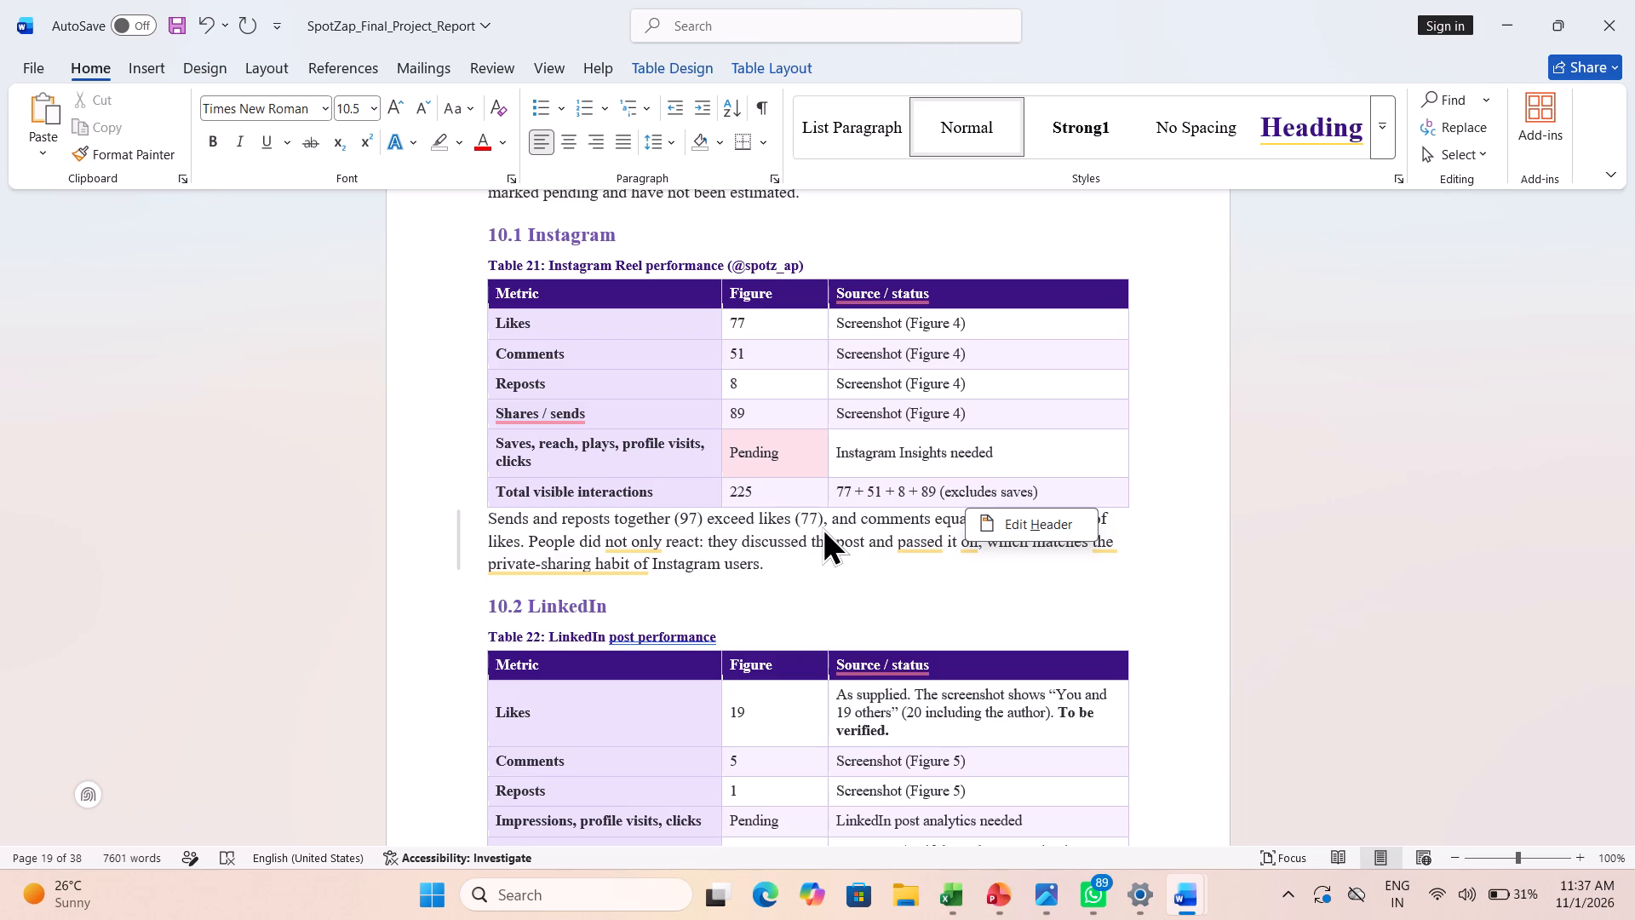
left_click(783, 463)
left_click_drag(783, 463, 730, 464)
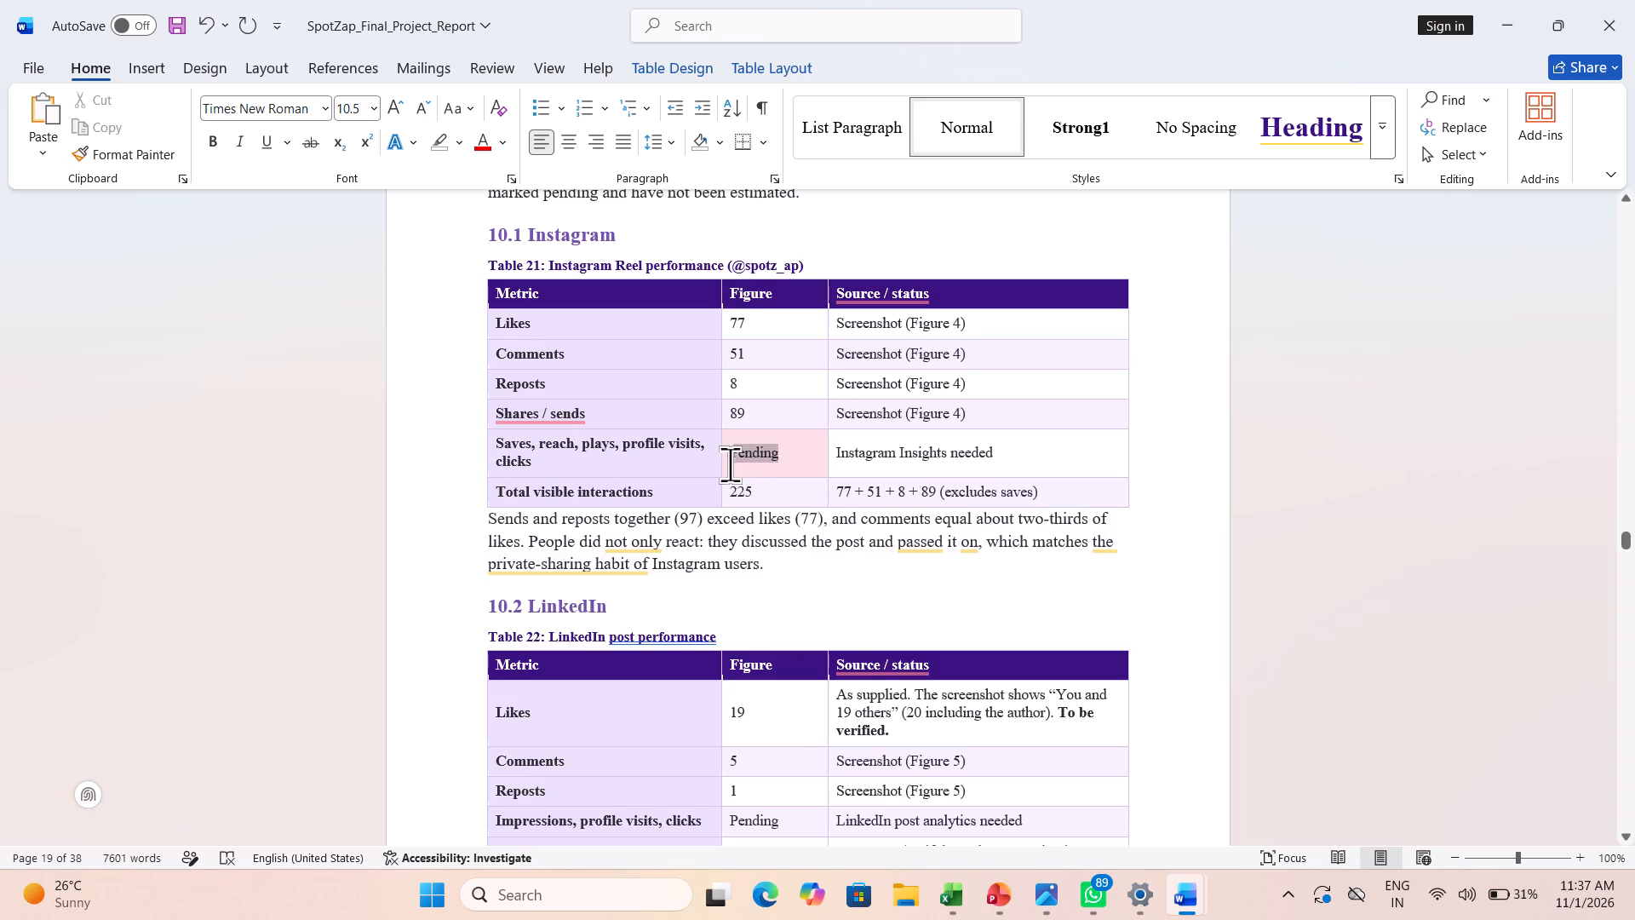
left_click_drag(730, 464, 725, 464)
key("BackSpace")
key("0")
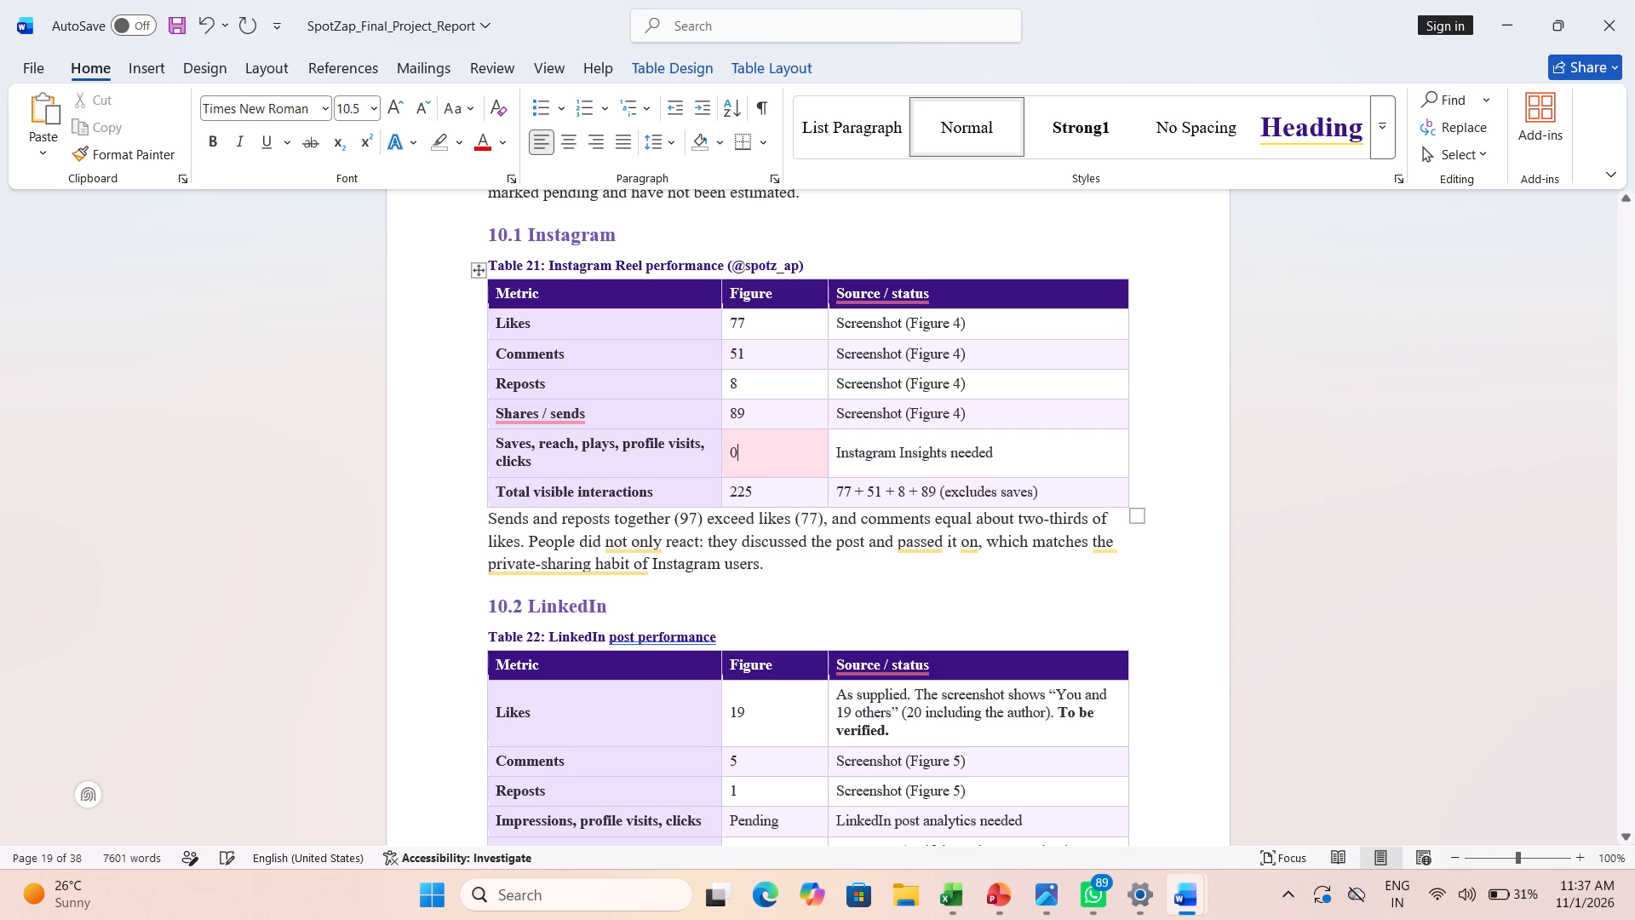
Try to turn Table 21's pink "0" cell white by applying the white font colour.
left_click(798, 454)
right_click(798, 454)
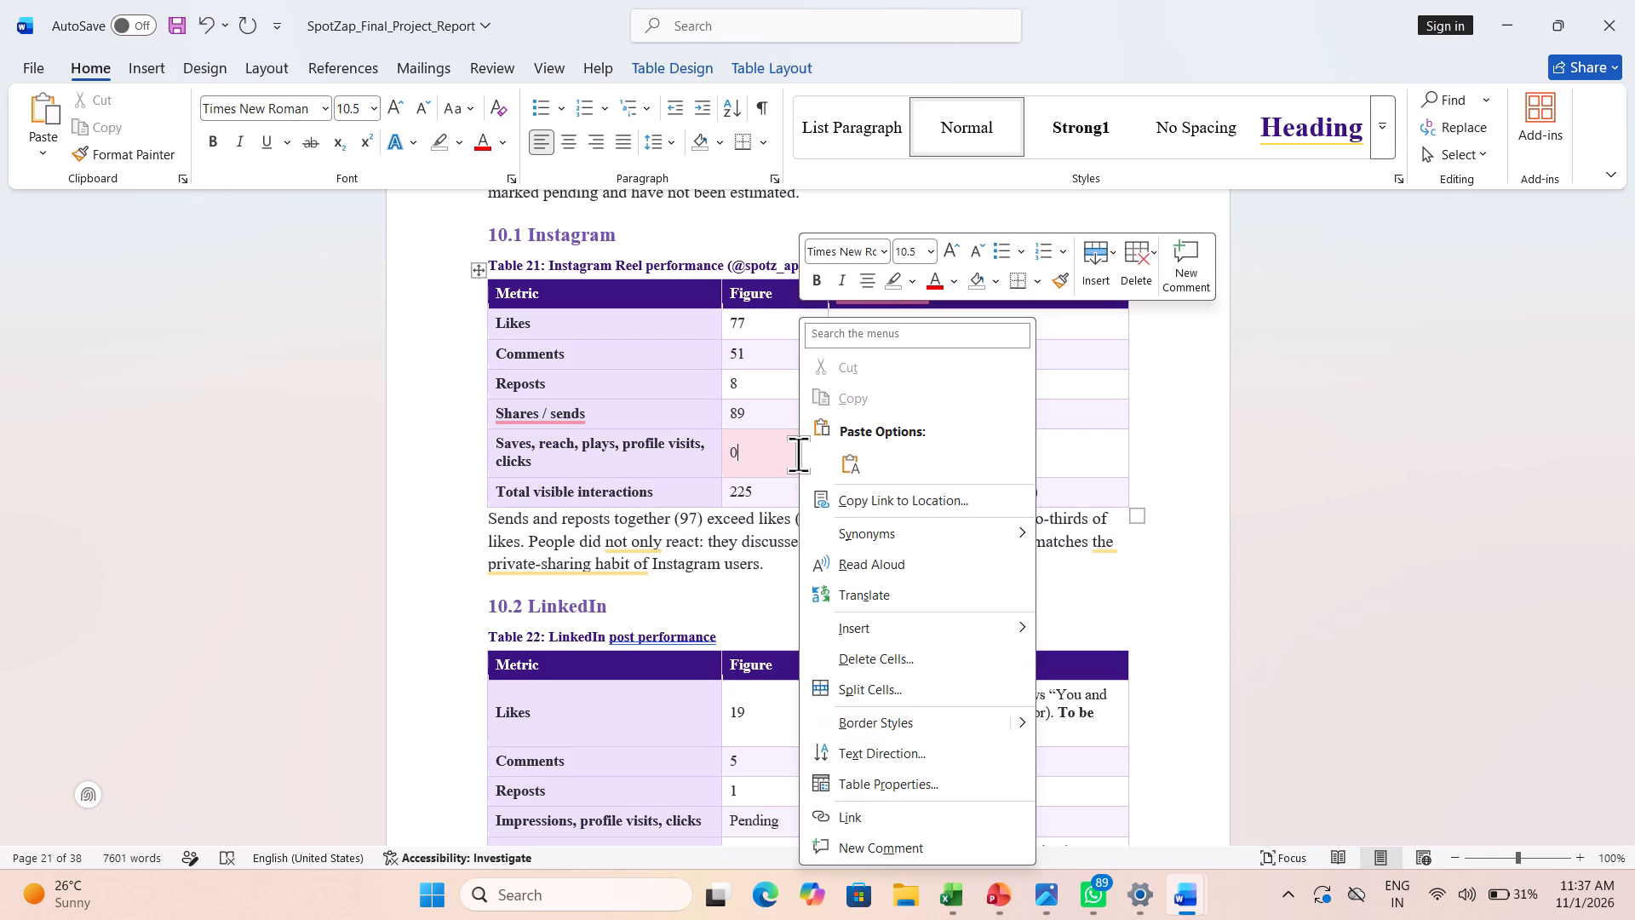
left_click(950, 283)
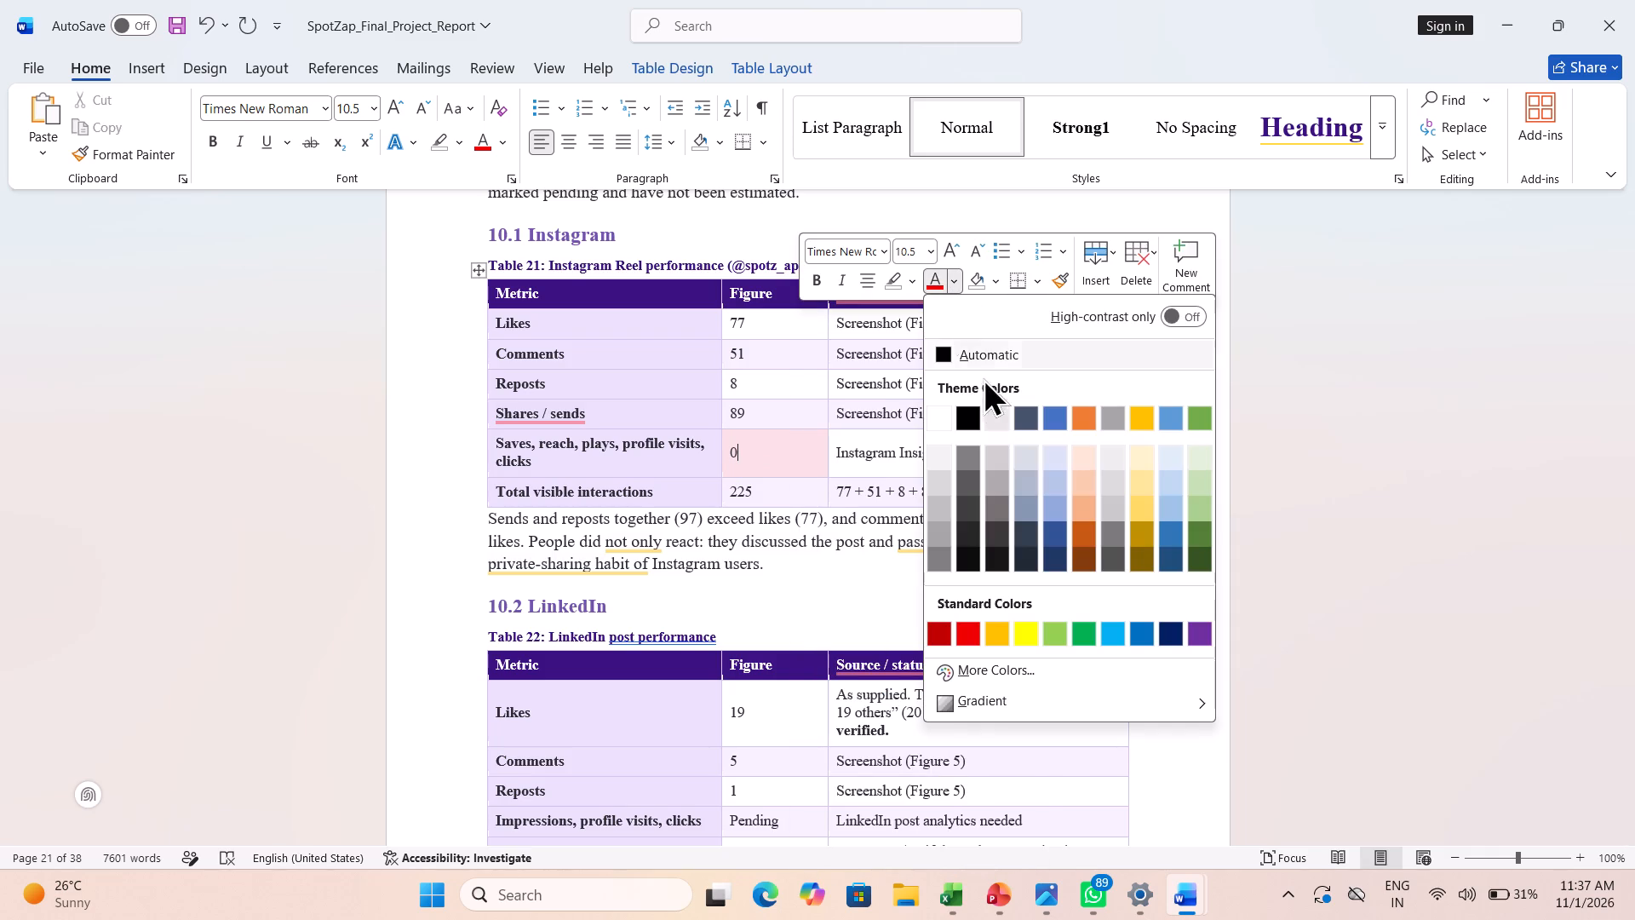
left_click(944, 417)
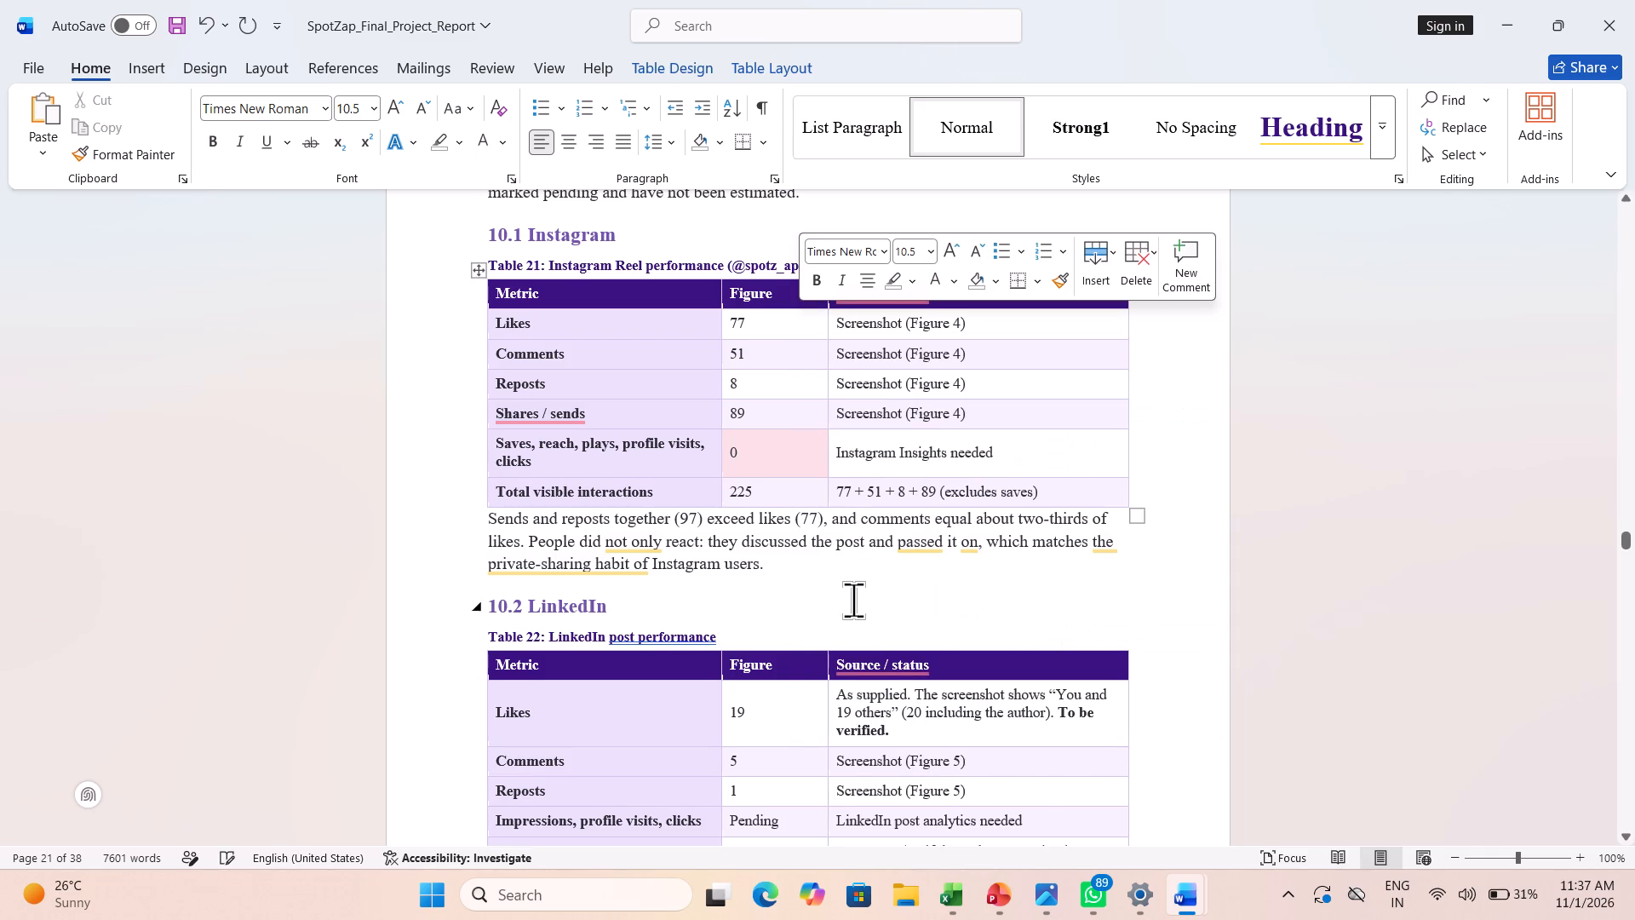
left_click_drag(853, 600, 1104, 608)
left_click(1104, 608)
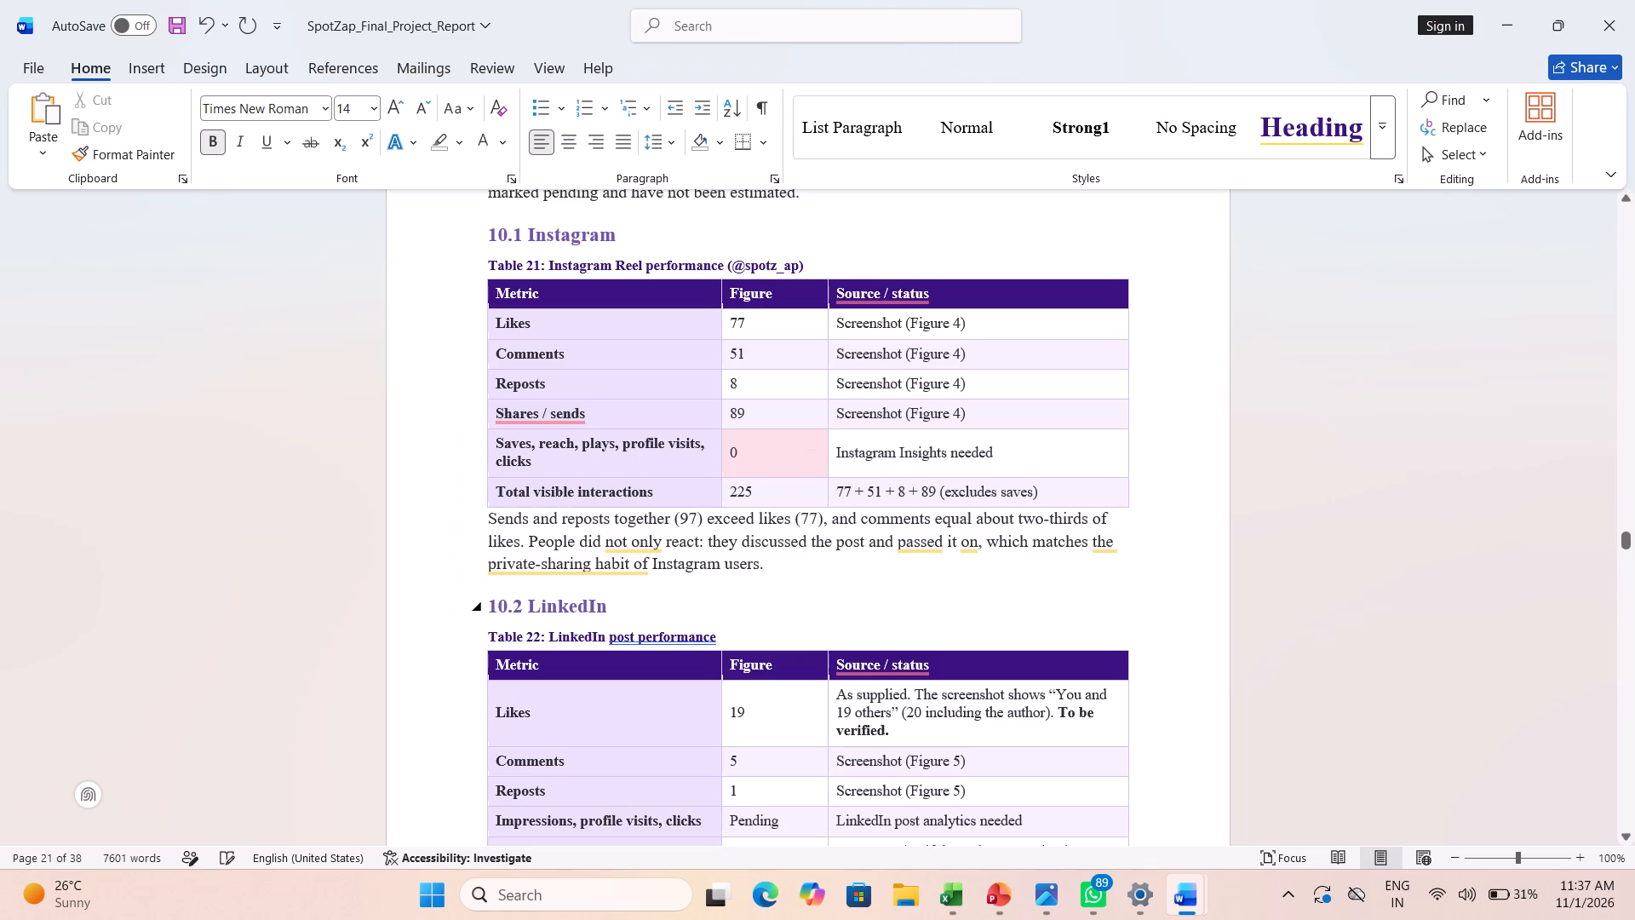
Replace "(excludes saves)" with "+0" in the Source / status cell of Table 21's total visible interactions row.
left_click_drag(1060, 495, 1007, 501)
left_click_drag(1007, 501, 944, 504)
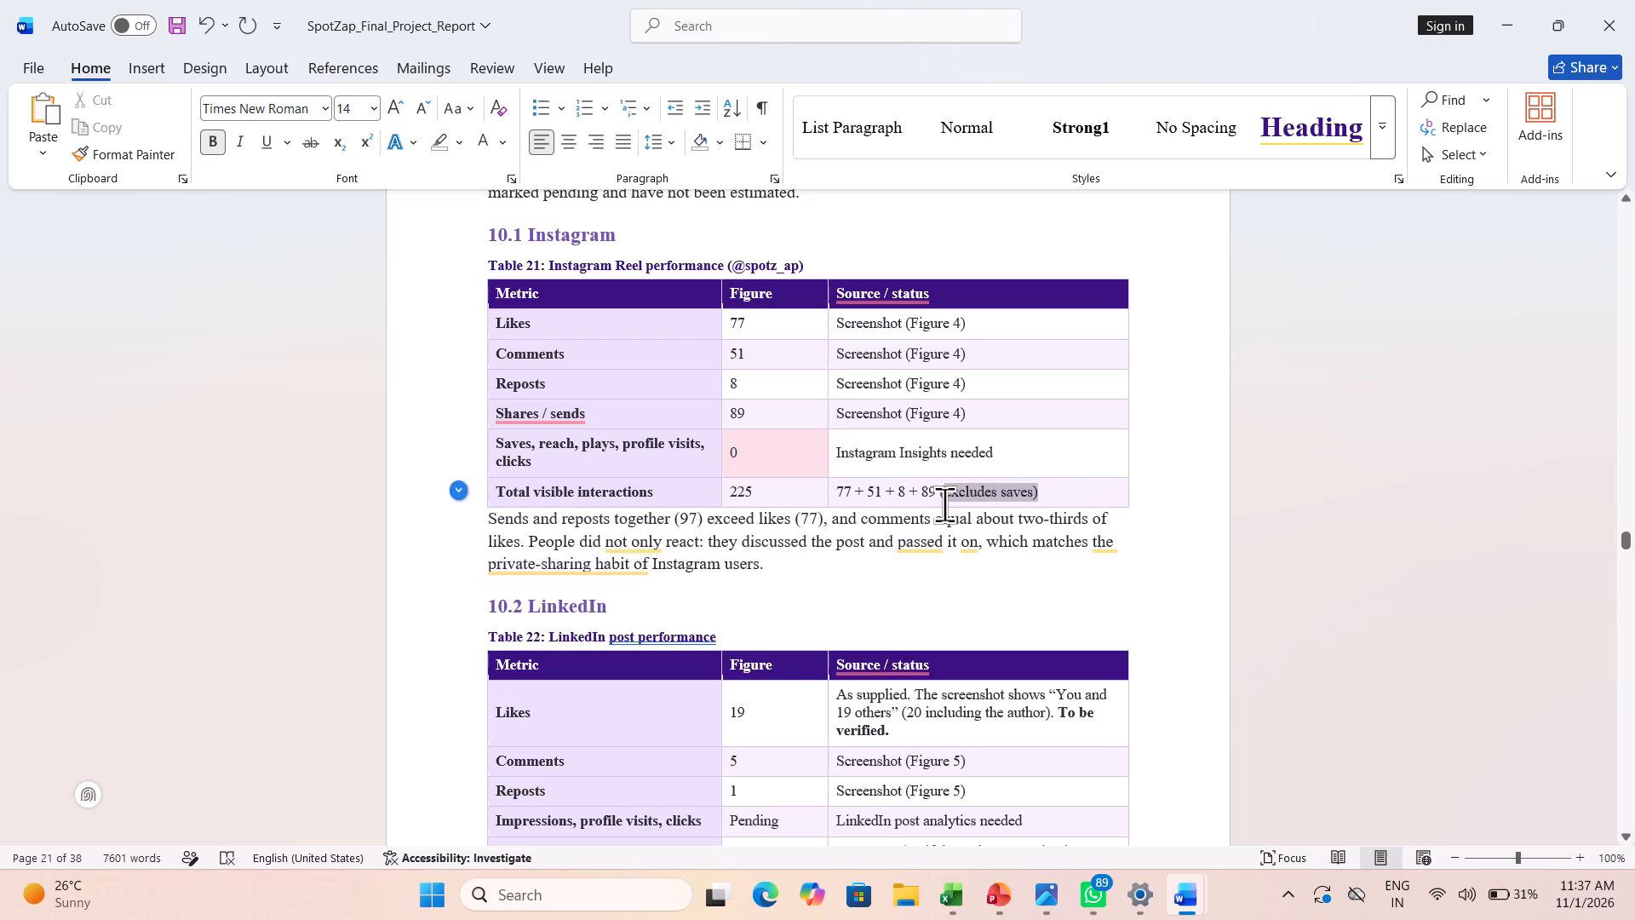
left_click_drag(944, 504, 940, 506)
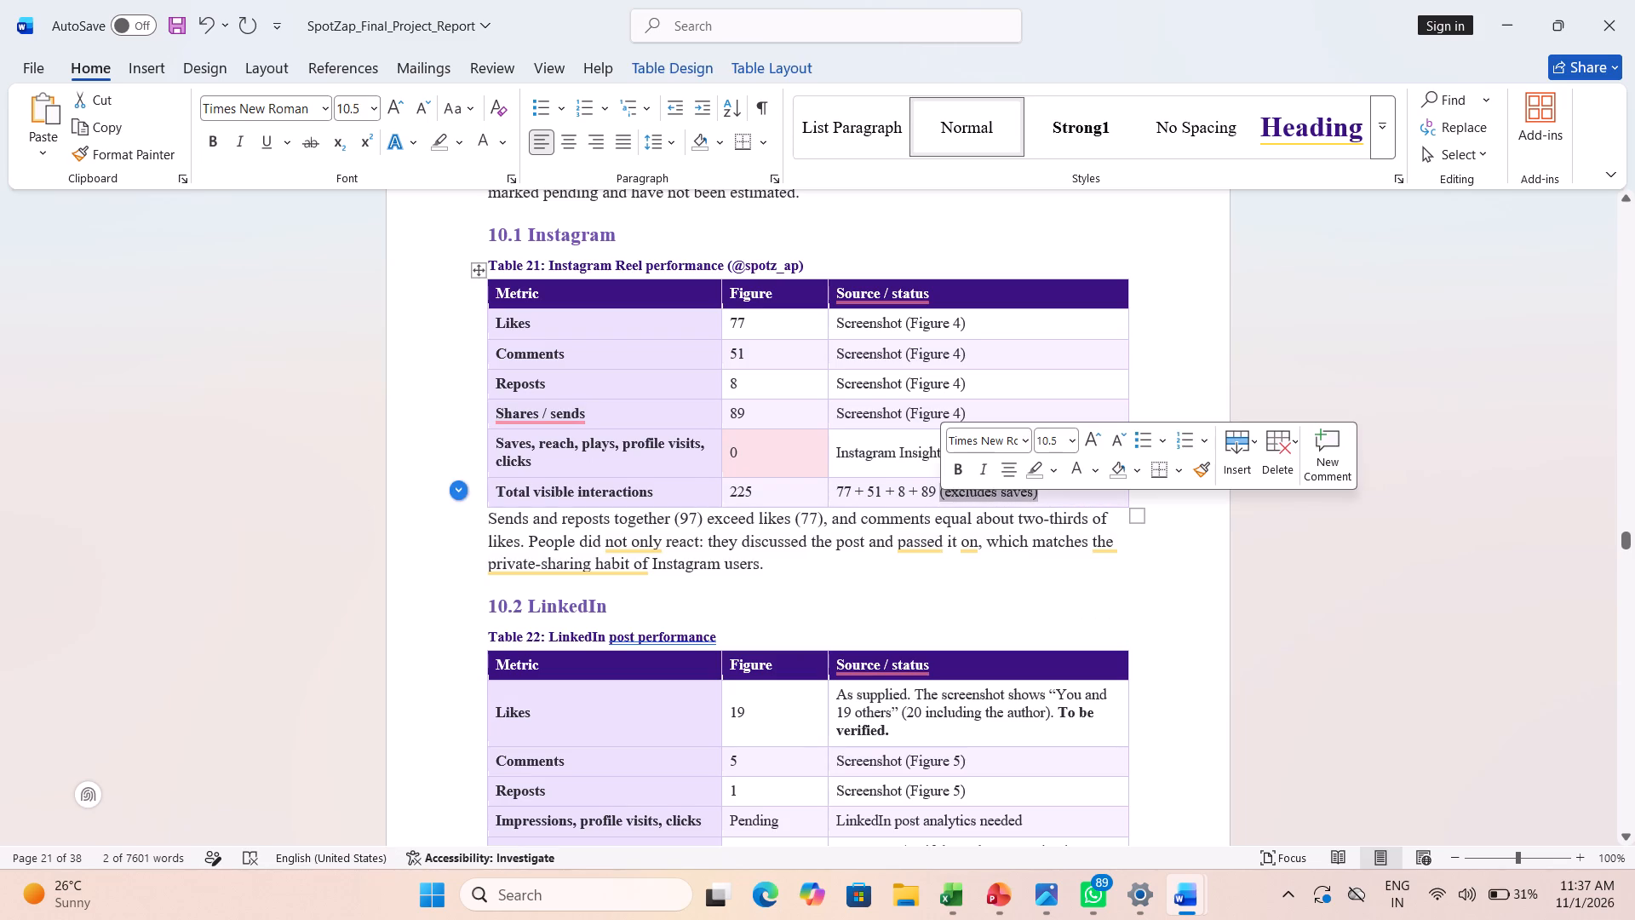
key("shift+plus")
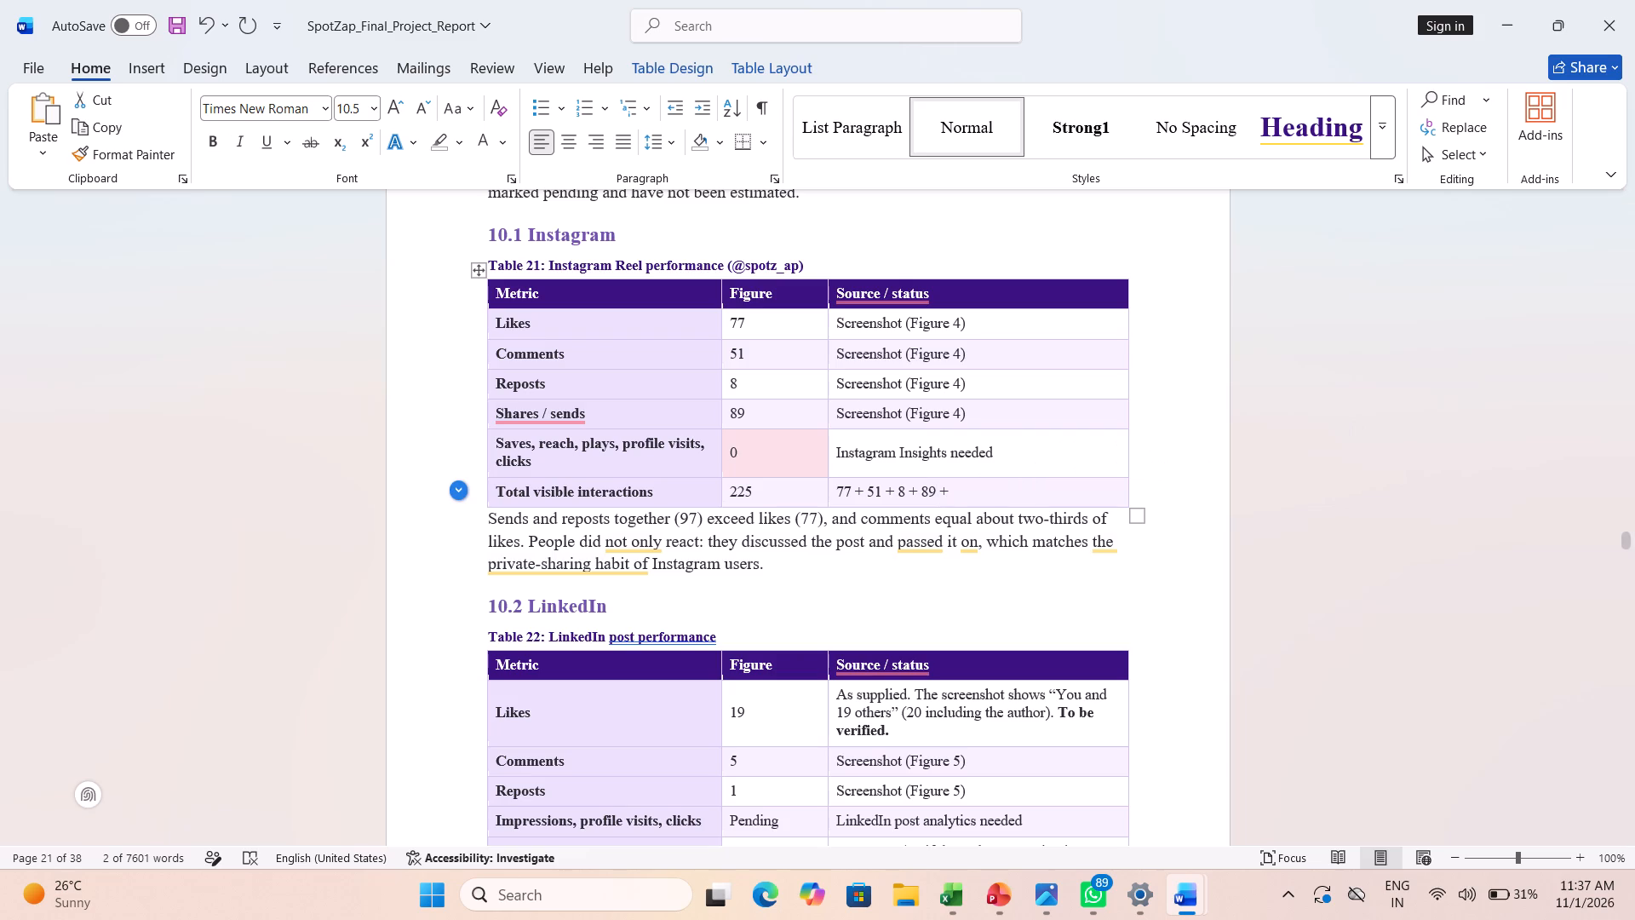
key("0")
Check the LinkedIn and YouTube performance tables in sections 10.2 and 10.3 for remaining placeholders.
scroll(940, 506, "down", 1)
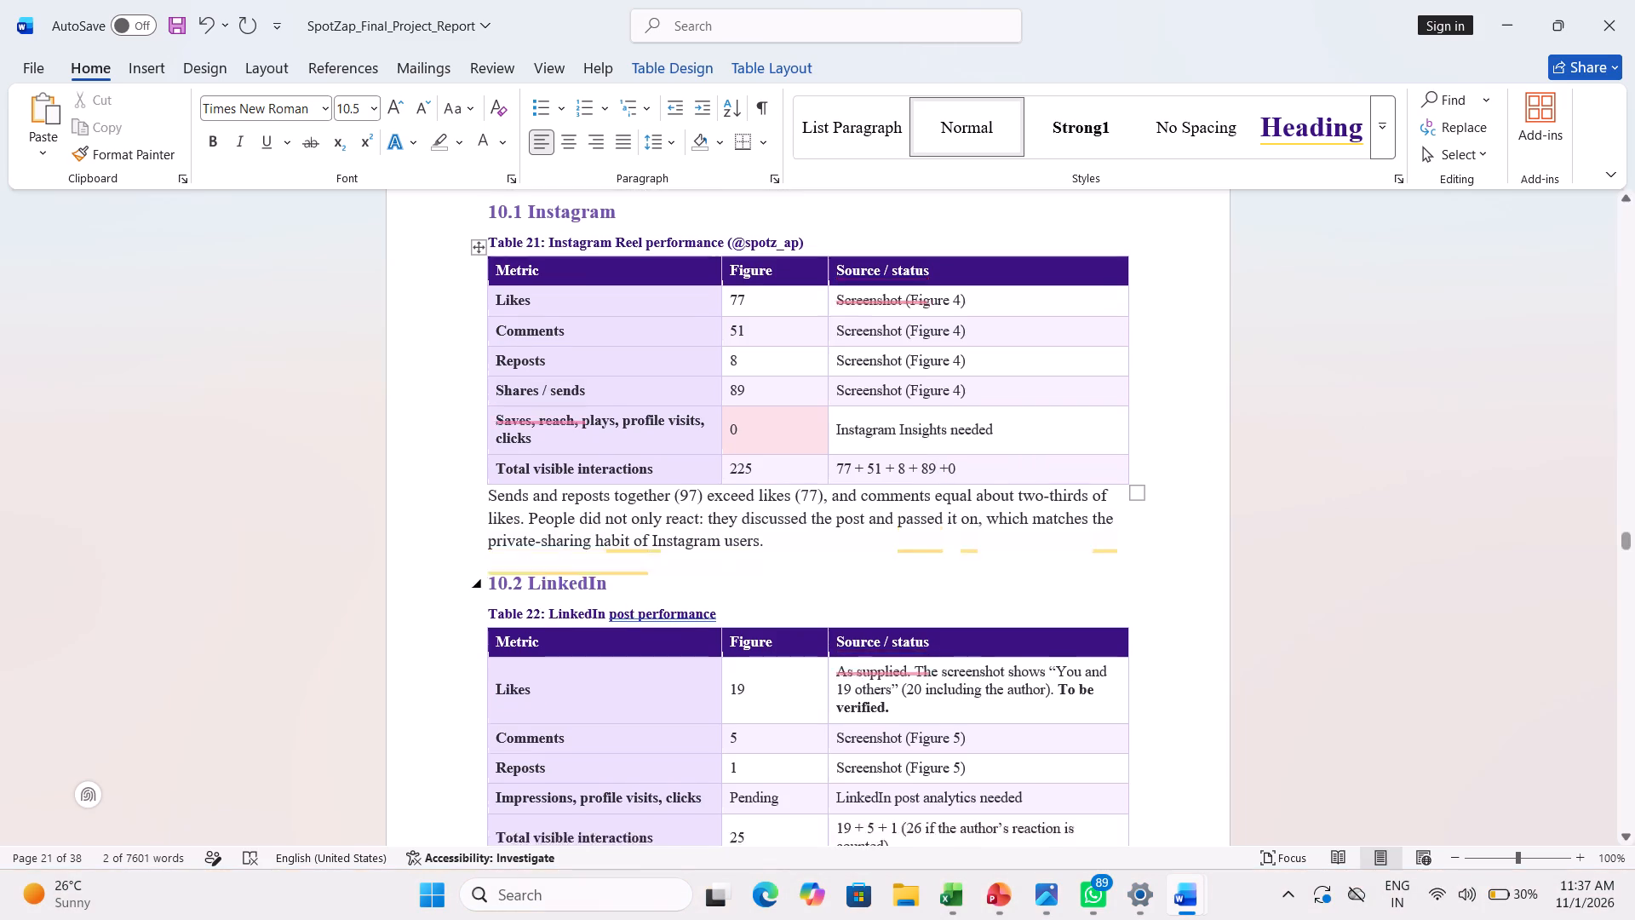
scroll(940, 506, "down", 2)
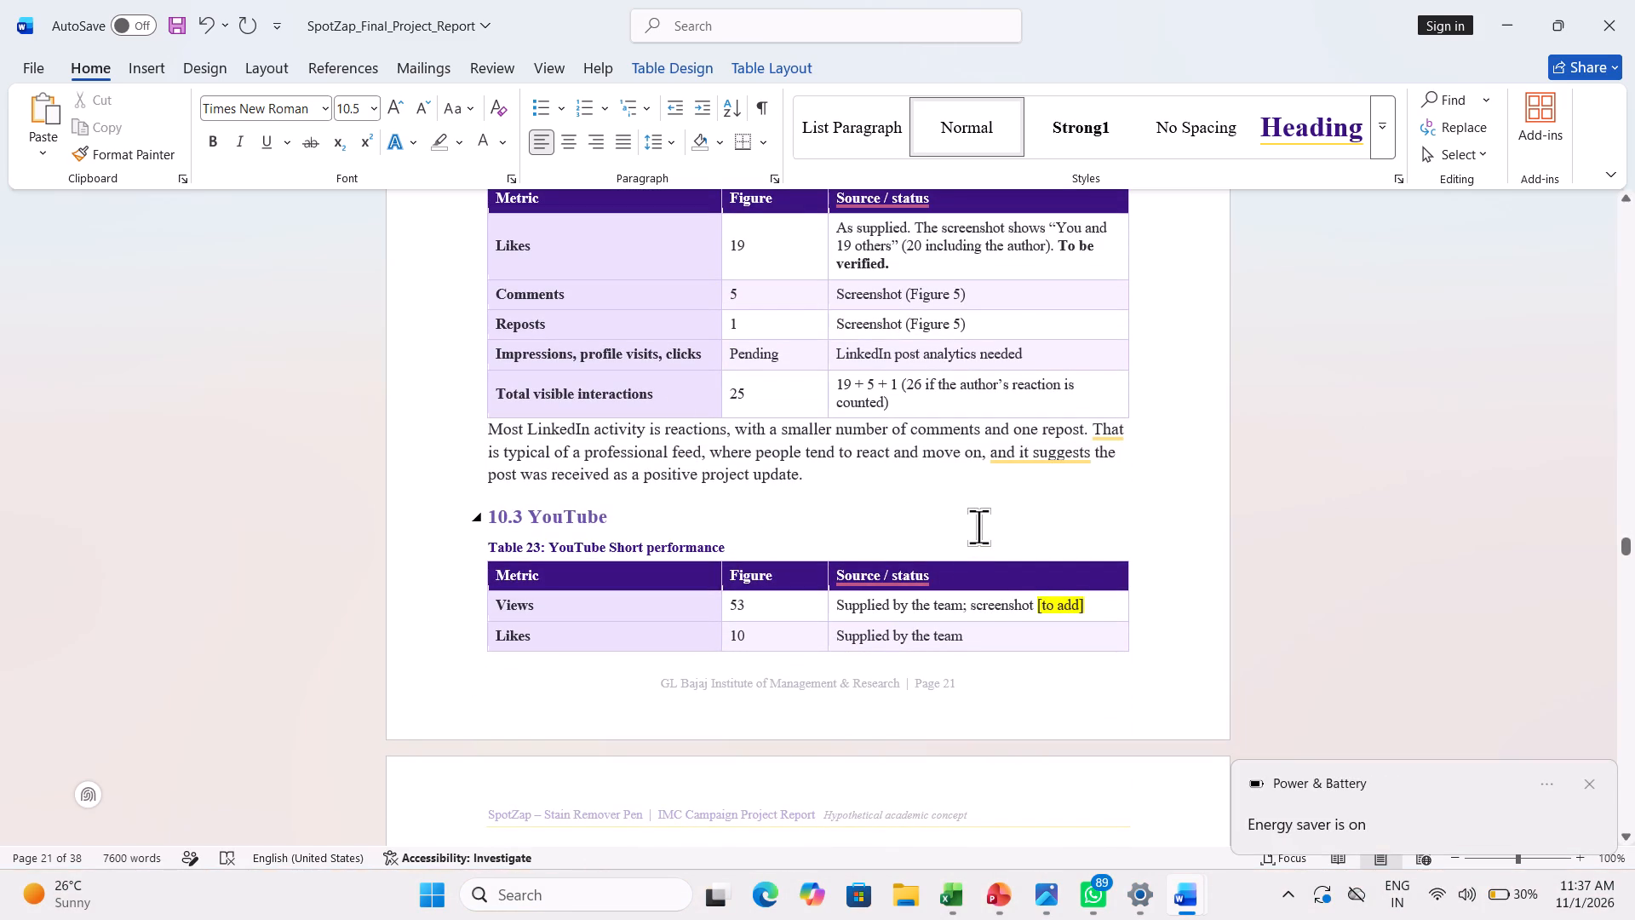
Delete "screenshot [to add]" from the source / status cell of the Views row in Table 23 (YouTube Short performance).
scroll(978, 526, "down", 1)
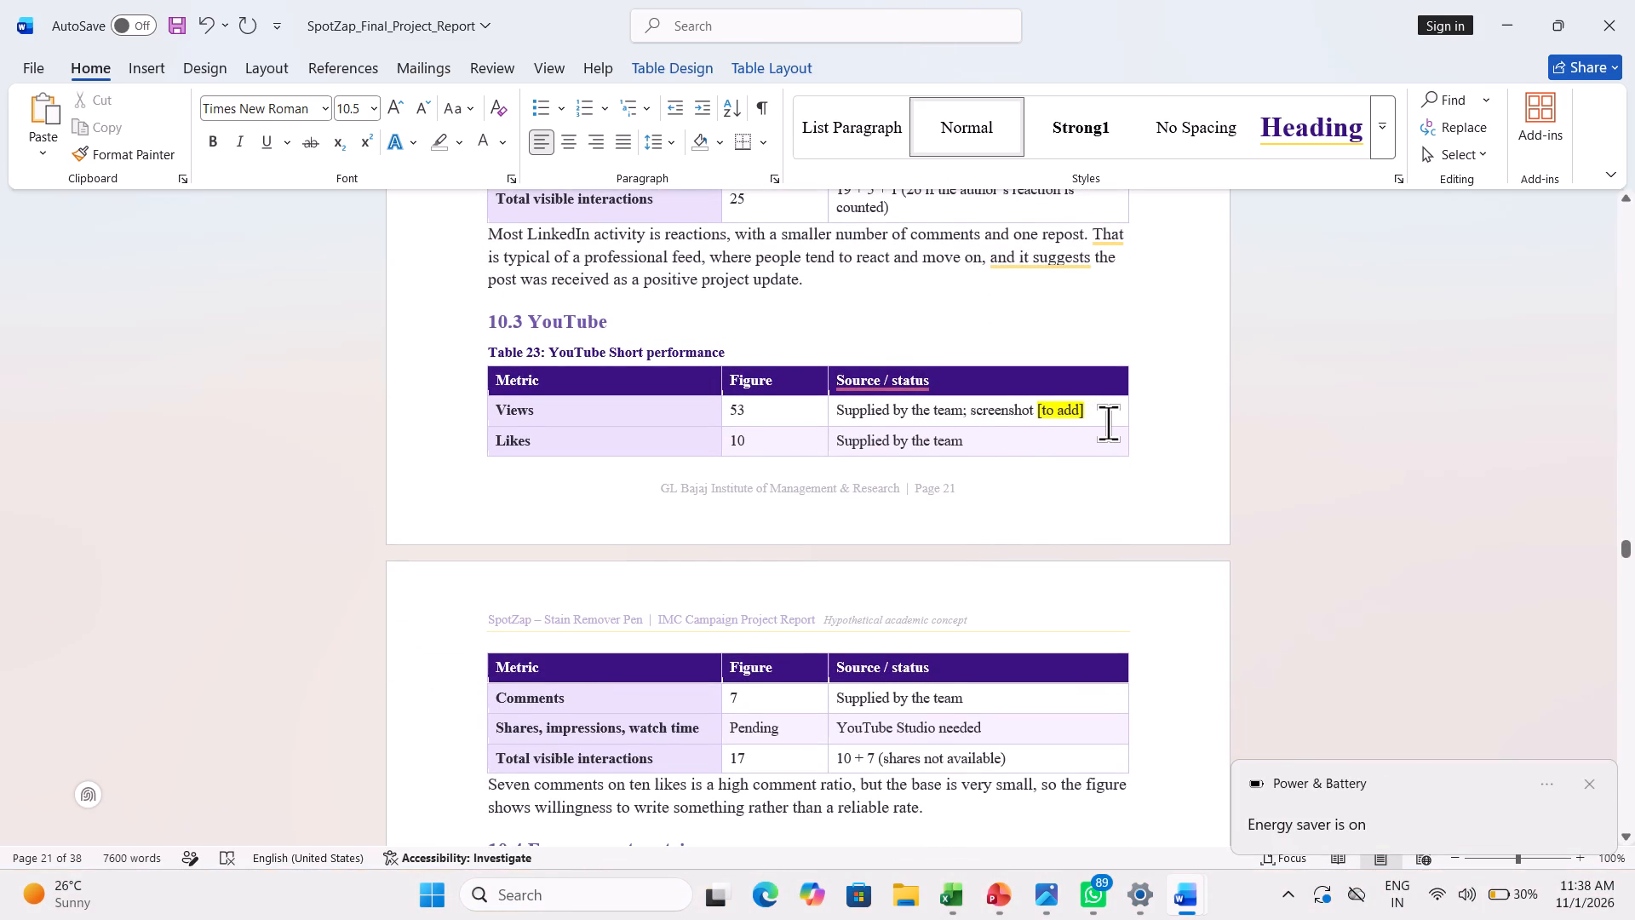
left_click_drag(1096, 415, 1053, 411)
left_click_drag(1053, 411, 975, 408)
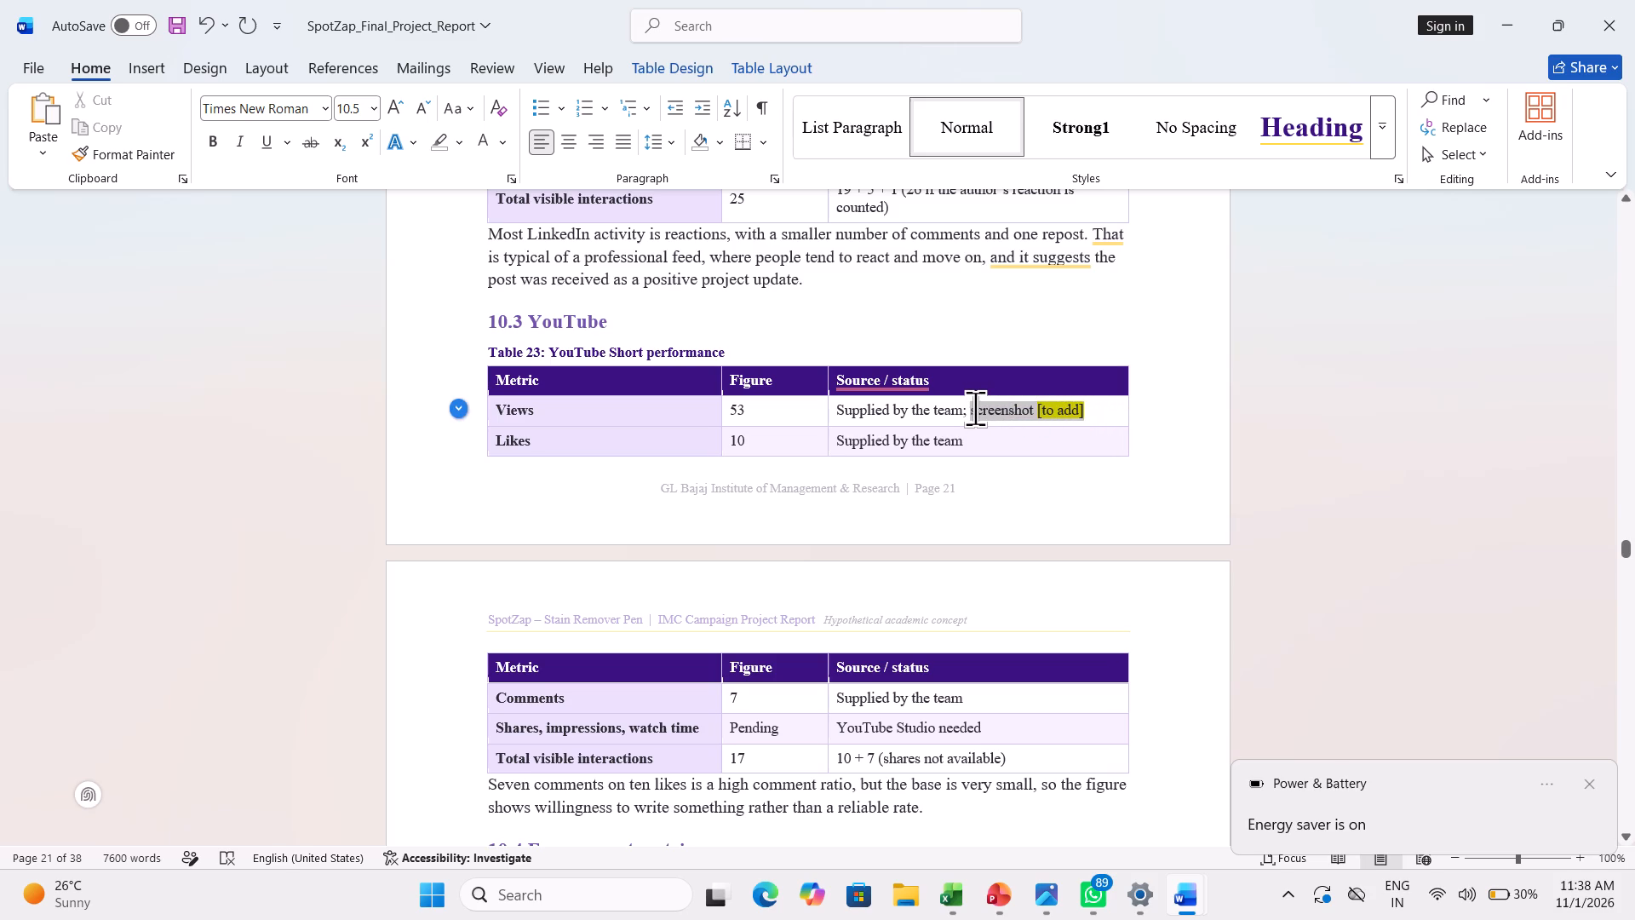
left_click_drag(975, 408, 973, 410)
key("Delete")
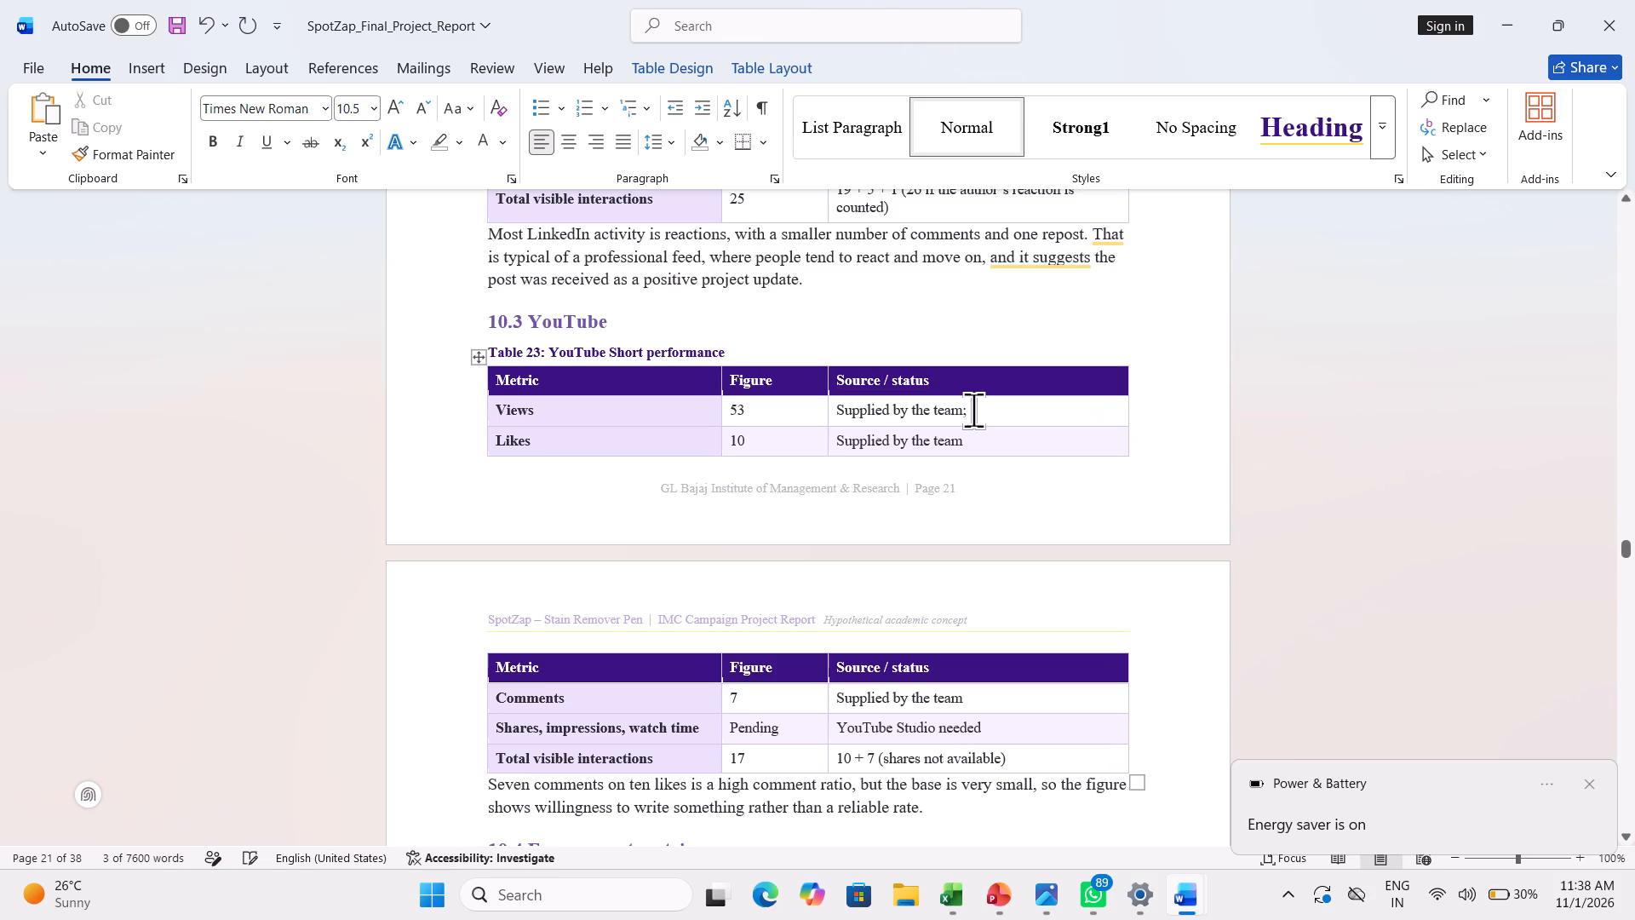
Delete the leftover semicolon after "Supplied by the team" in the Views row of Table 23.
key("BackSpace")
key("BackSpace")
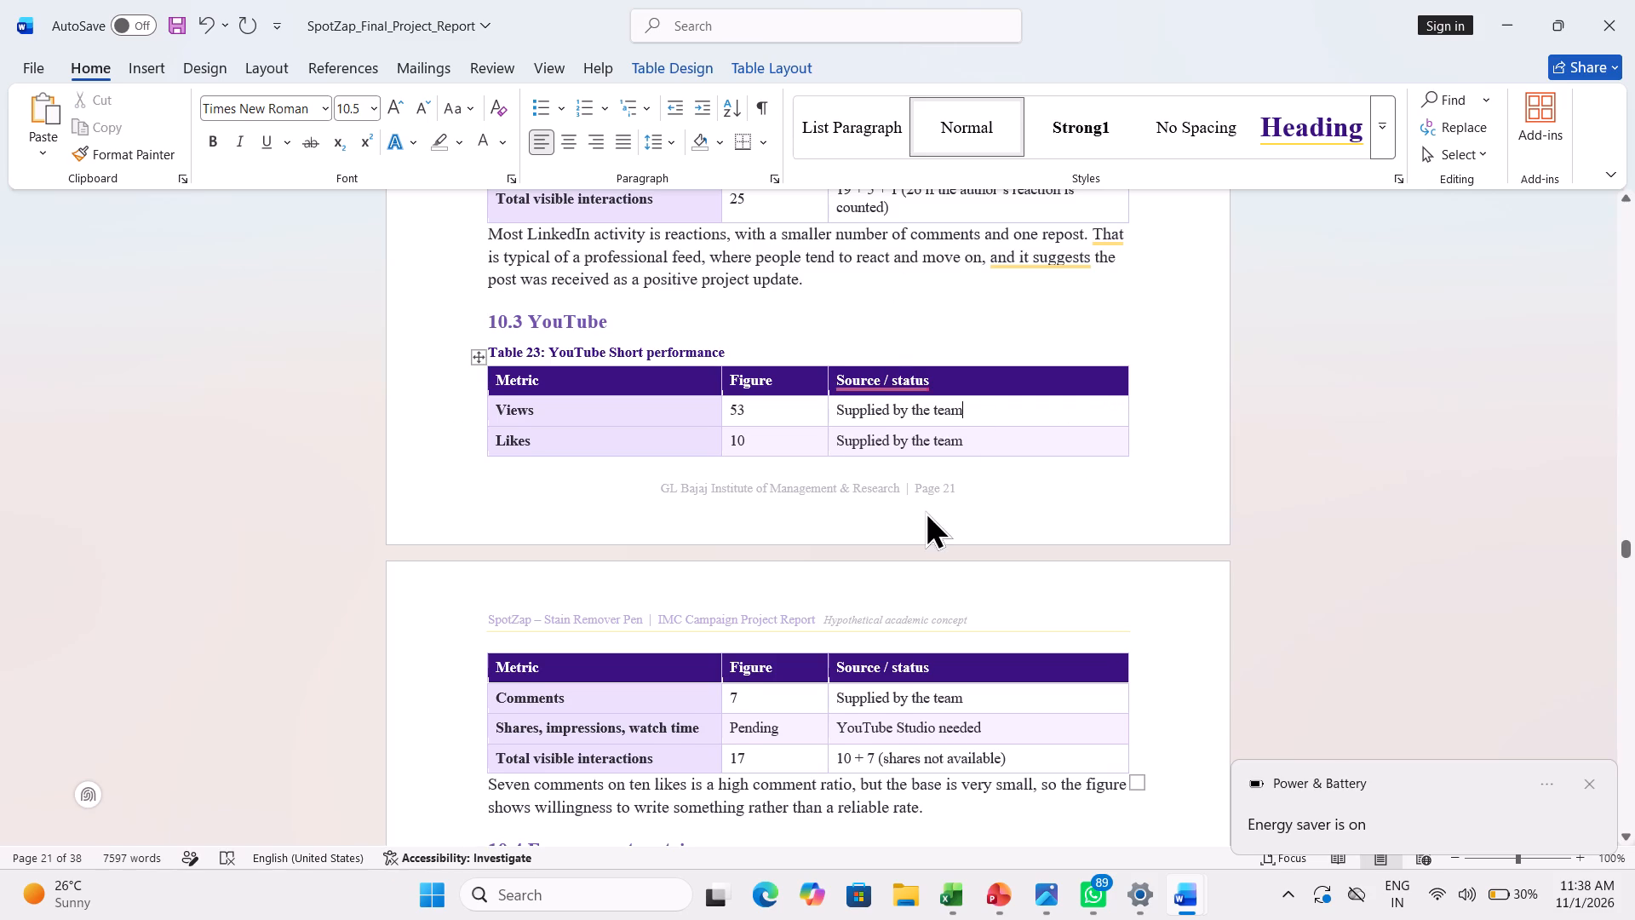
Replace "Pending" with 651 in the Instagram cell of the Views row in Table 25 (Platform comparison).
scroll(925, 510, "down", 3)
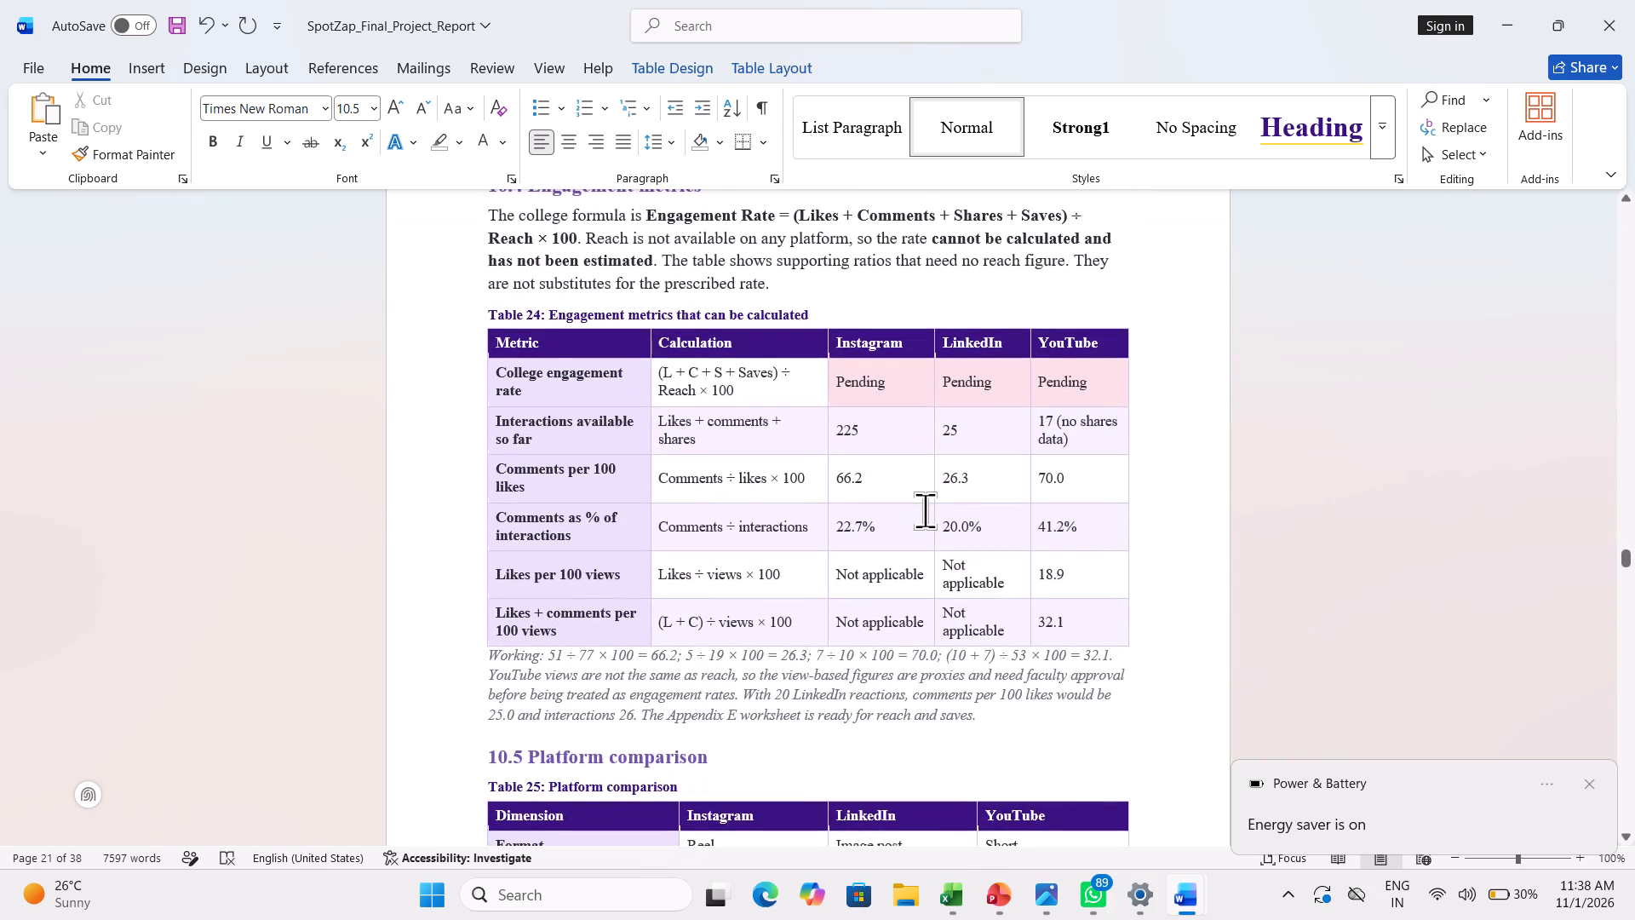
scroll(925, 510, "down", 1)
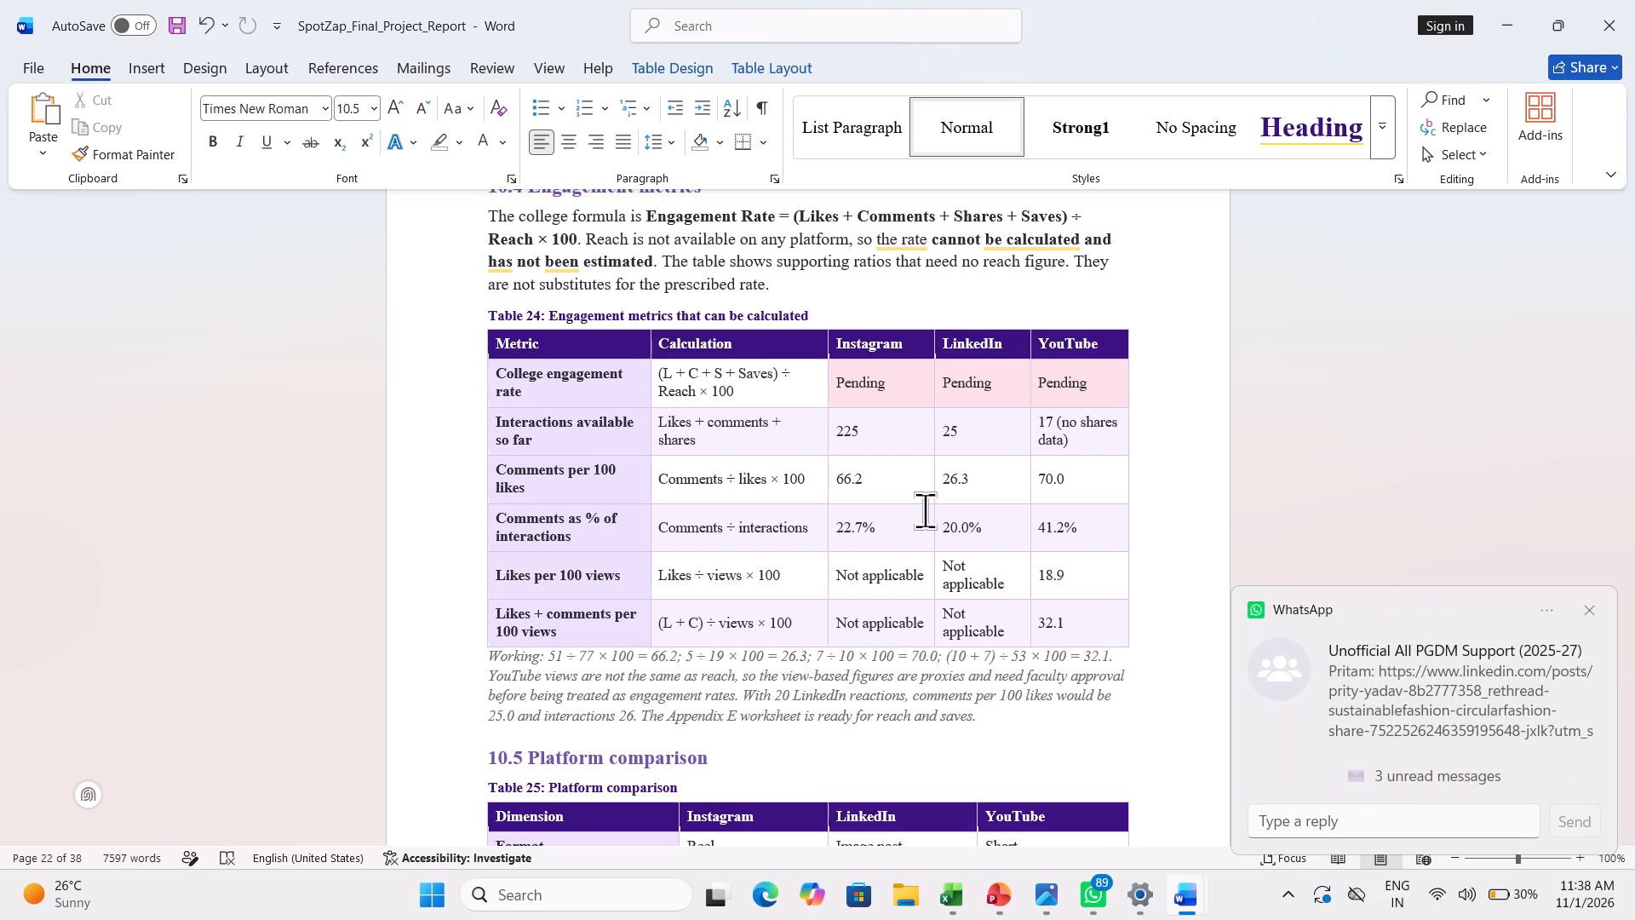
left_click(1583, 612)
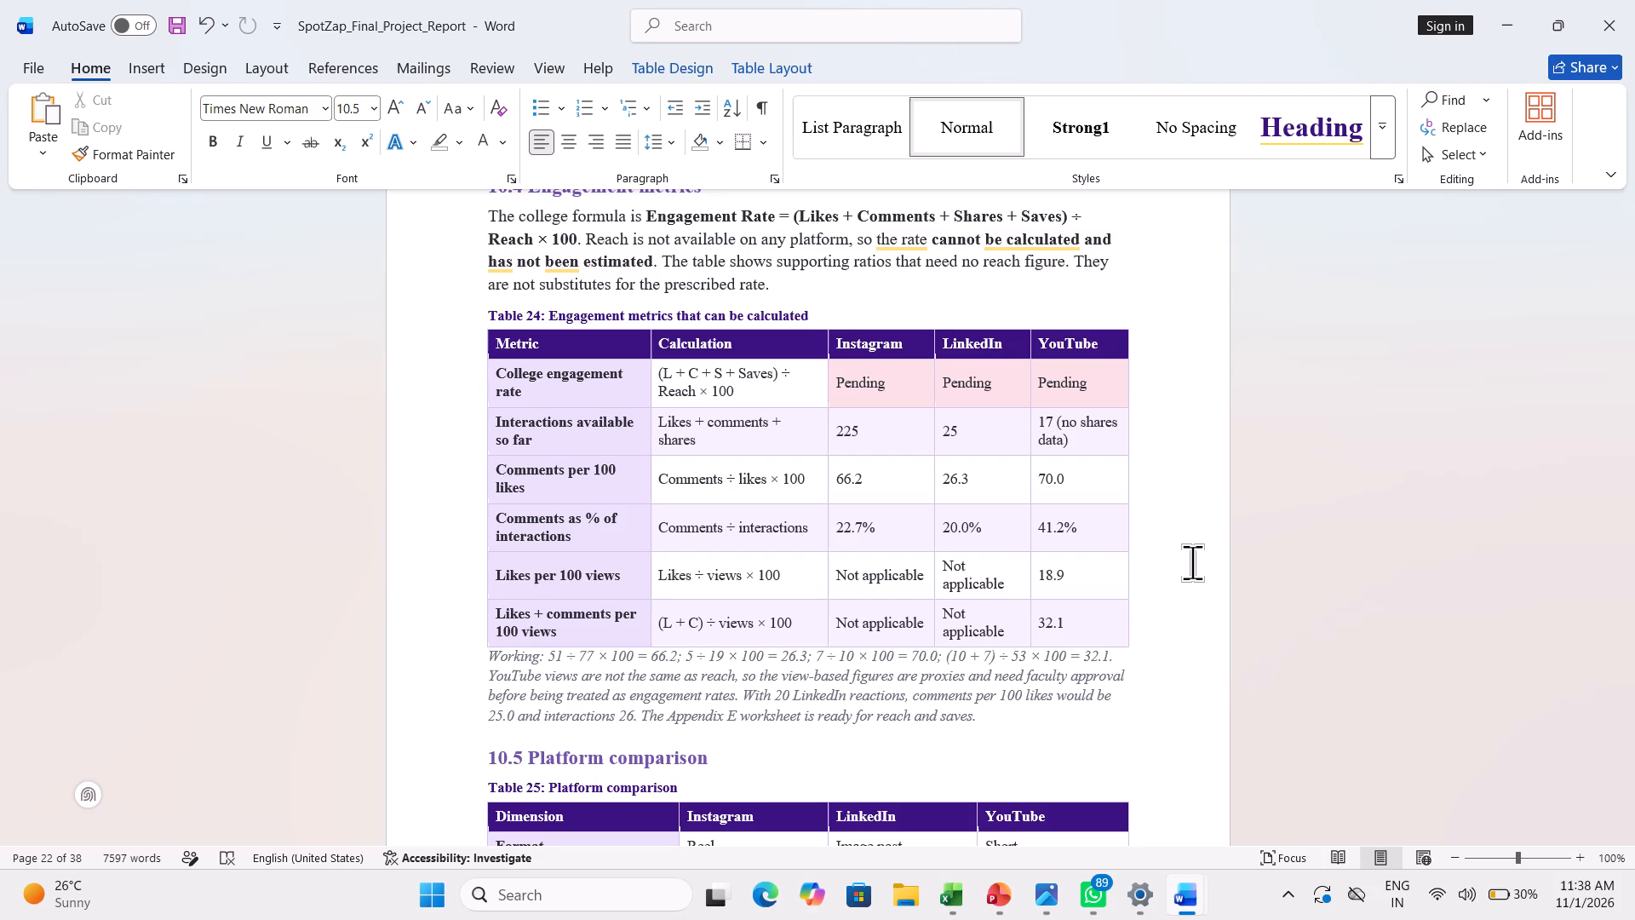
scroll(1192, 562, "down", 1)
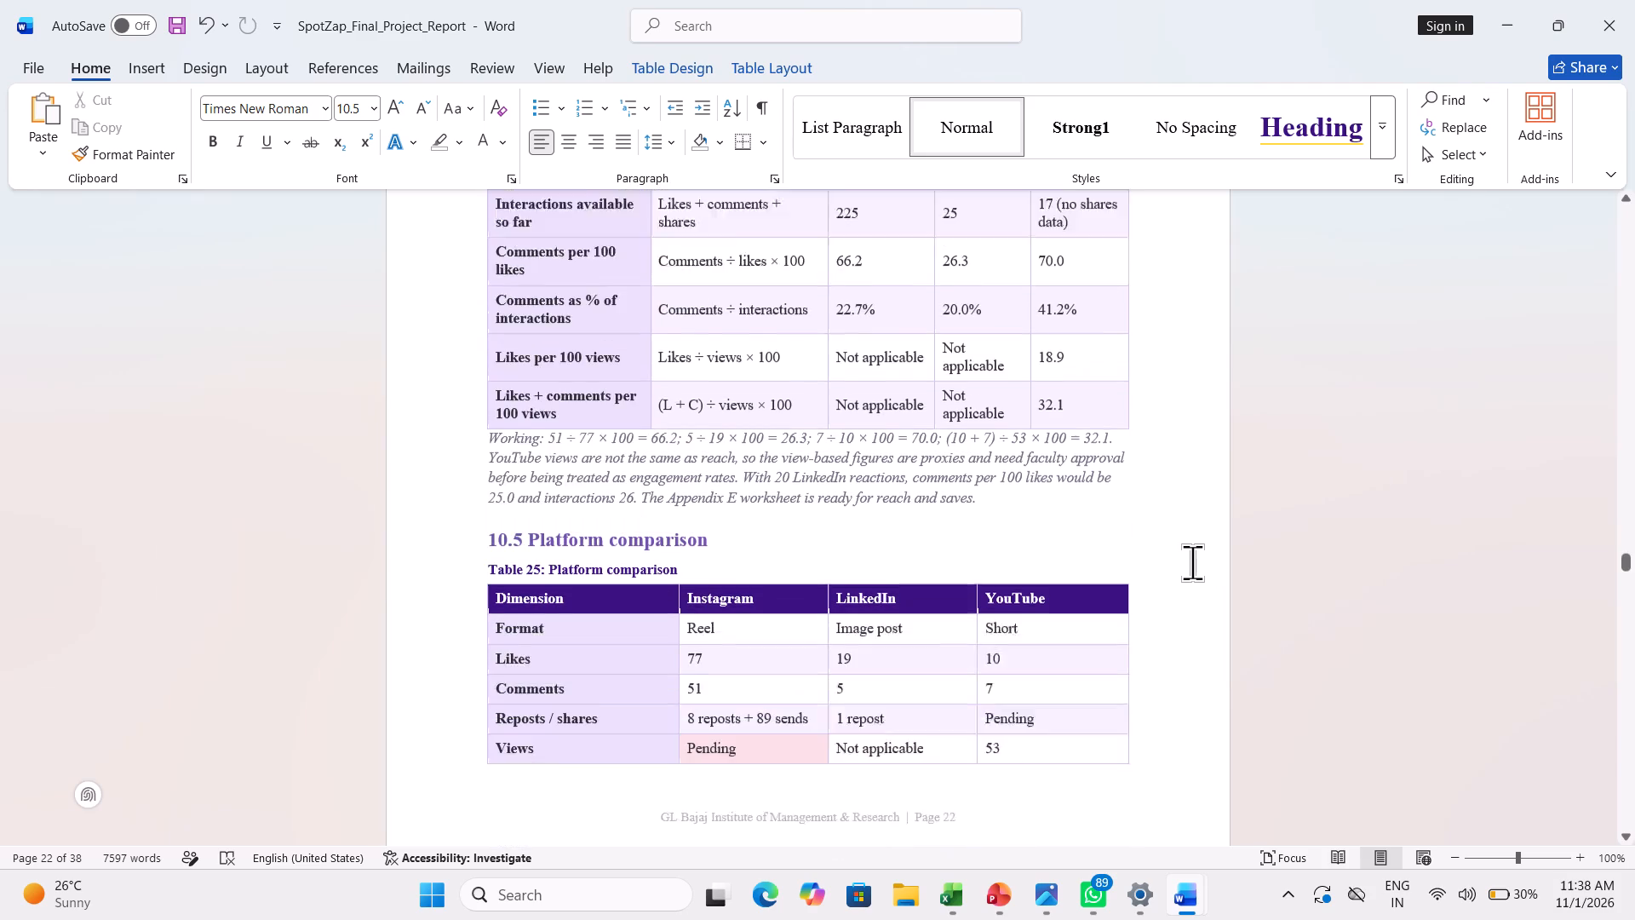
scroll(1192, 562, "down", 2)
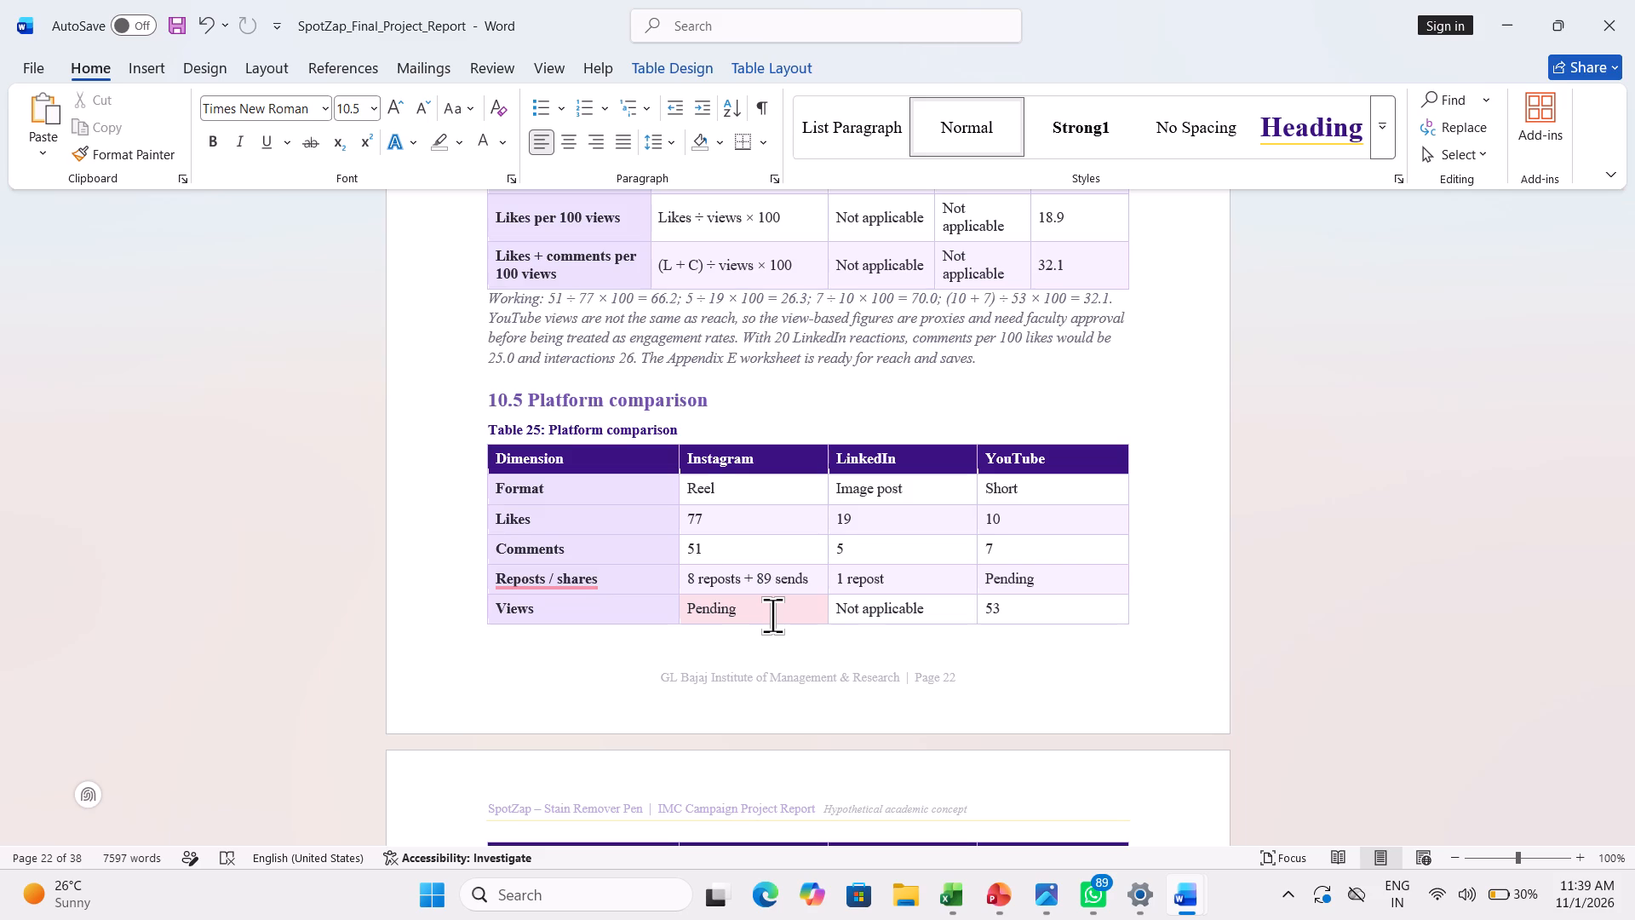
left_click(772, 615)
left_click_drag(772, 615, 695, 616)
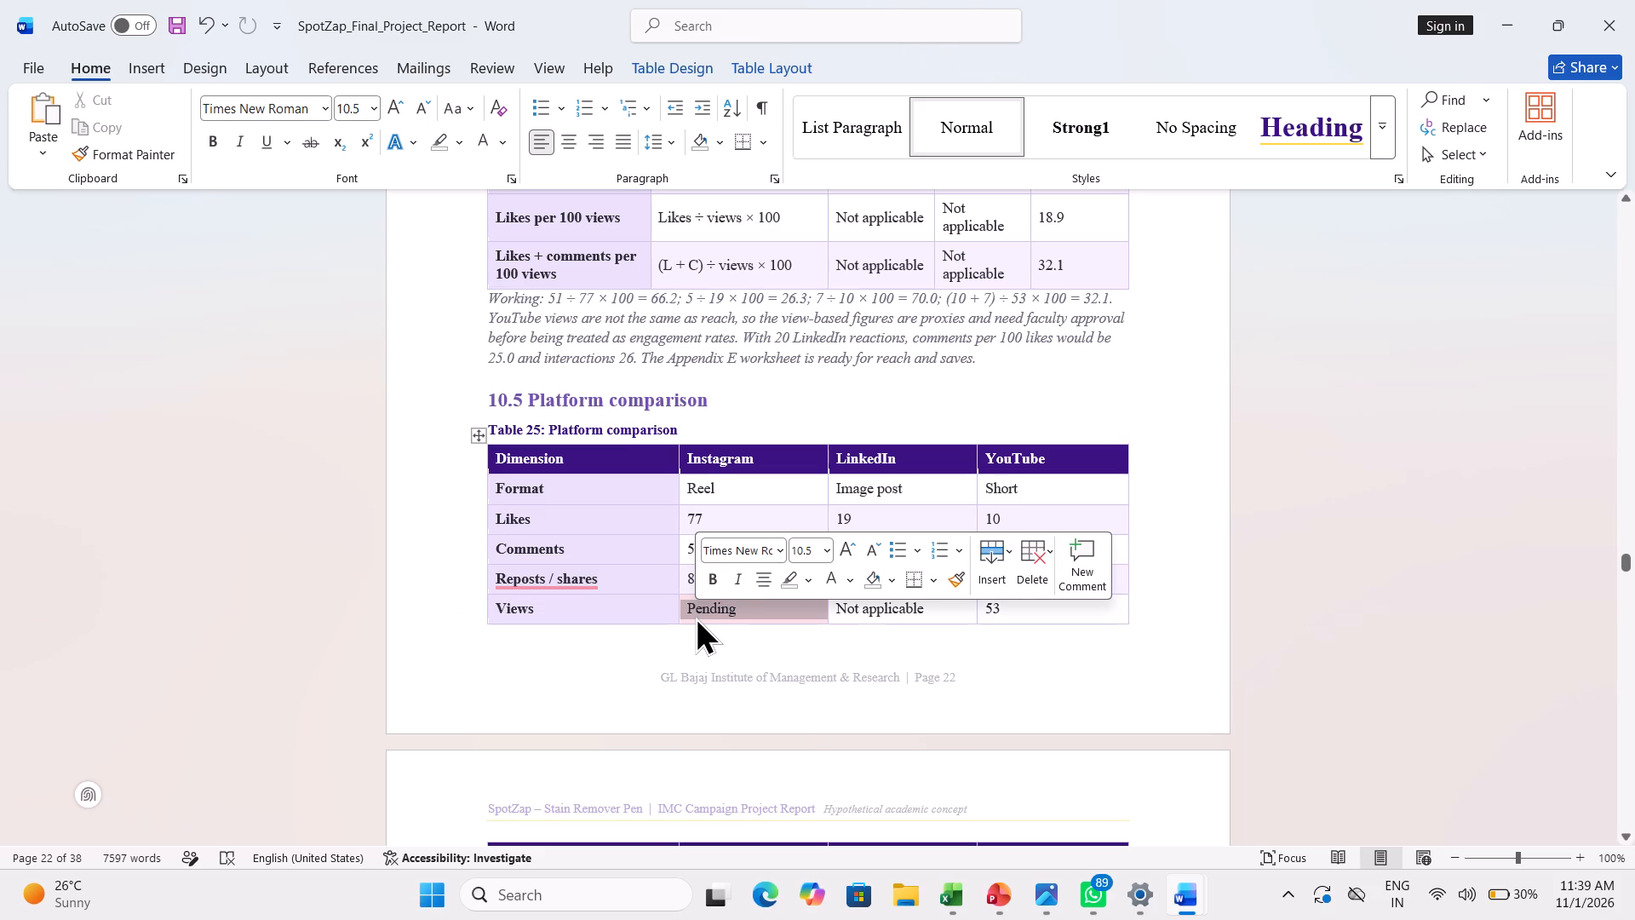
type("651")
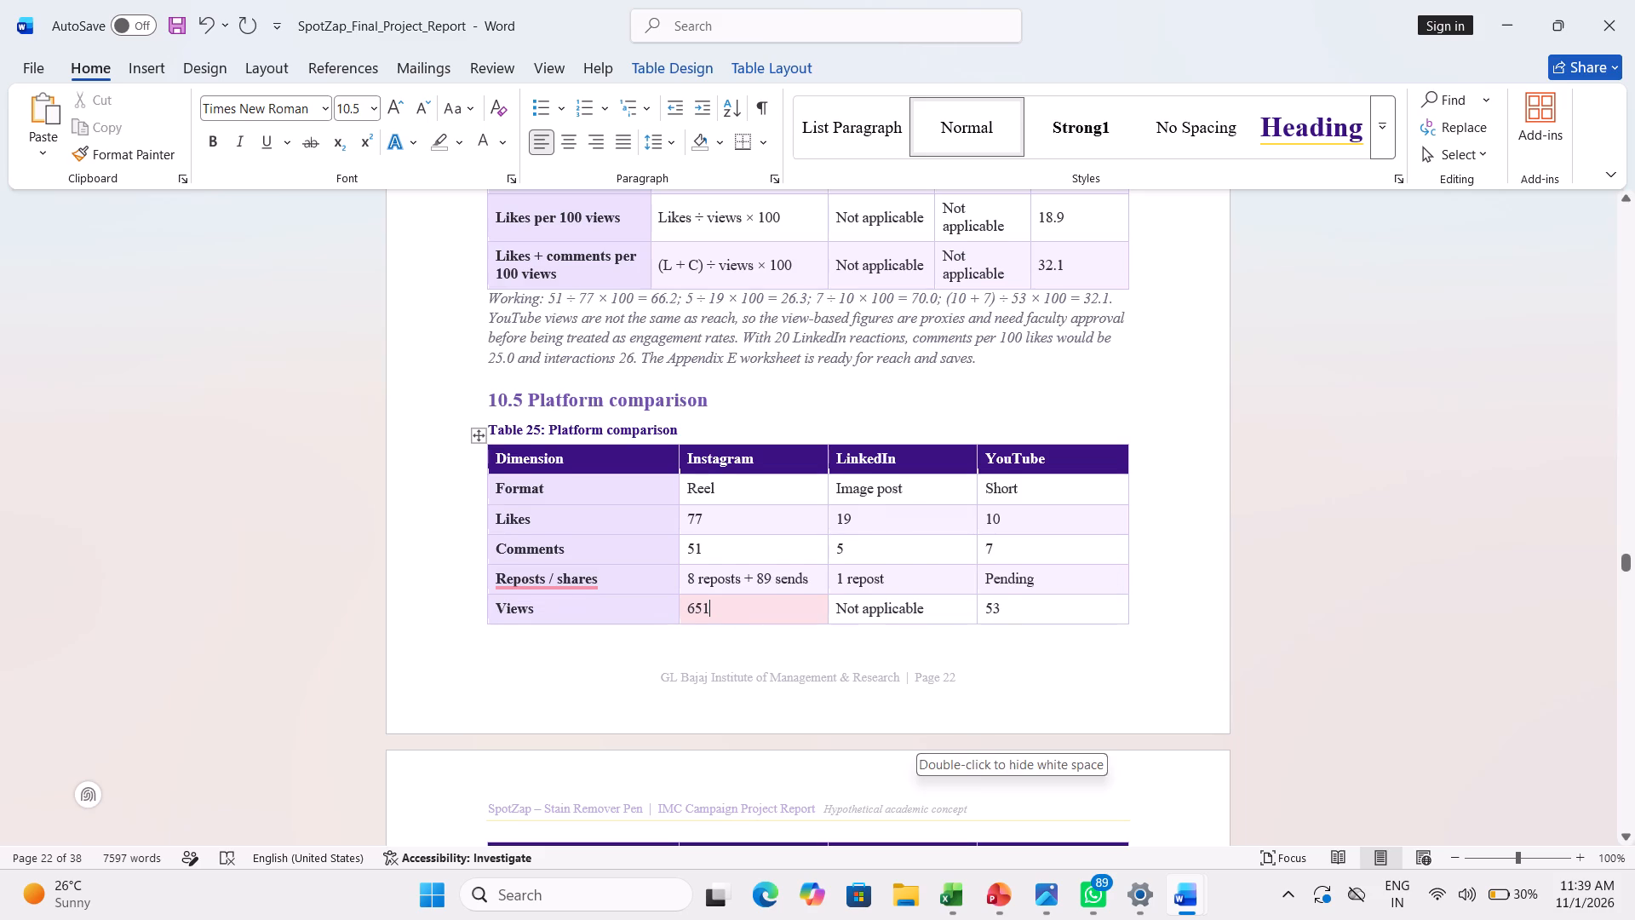
Replace "Pending" with 651 in the Instagram cell of Table 25's Reach / impressions row.
scroll(924, 745, "down", 1)
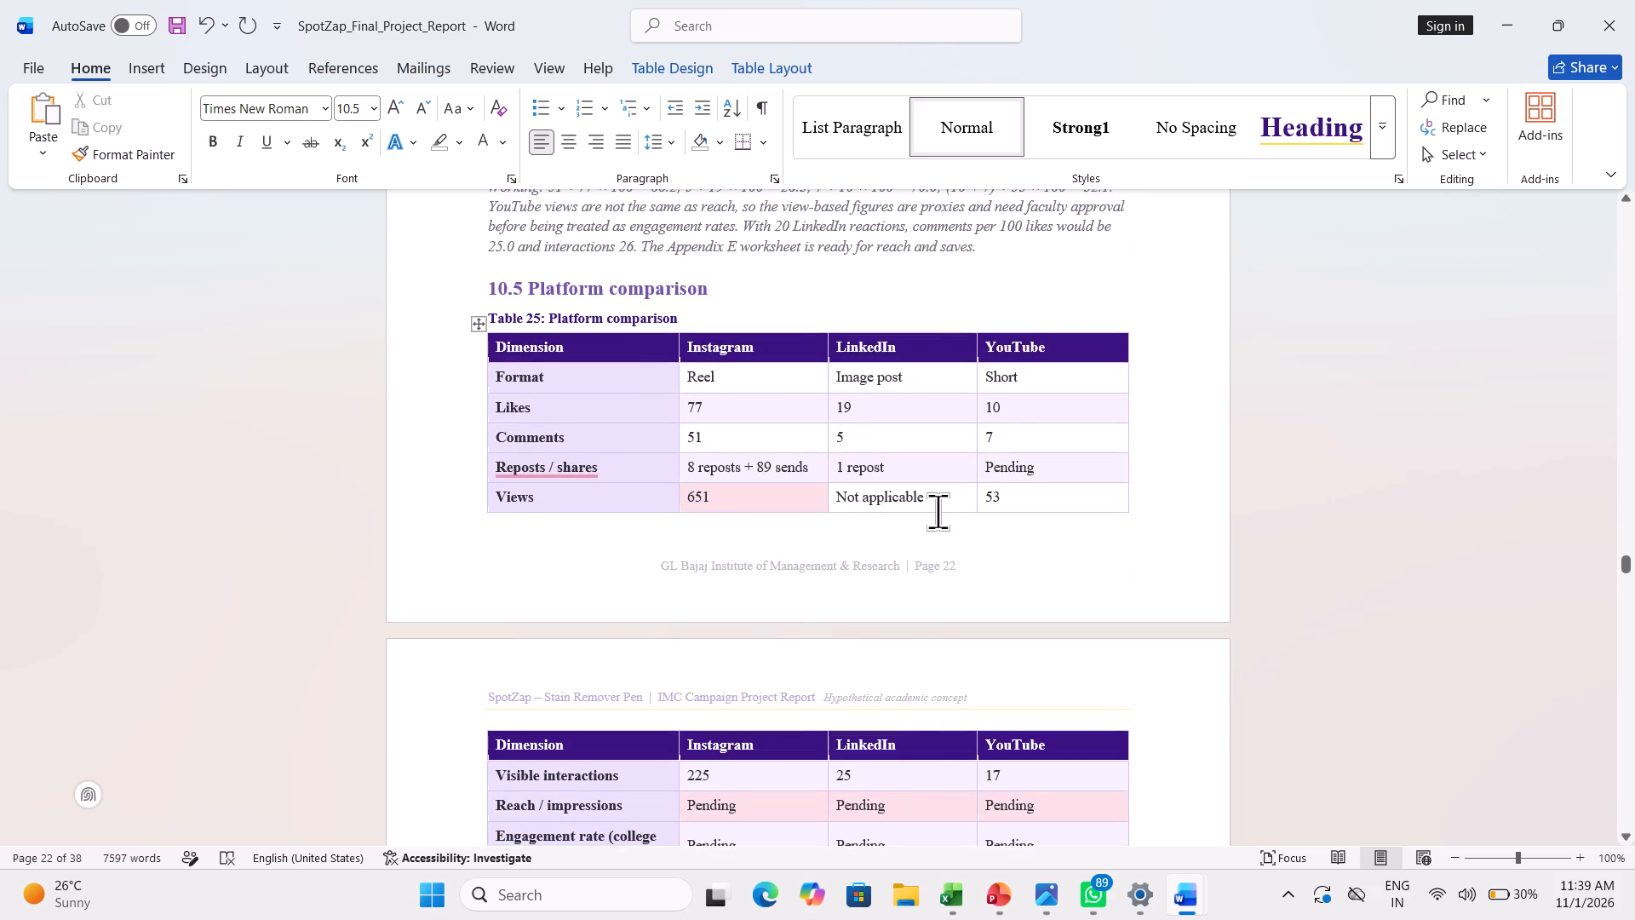
left_click(938, 511)
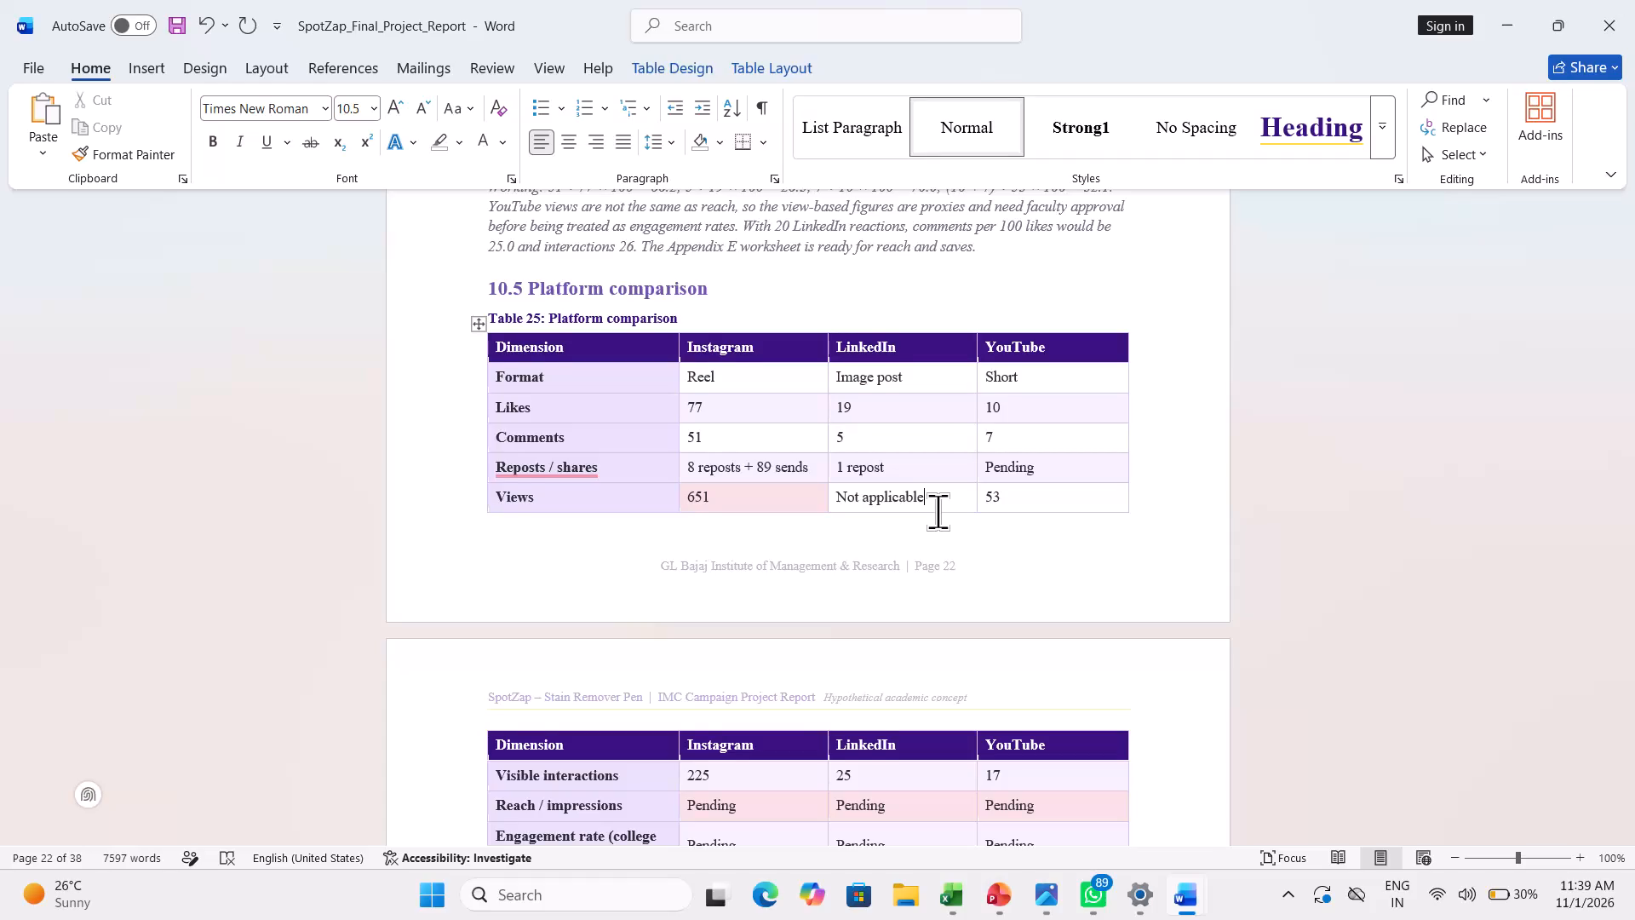
scroll(938, 511, "down", 1)
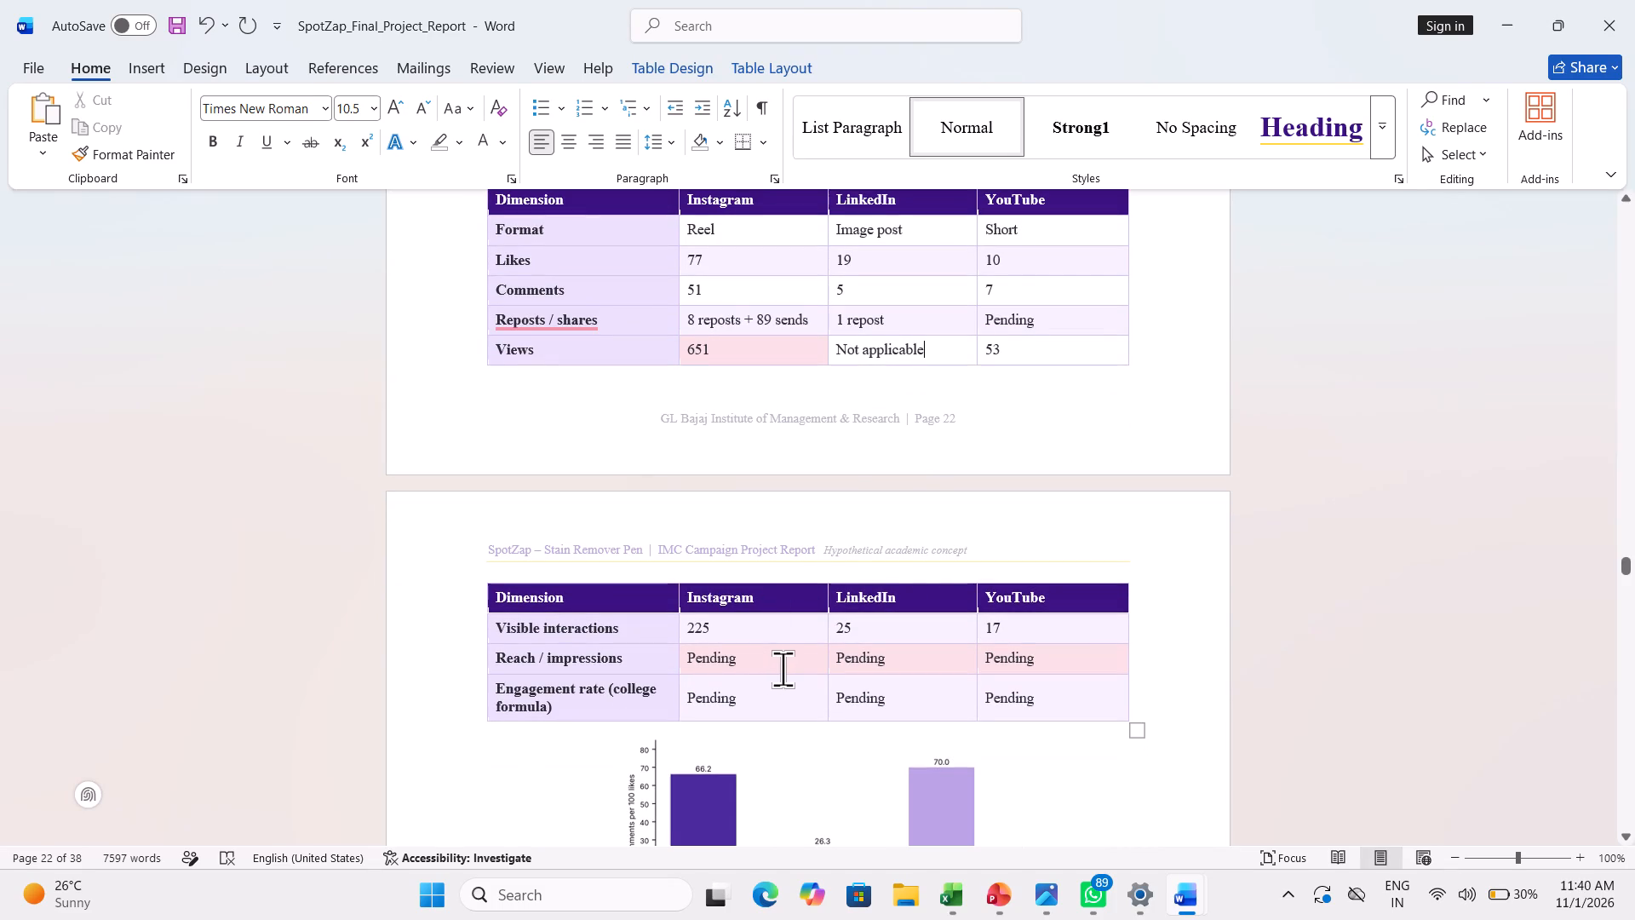
left_click_drag(783, 669, 685, 657)
left_click_drag(685, 657, 681, 657)
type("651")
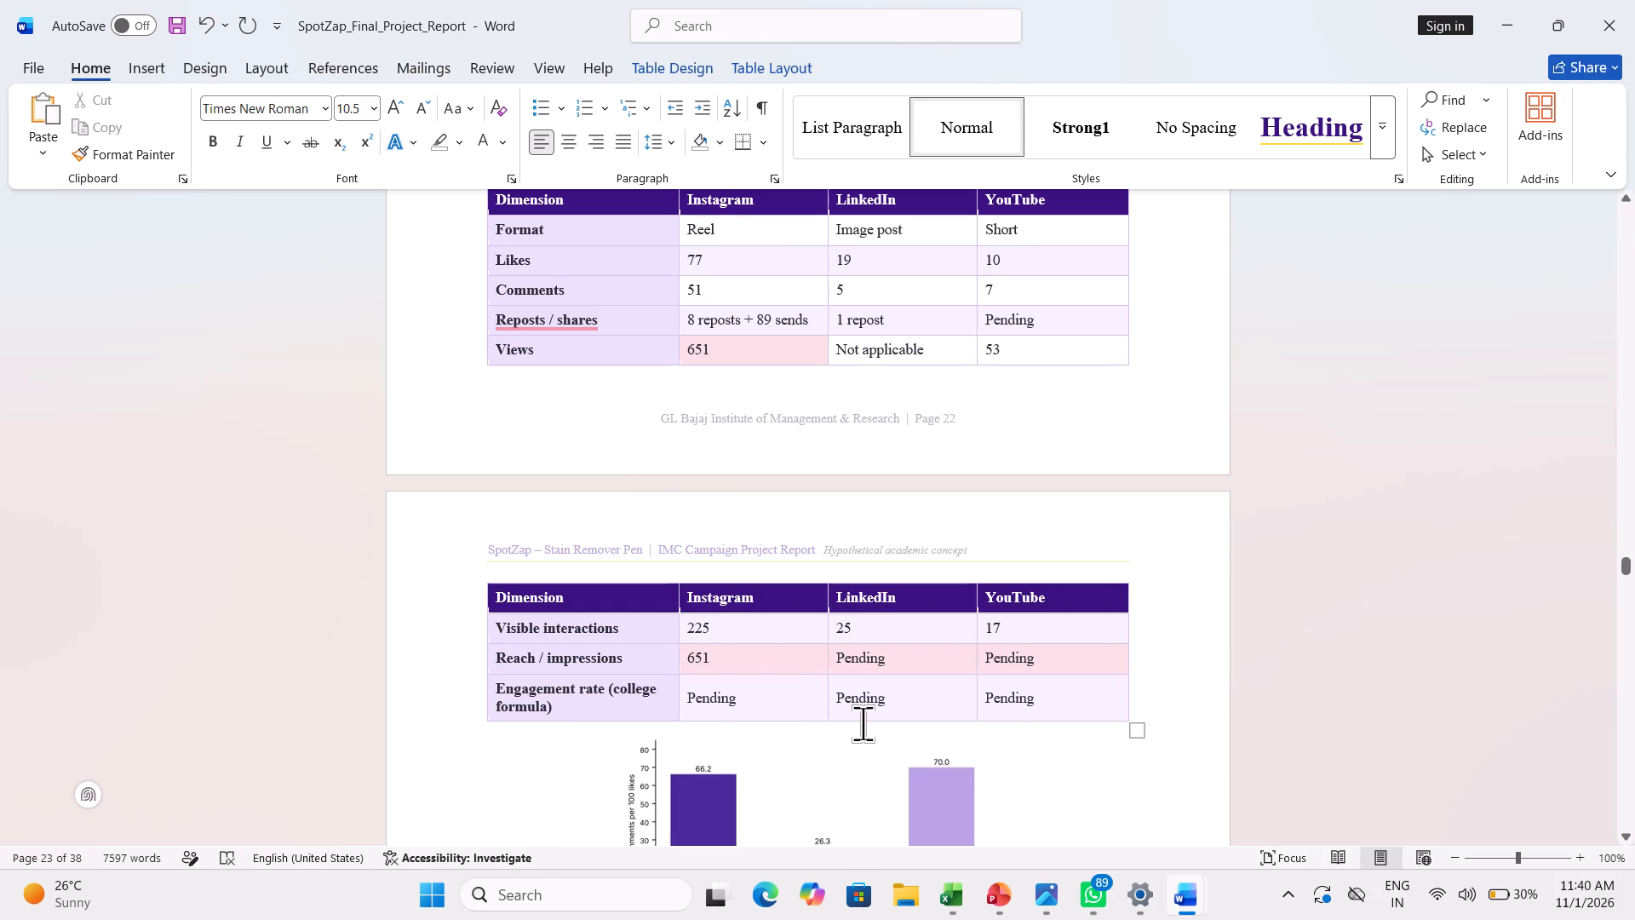
Remove the yellow highlighting from all six "[confirm]" entries in the YouTube column of Table 30 in section 12.
scroll(863, 730, "down", 3)
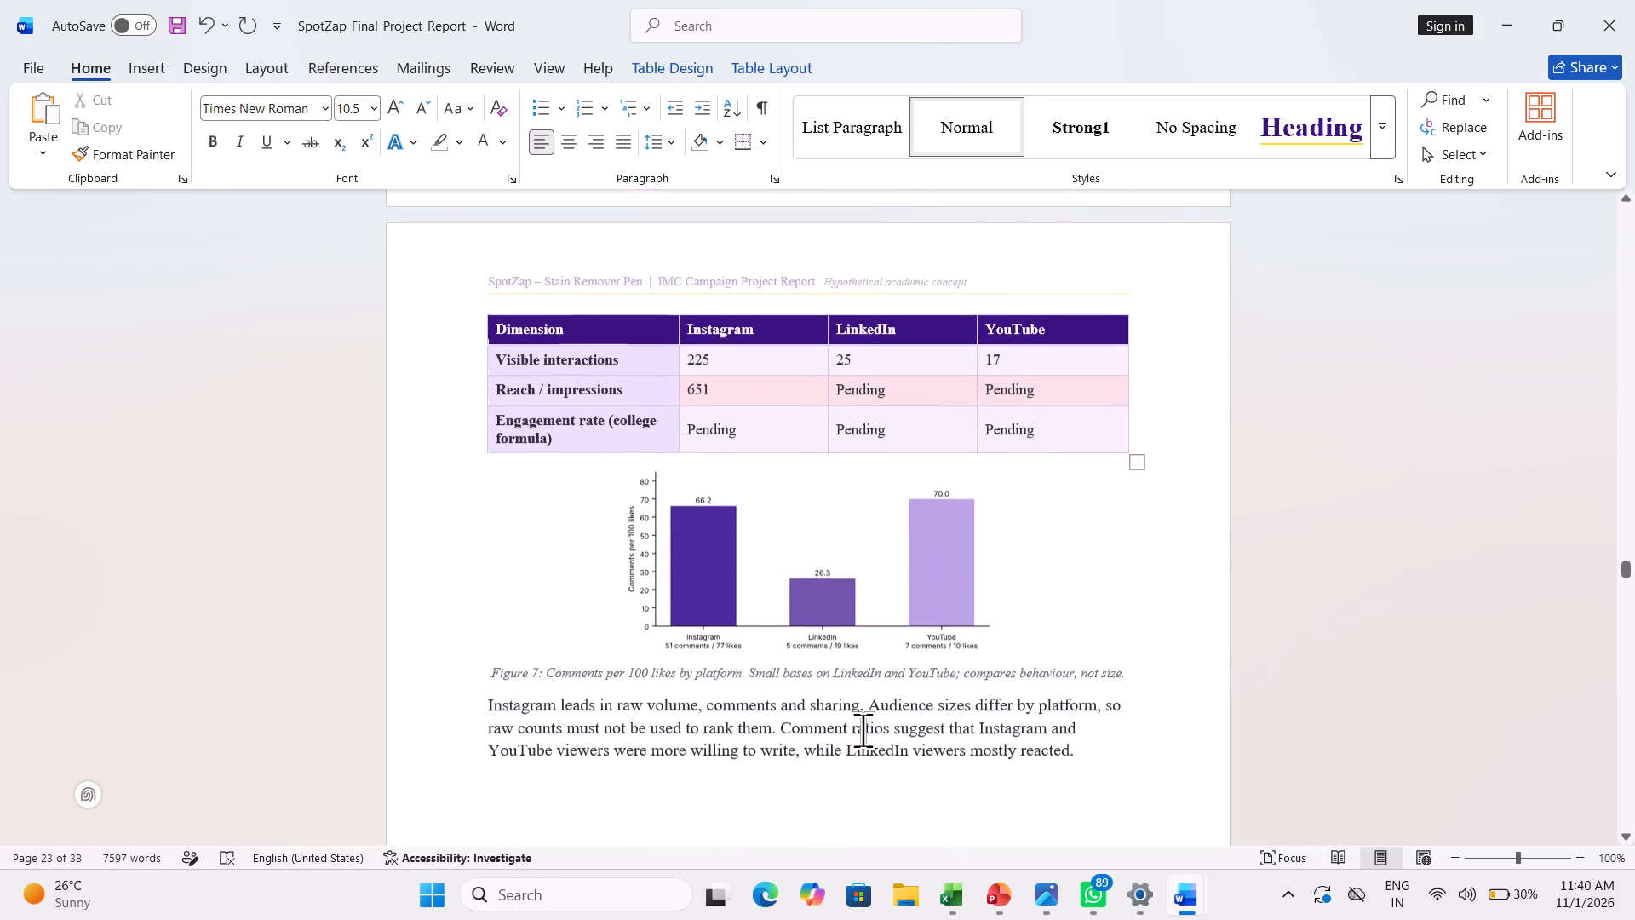
scroll(863, 730, "down", 5)
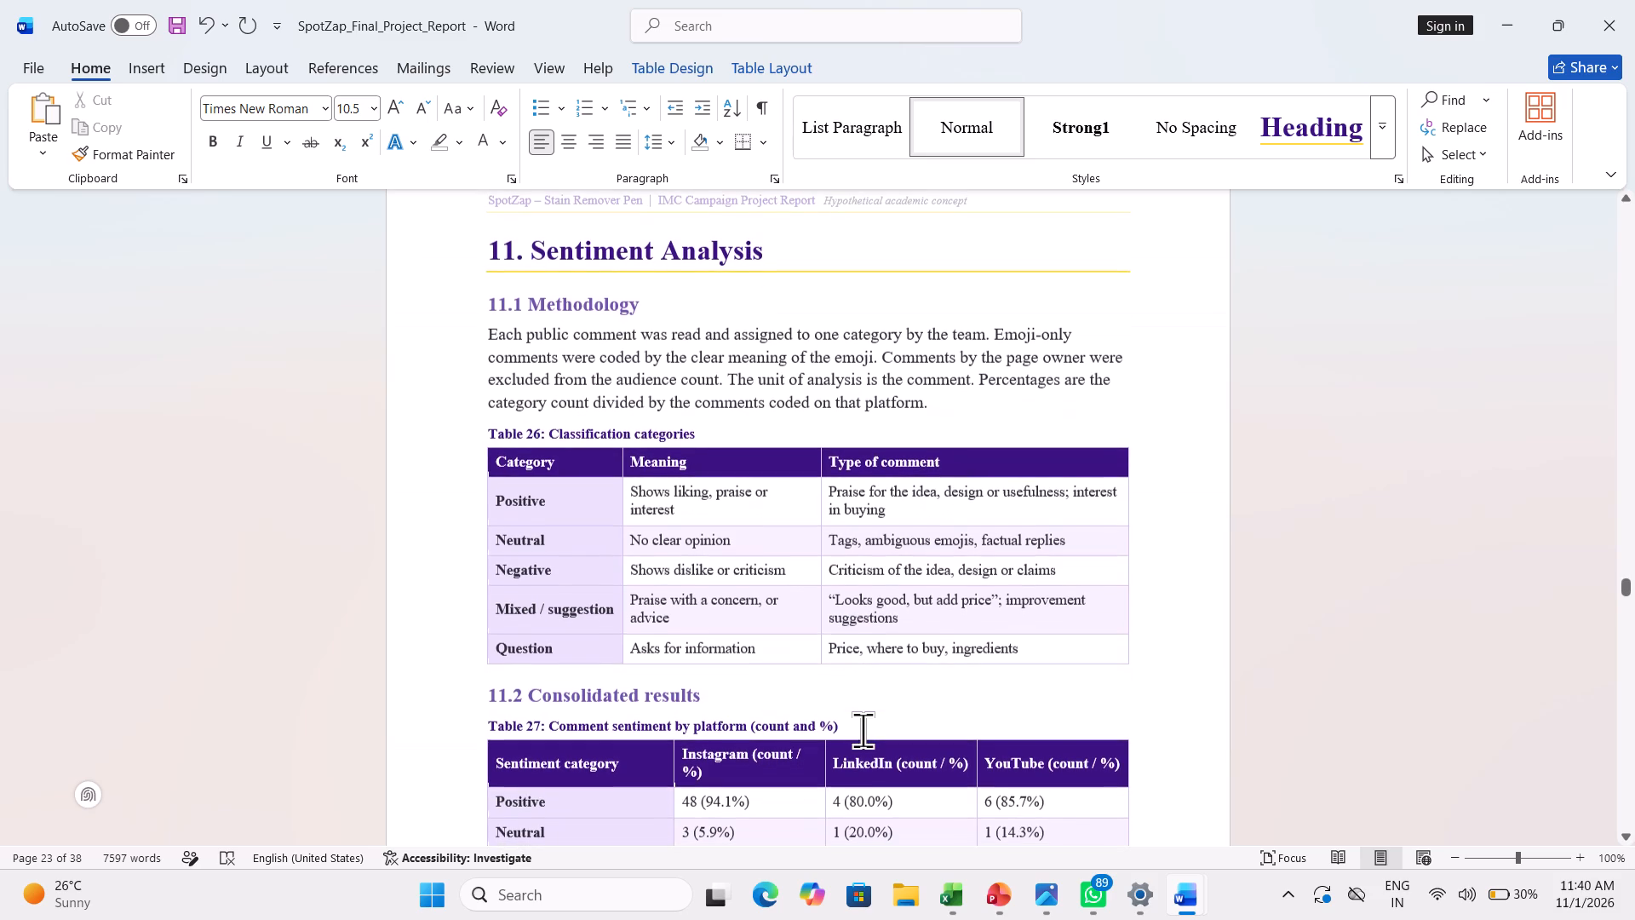
scroll(863, 730, "down", 5)
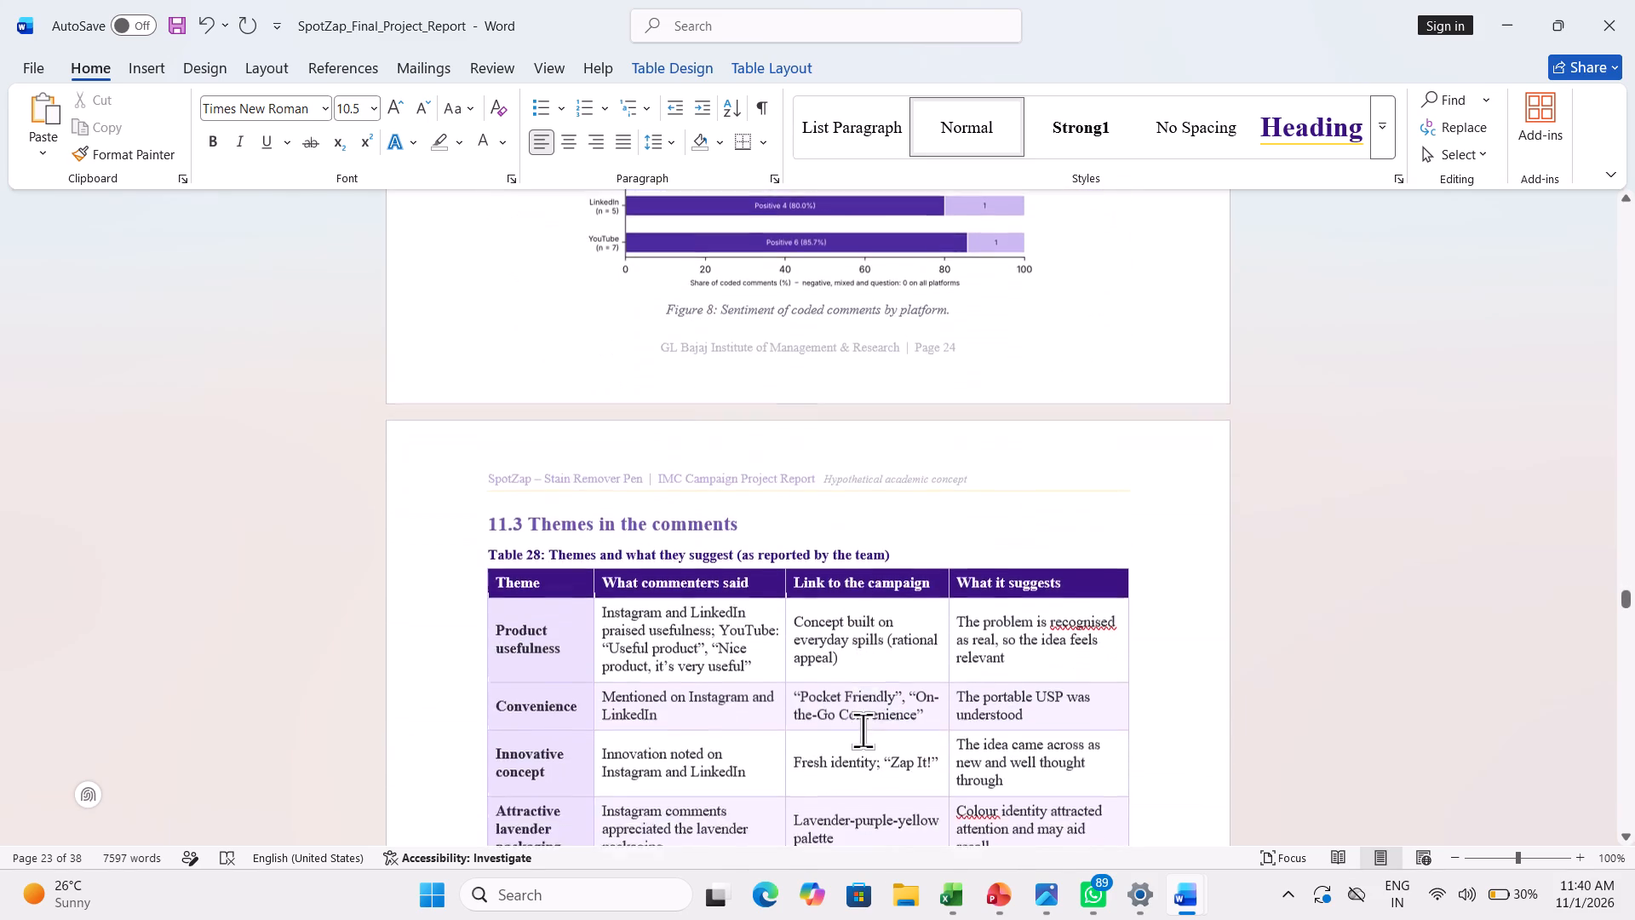
scroll(863, 730, "down", 5)
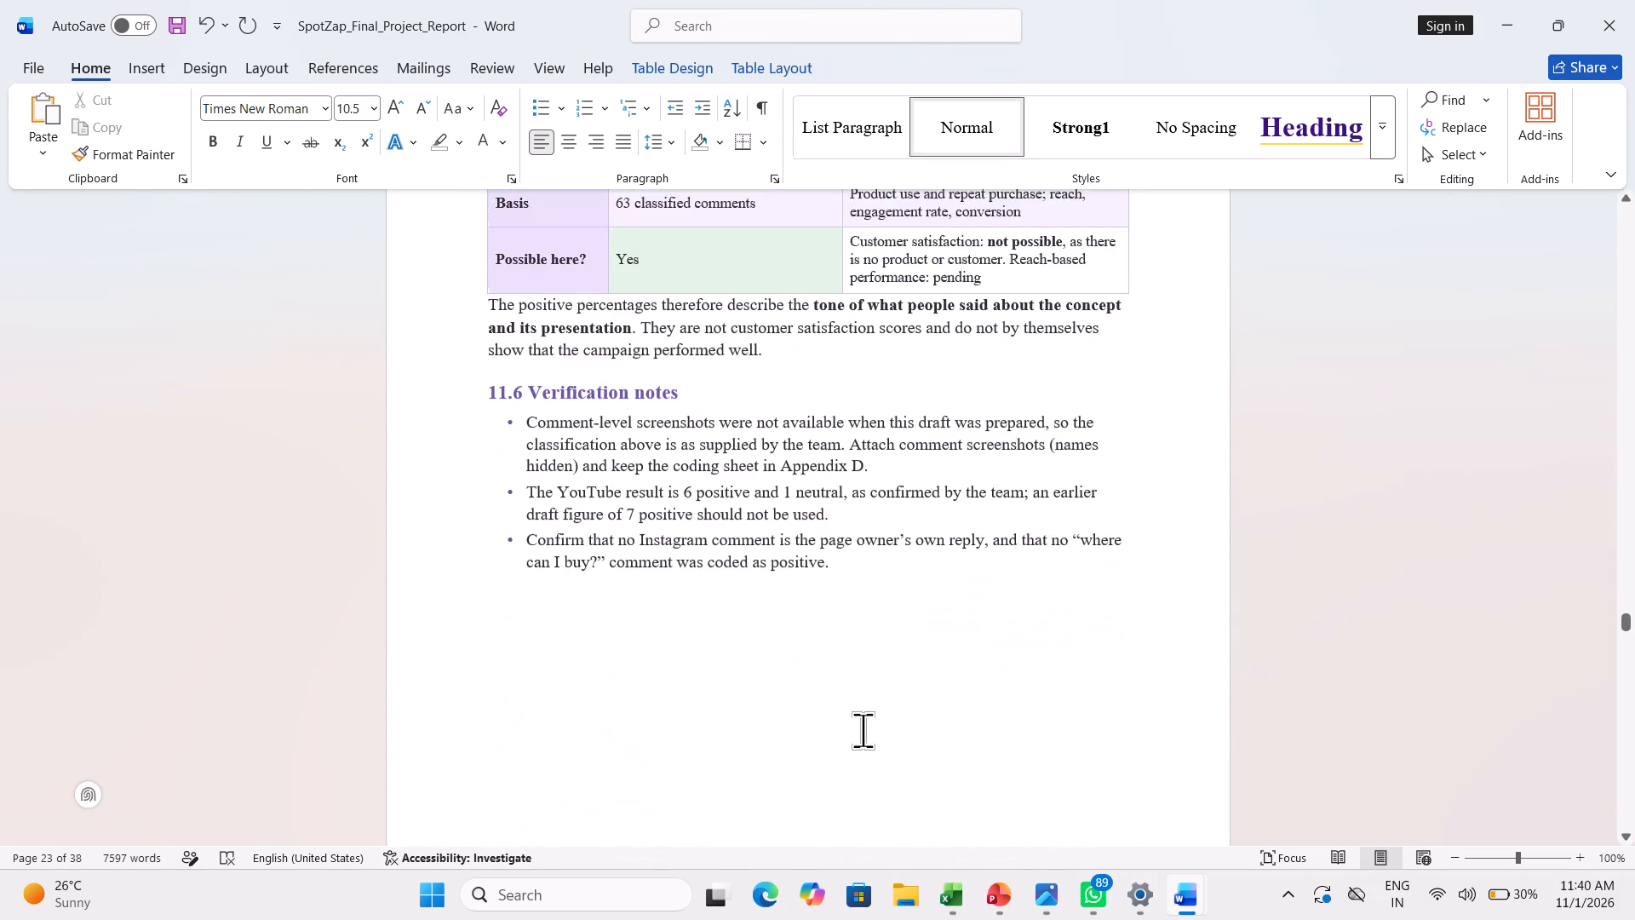
scroll(863, 730, "down", 3)
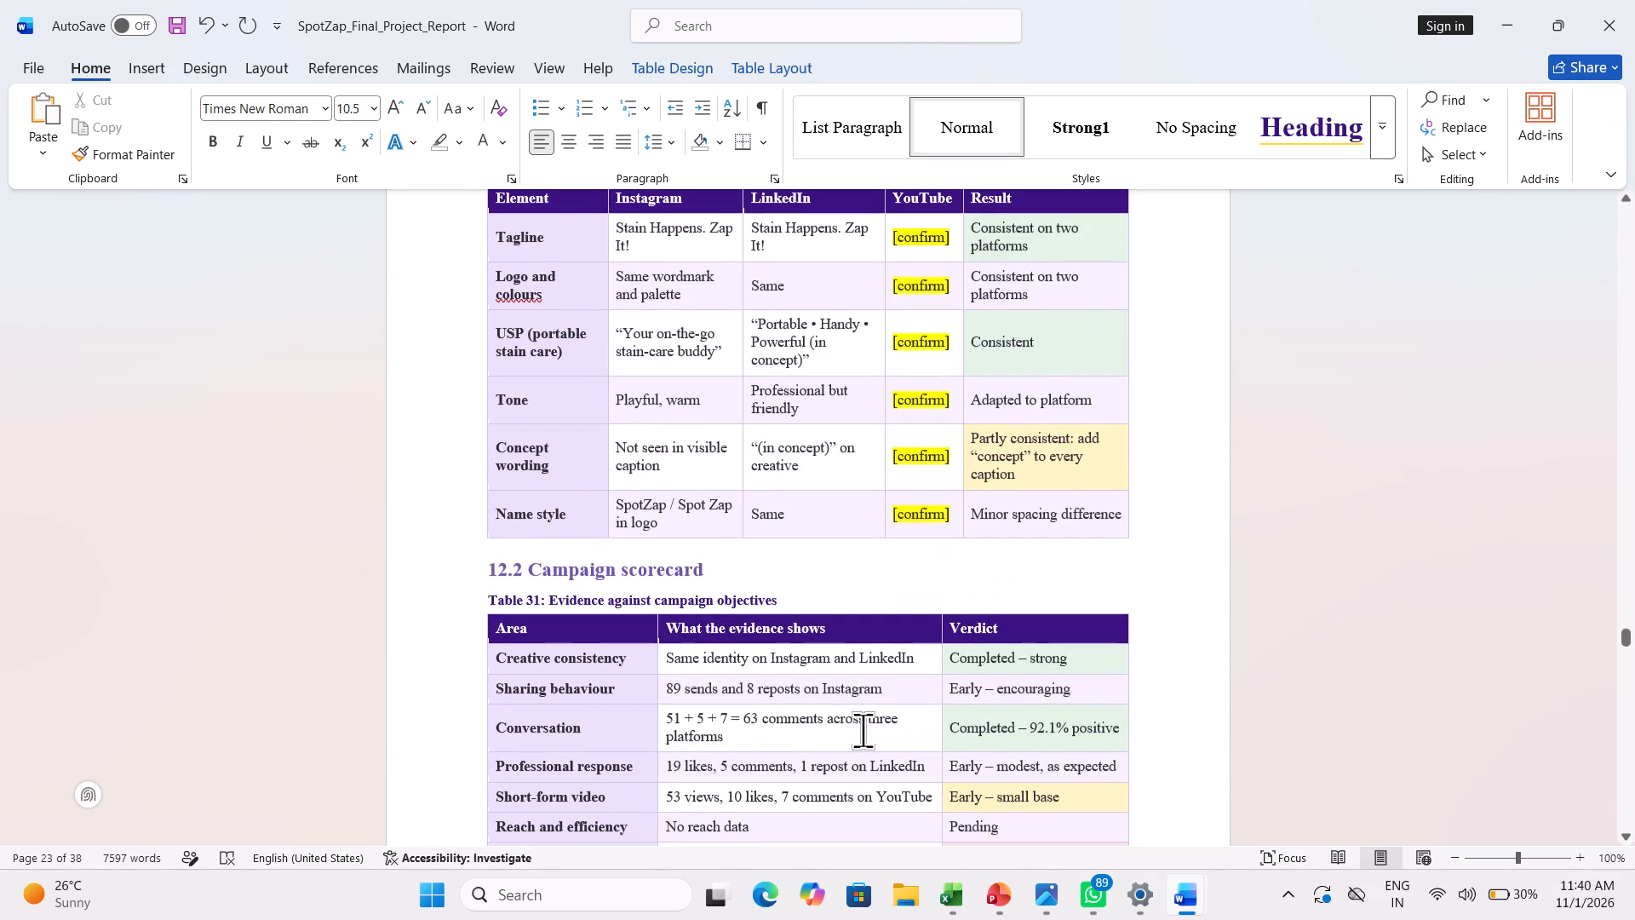
scroll(863, 730, "down", 2)
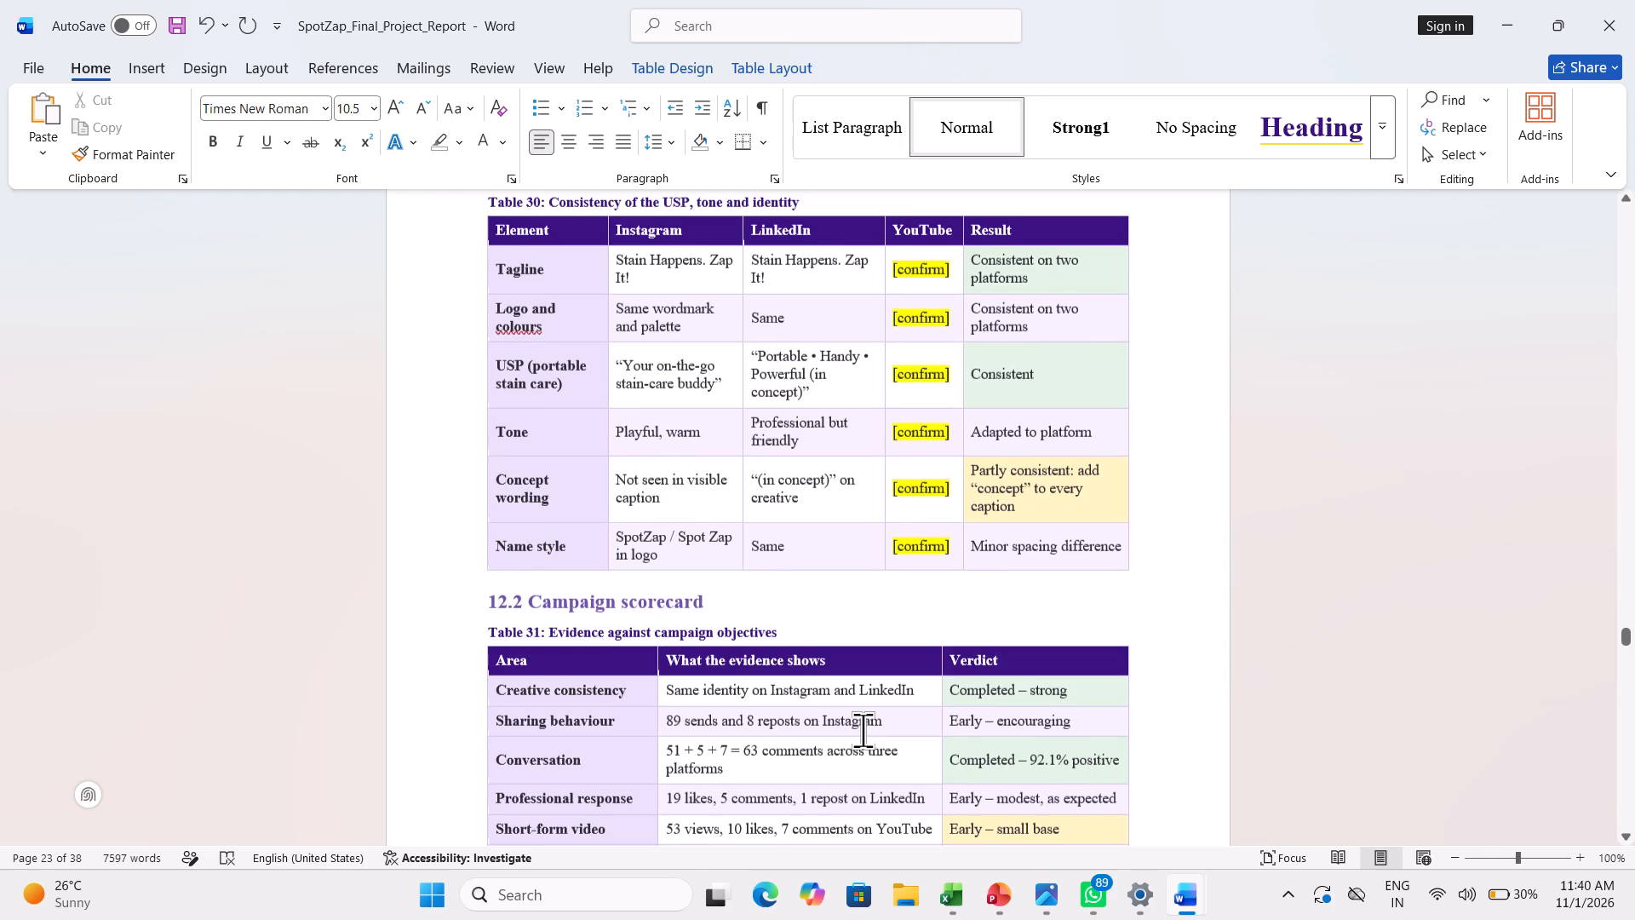
scroll(863, 730, "down", 2)
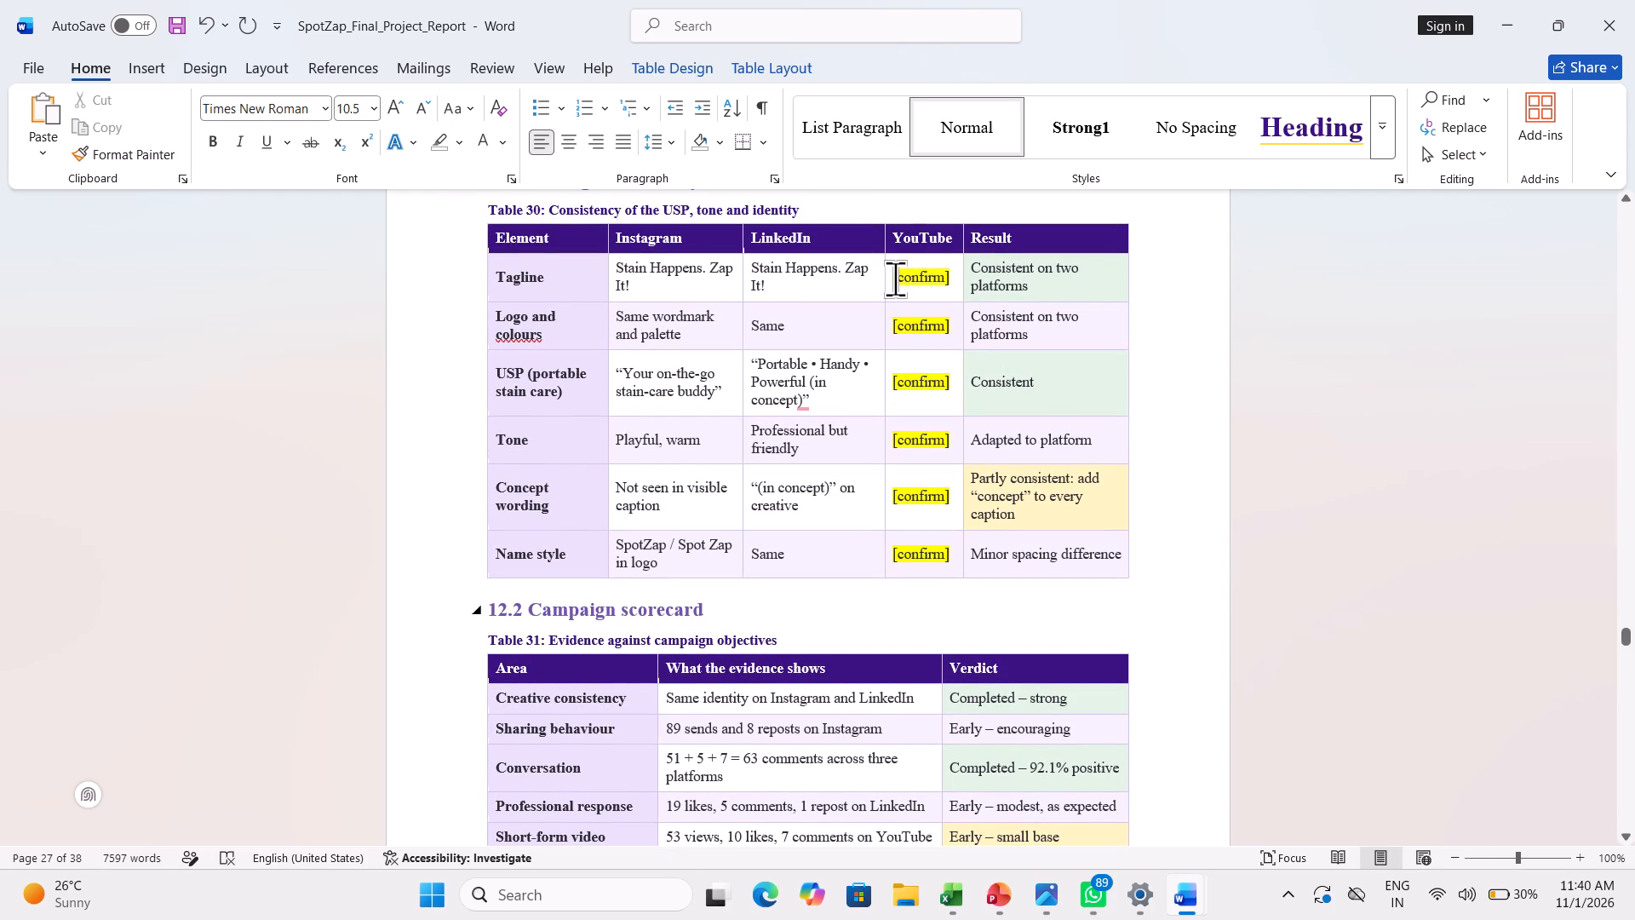
left_click_drag(894, 279, 941, 546)
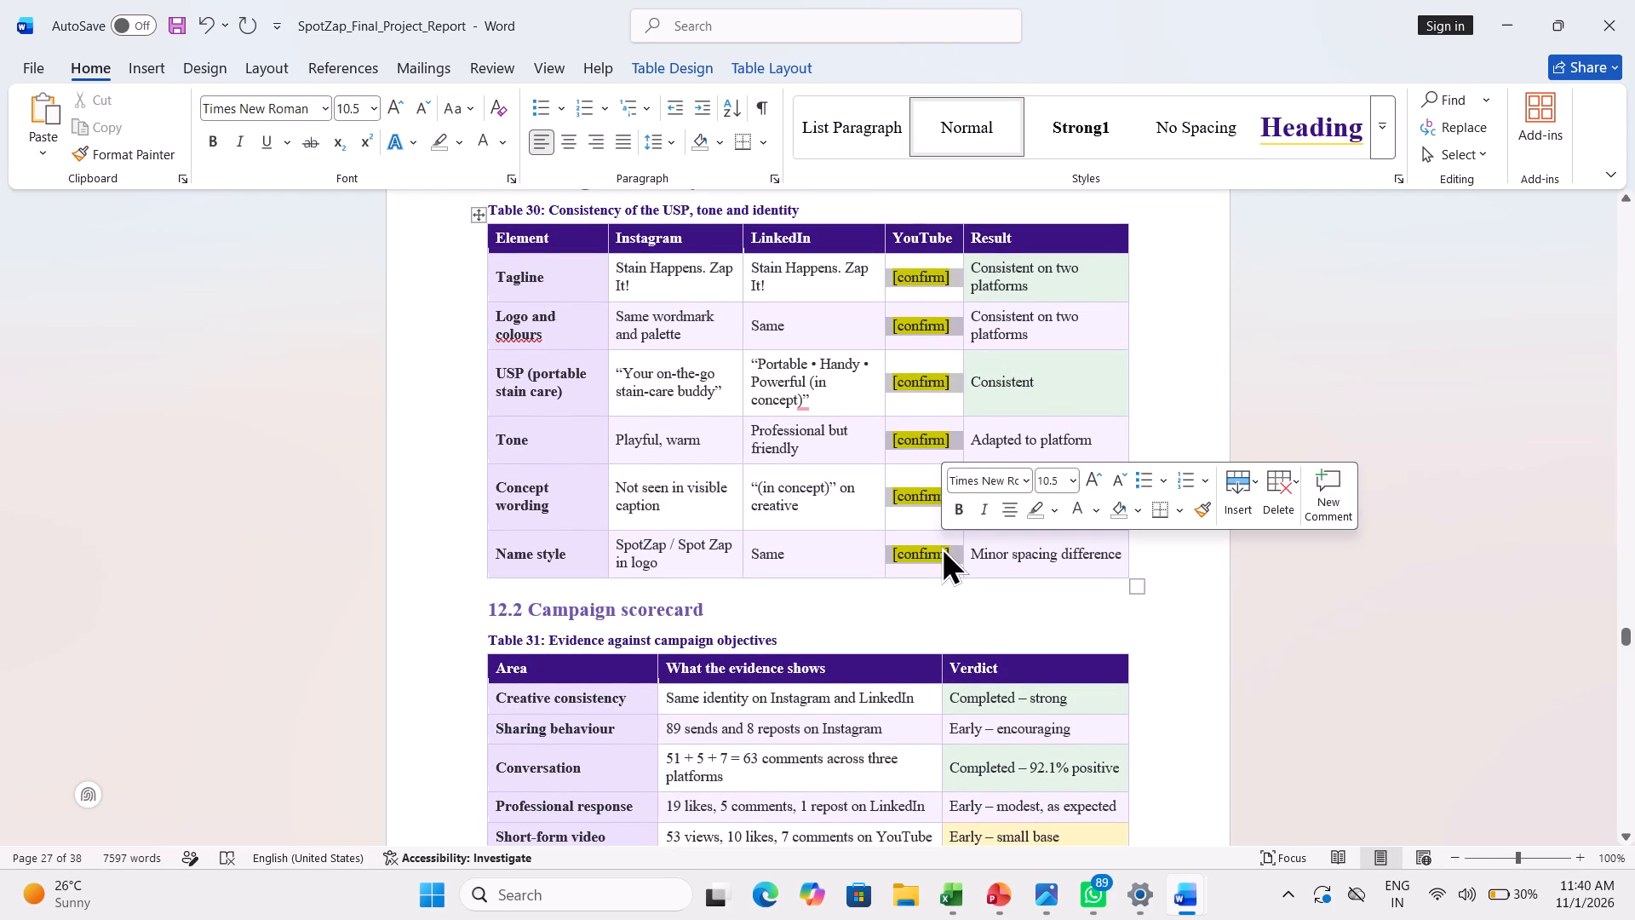
left_click(1040, 509)
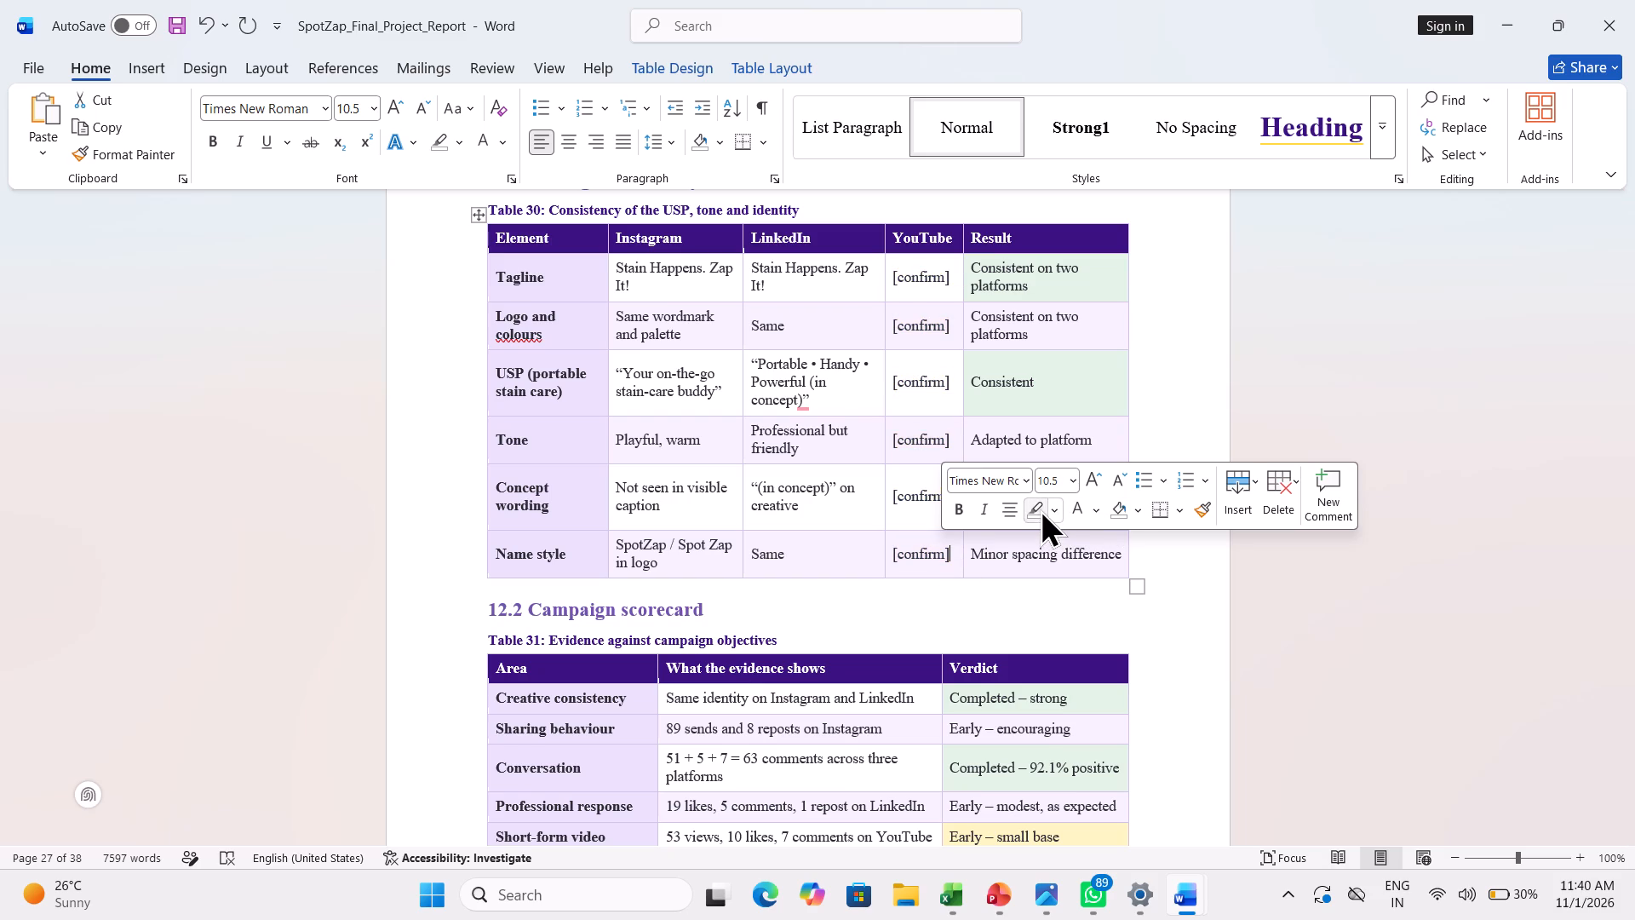
left_click(1037, 614)
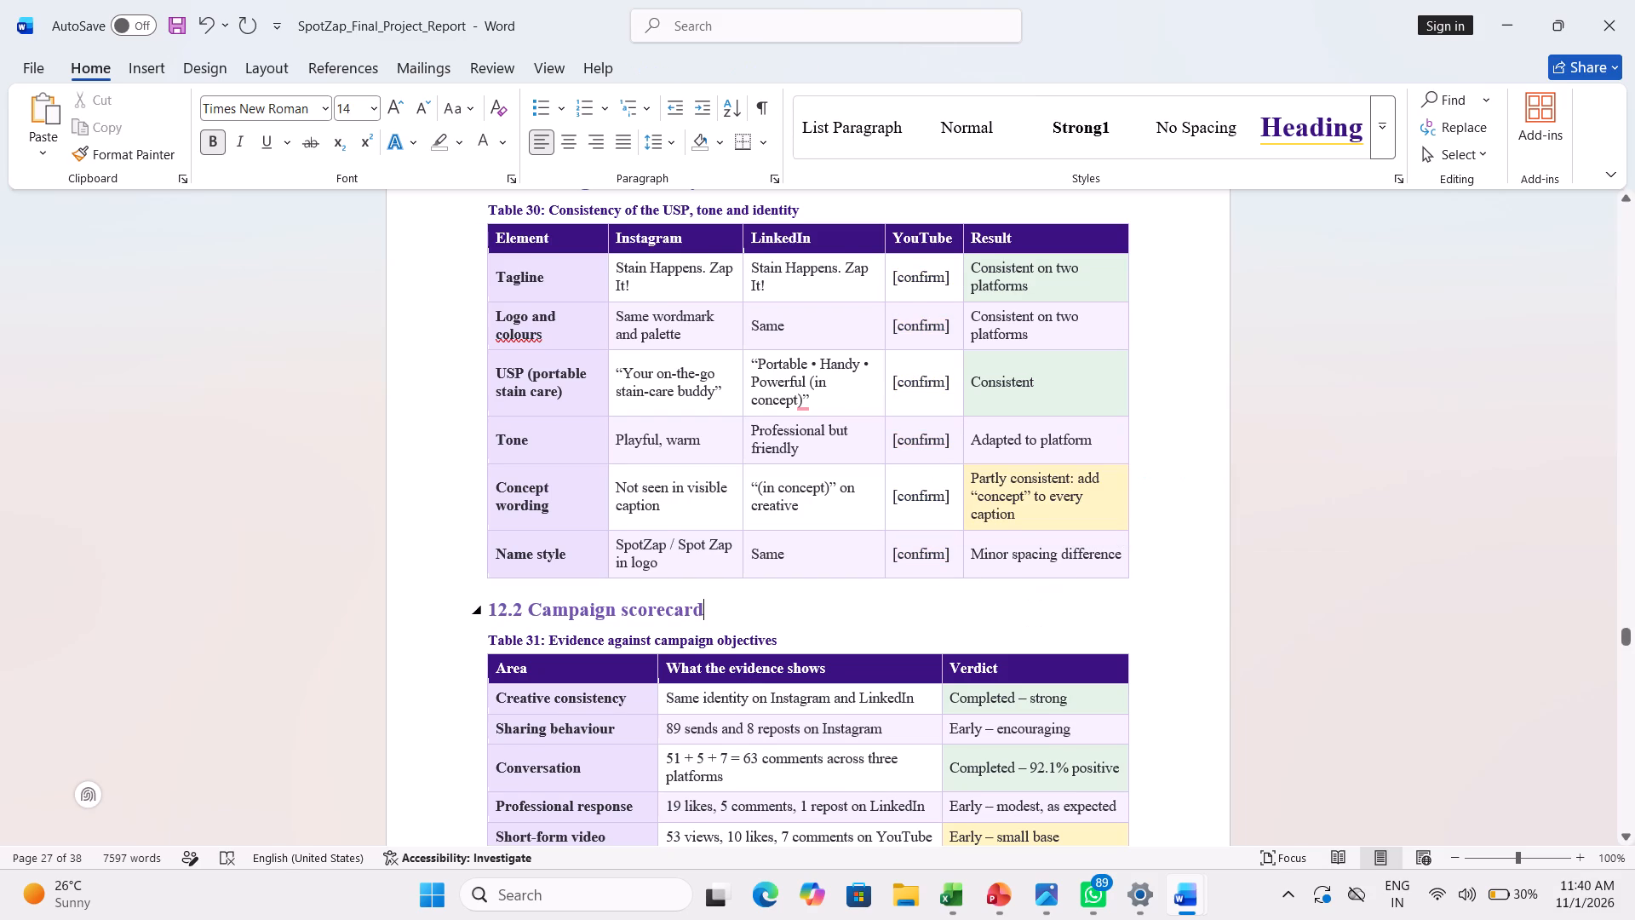
Review the report from section 12.2 through learning outcomes, limitations and references to Table 37's submission items and the Final status note.
scroll(1037, 614, "down", 5)
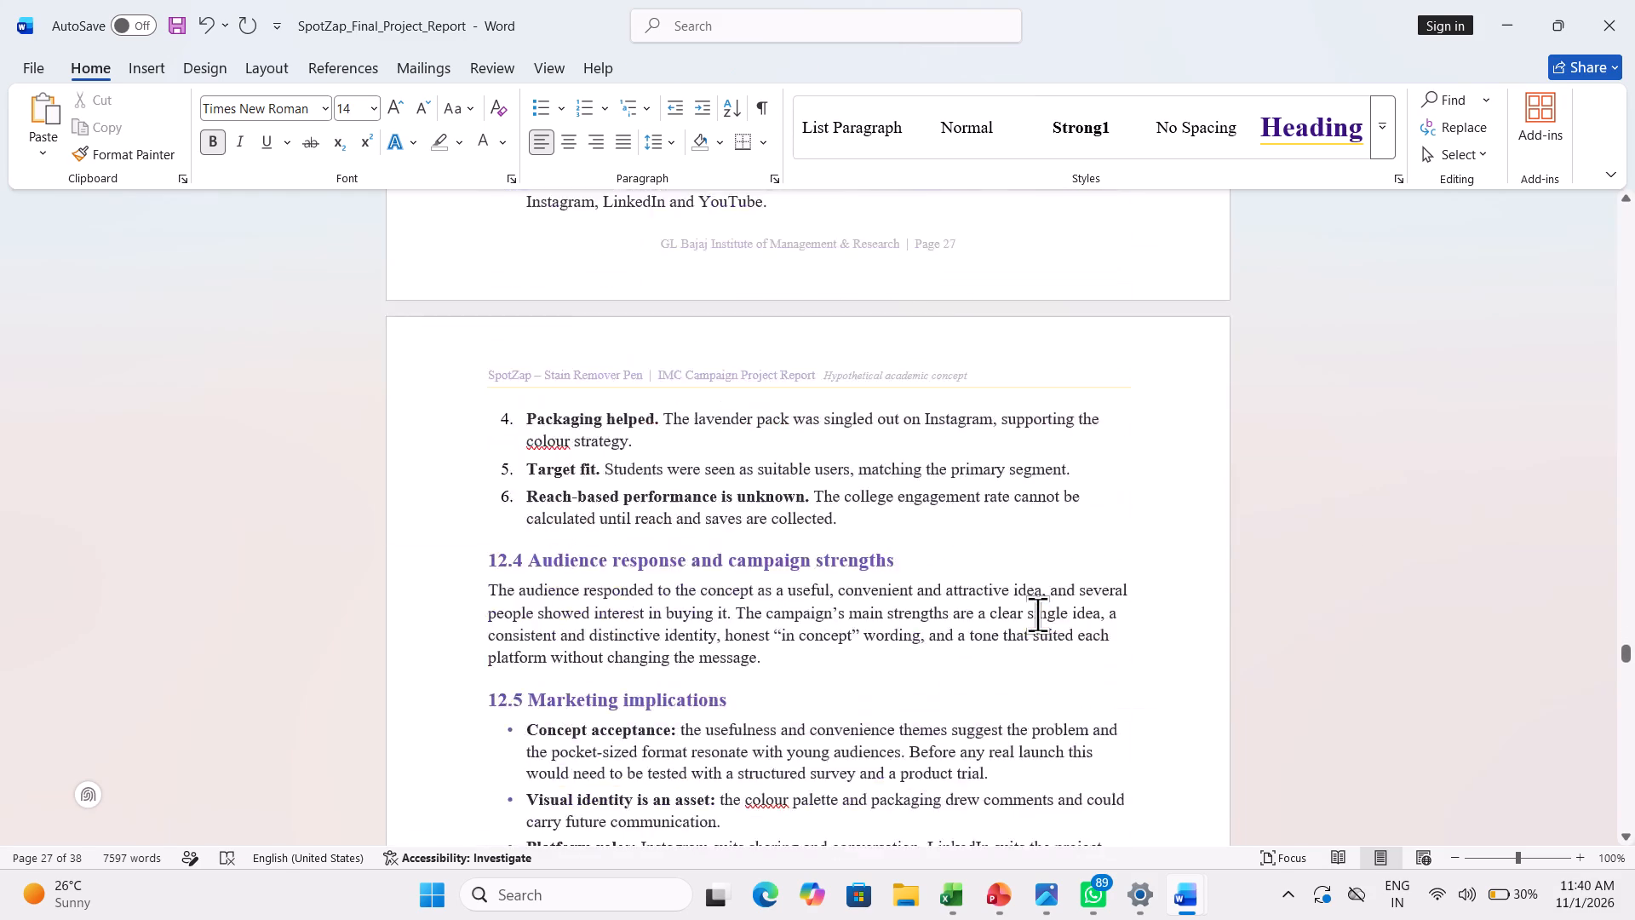
scroll(1037, 614, "down", 6)
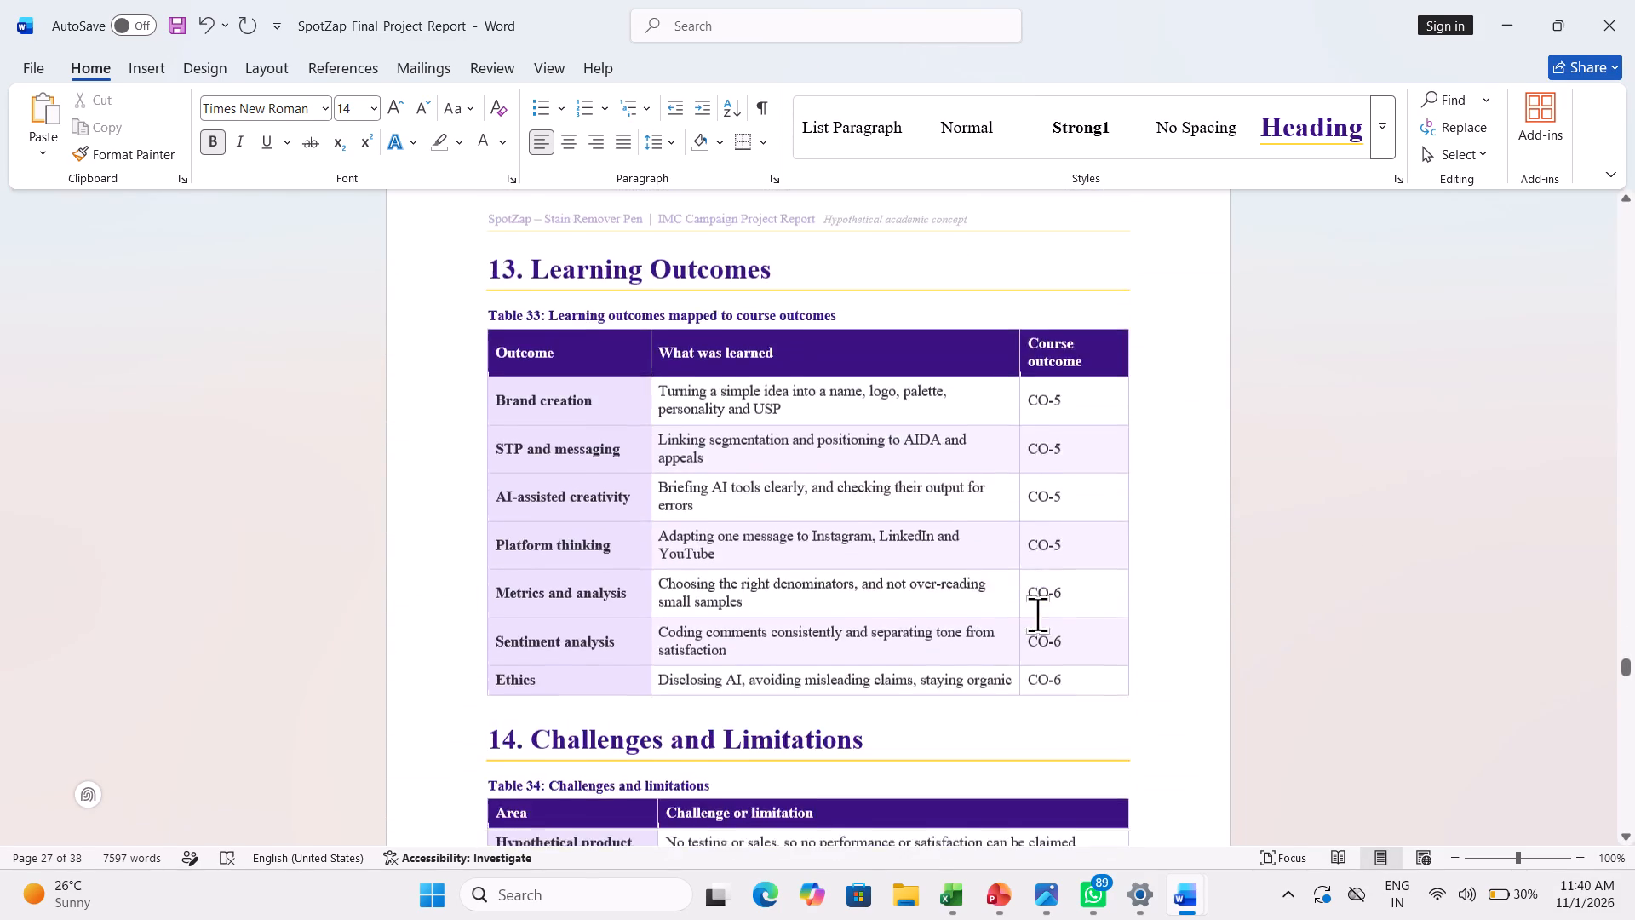
scroll(1037, 614, "down", 5)
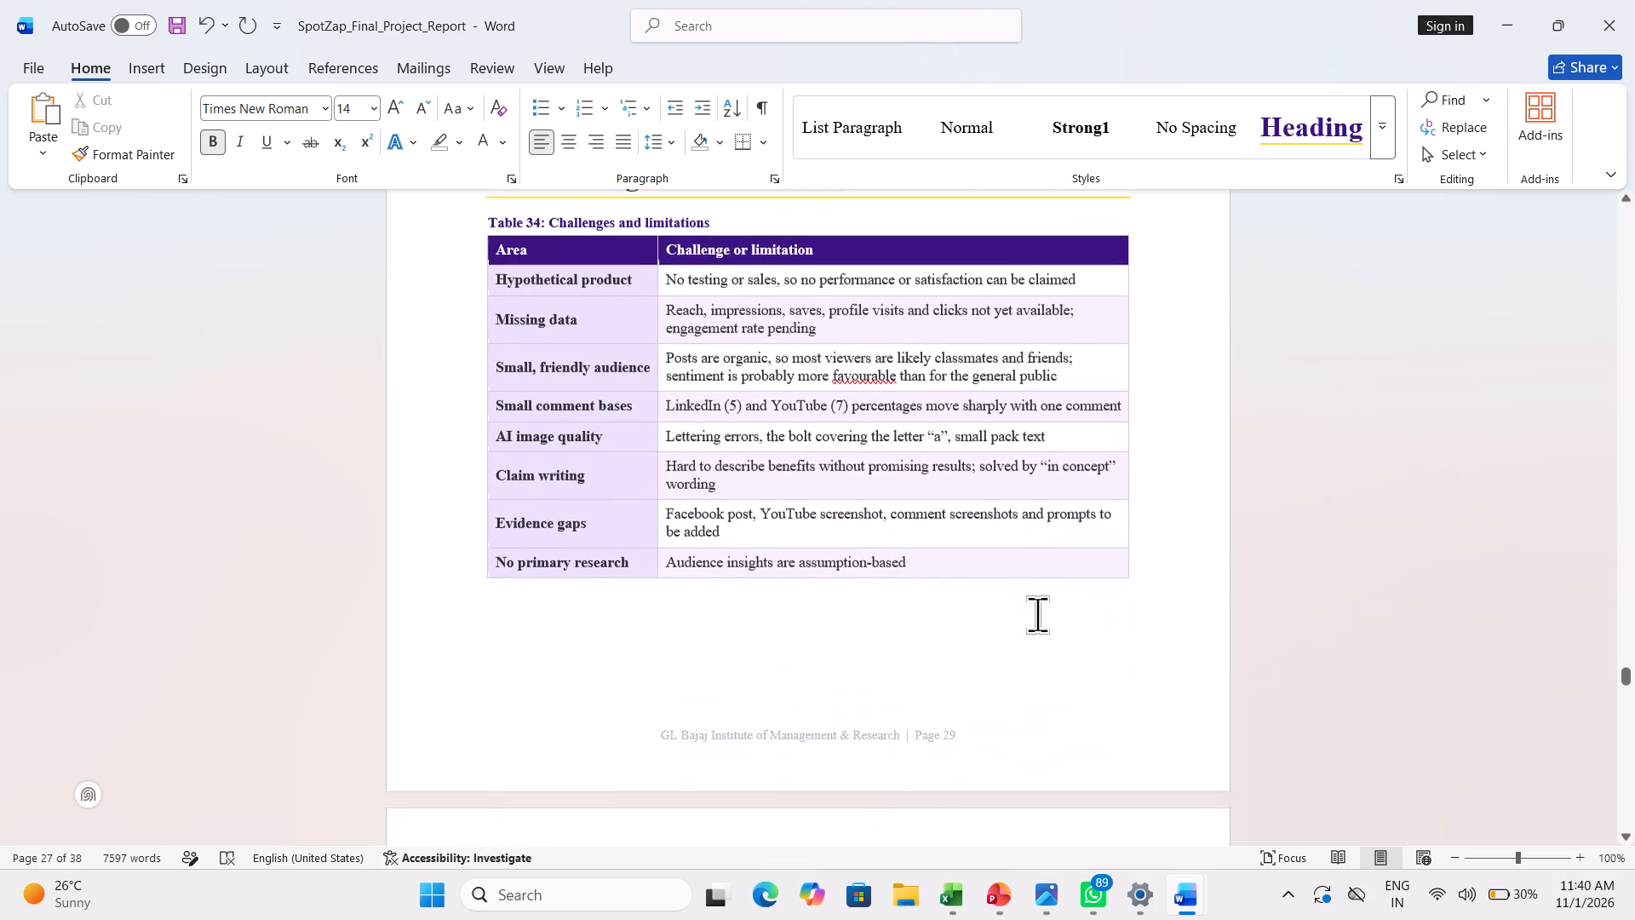
scroll(1037, 614, "down", 7)
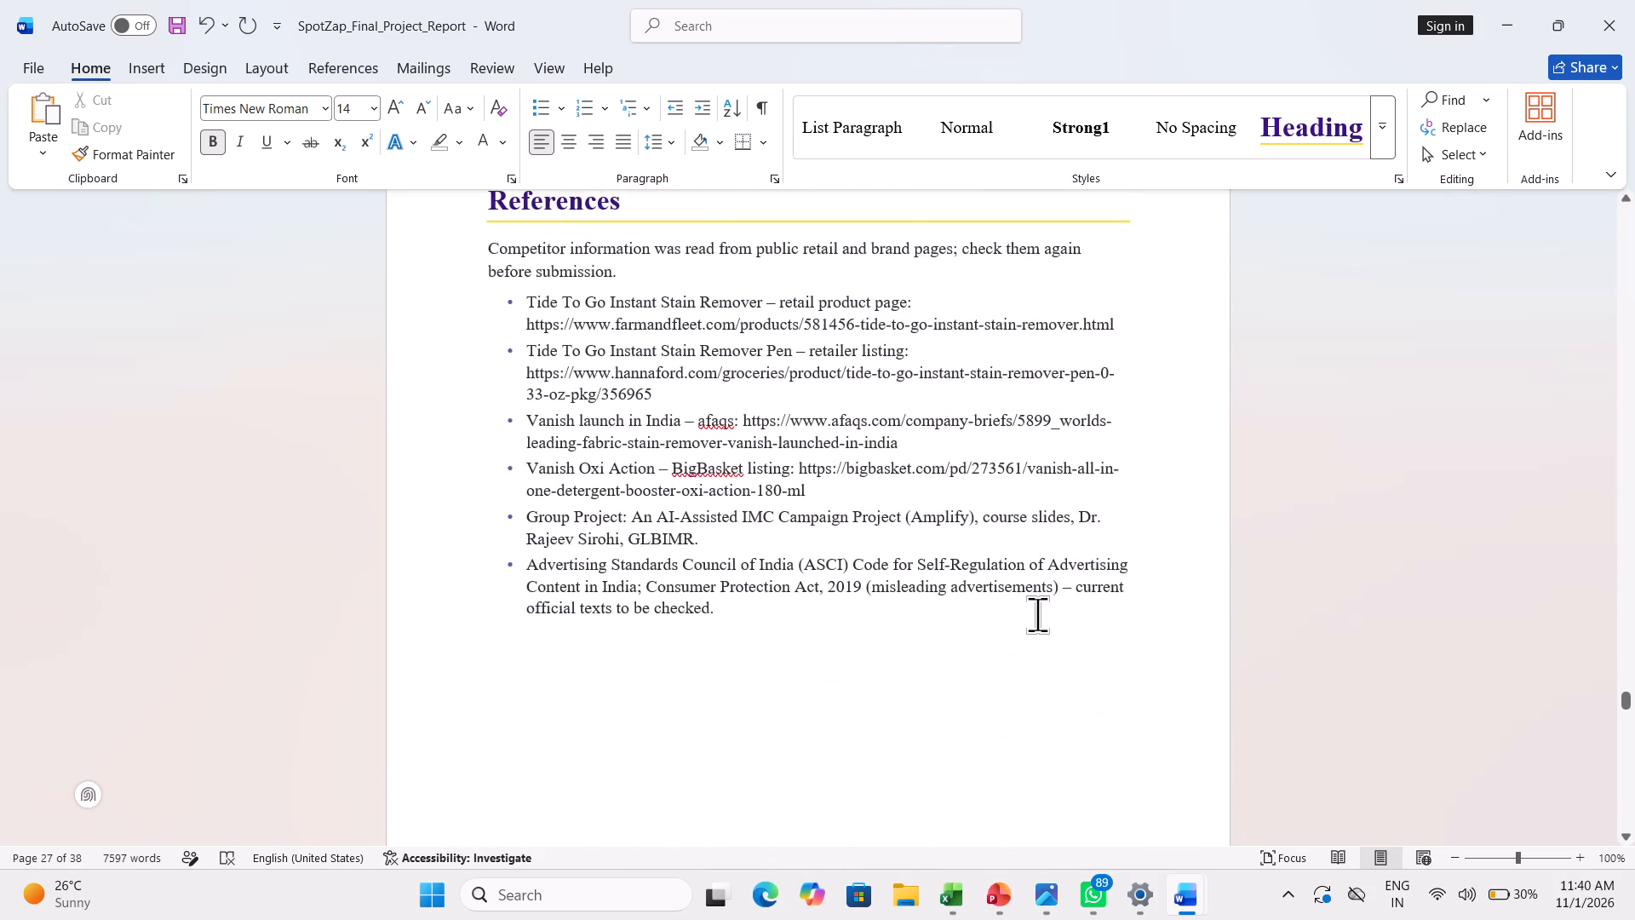
scroll(1037, 614, "down", 5)
scroll(1037, 614, "up", 2)
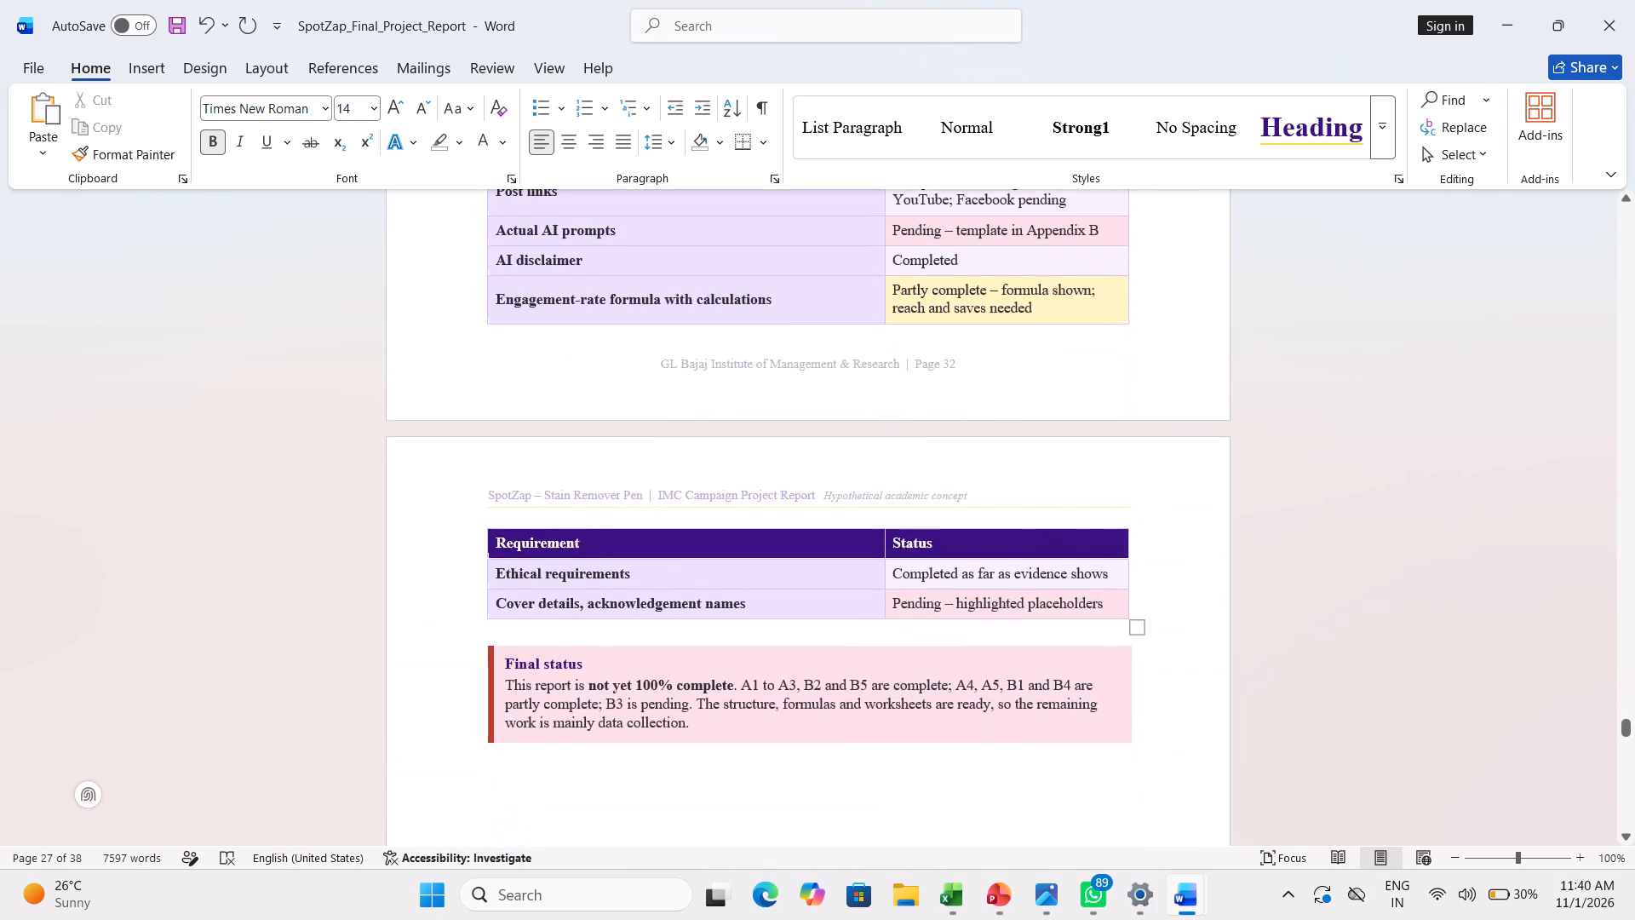
scroll(1037, 614, "up", 1)
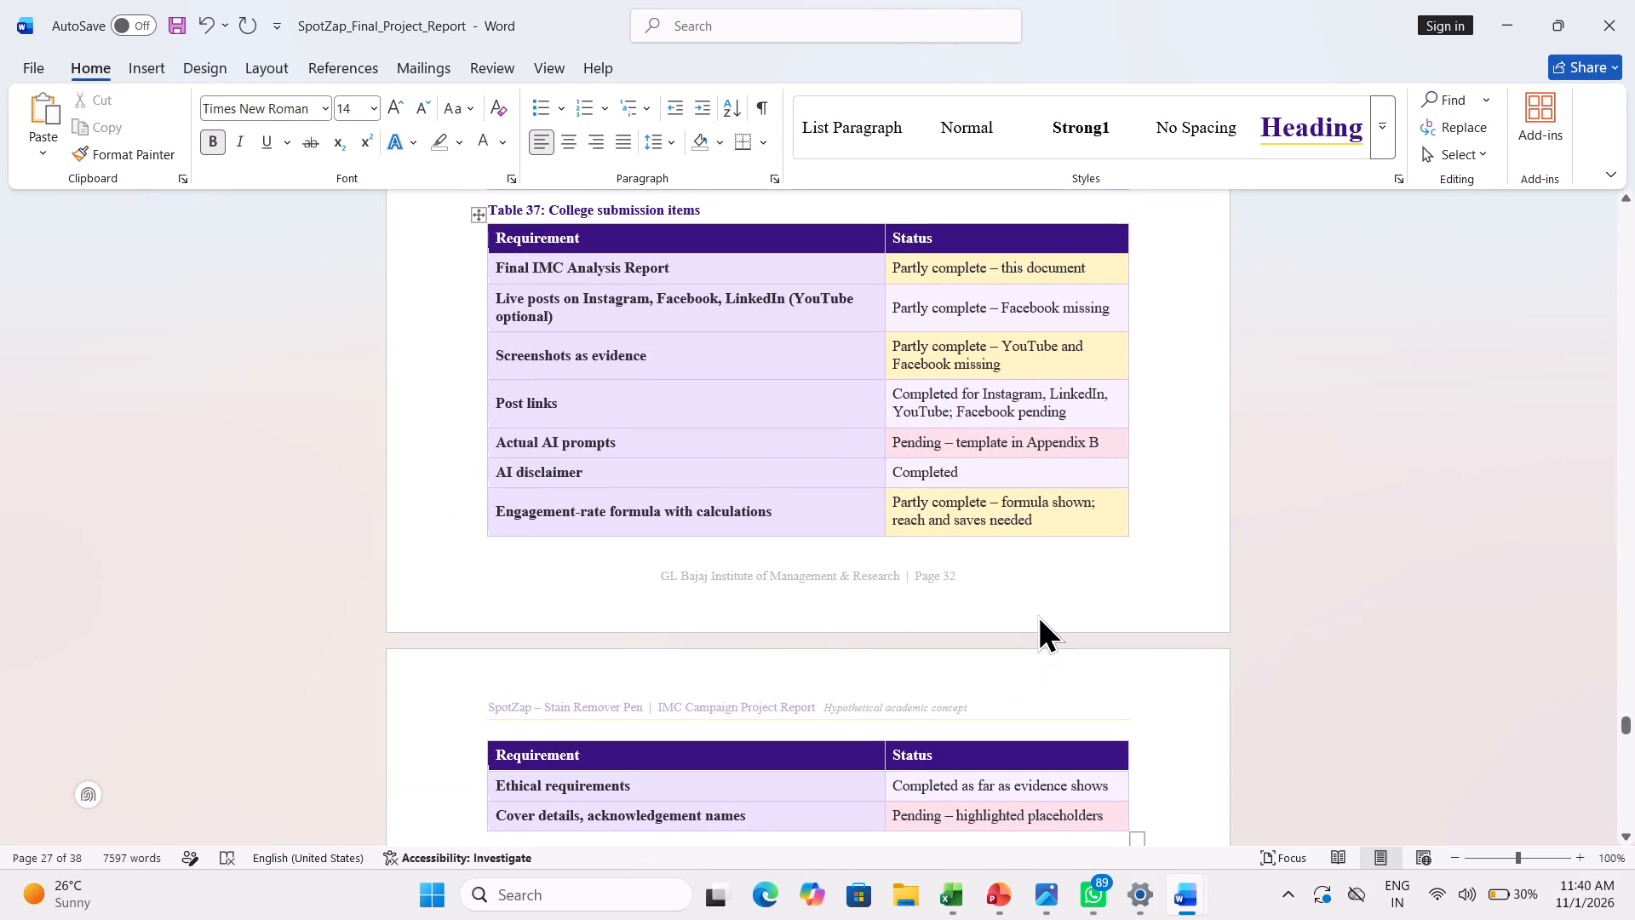
scroll(1037, 614, "up", 1)
scroll(1037, 614, "down", 4)
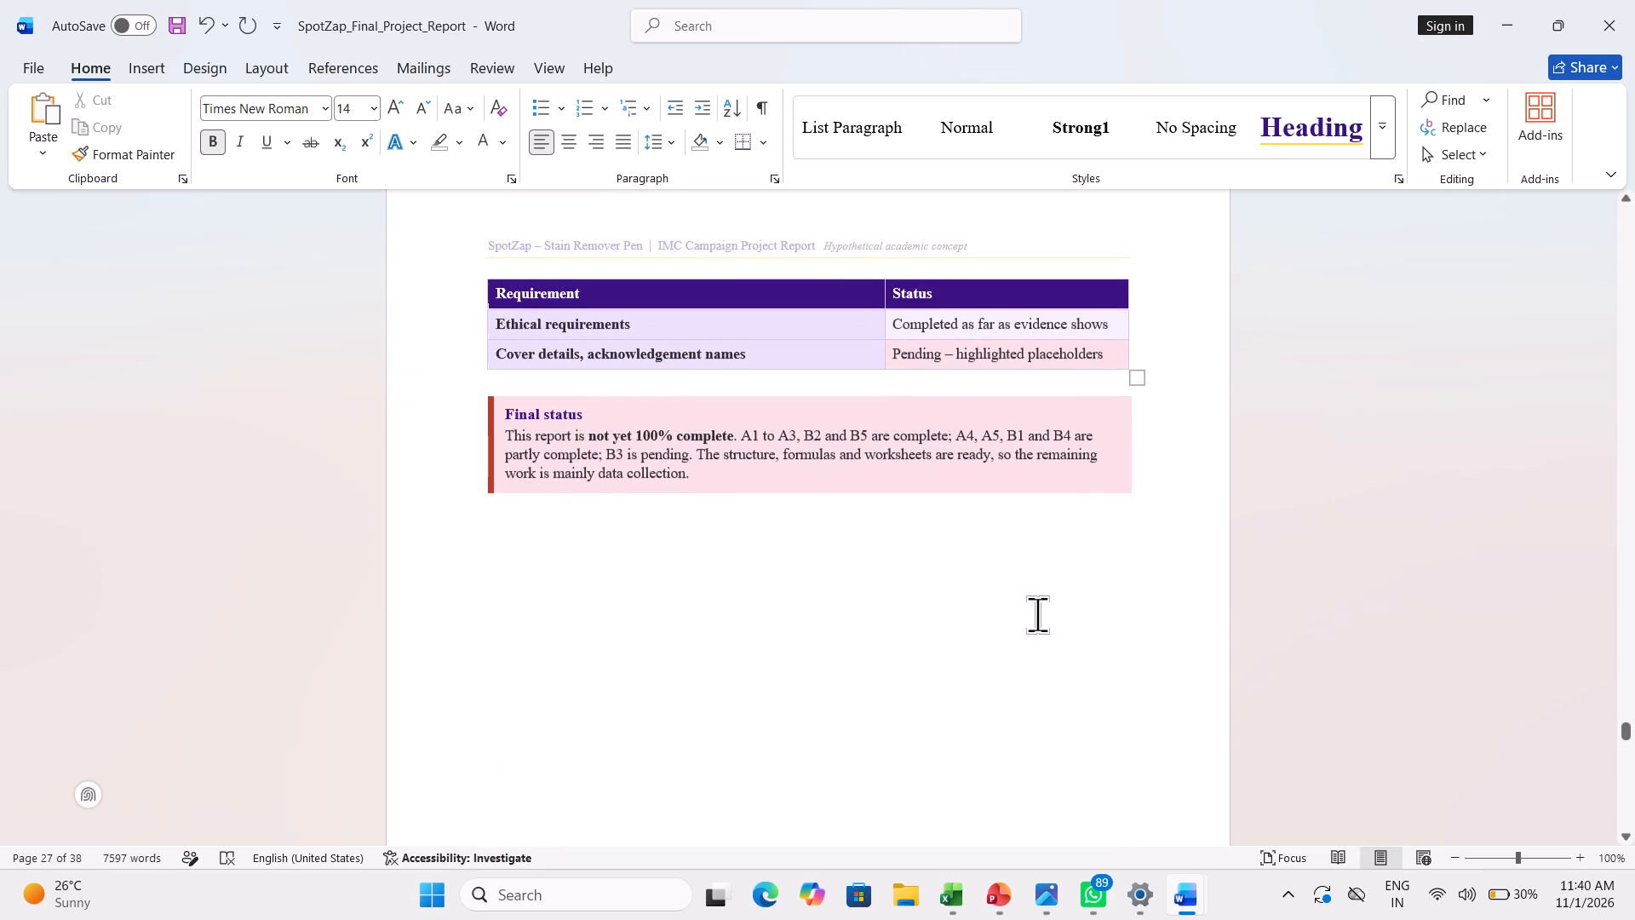
Replace "Pending" with 56 in the YouTube column of the Reach / impressions row in Table 25 (Platform comparison).
scroll(1037, 614, "up", 1)
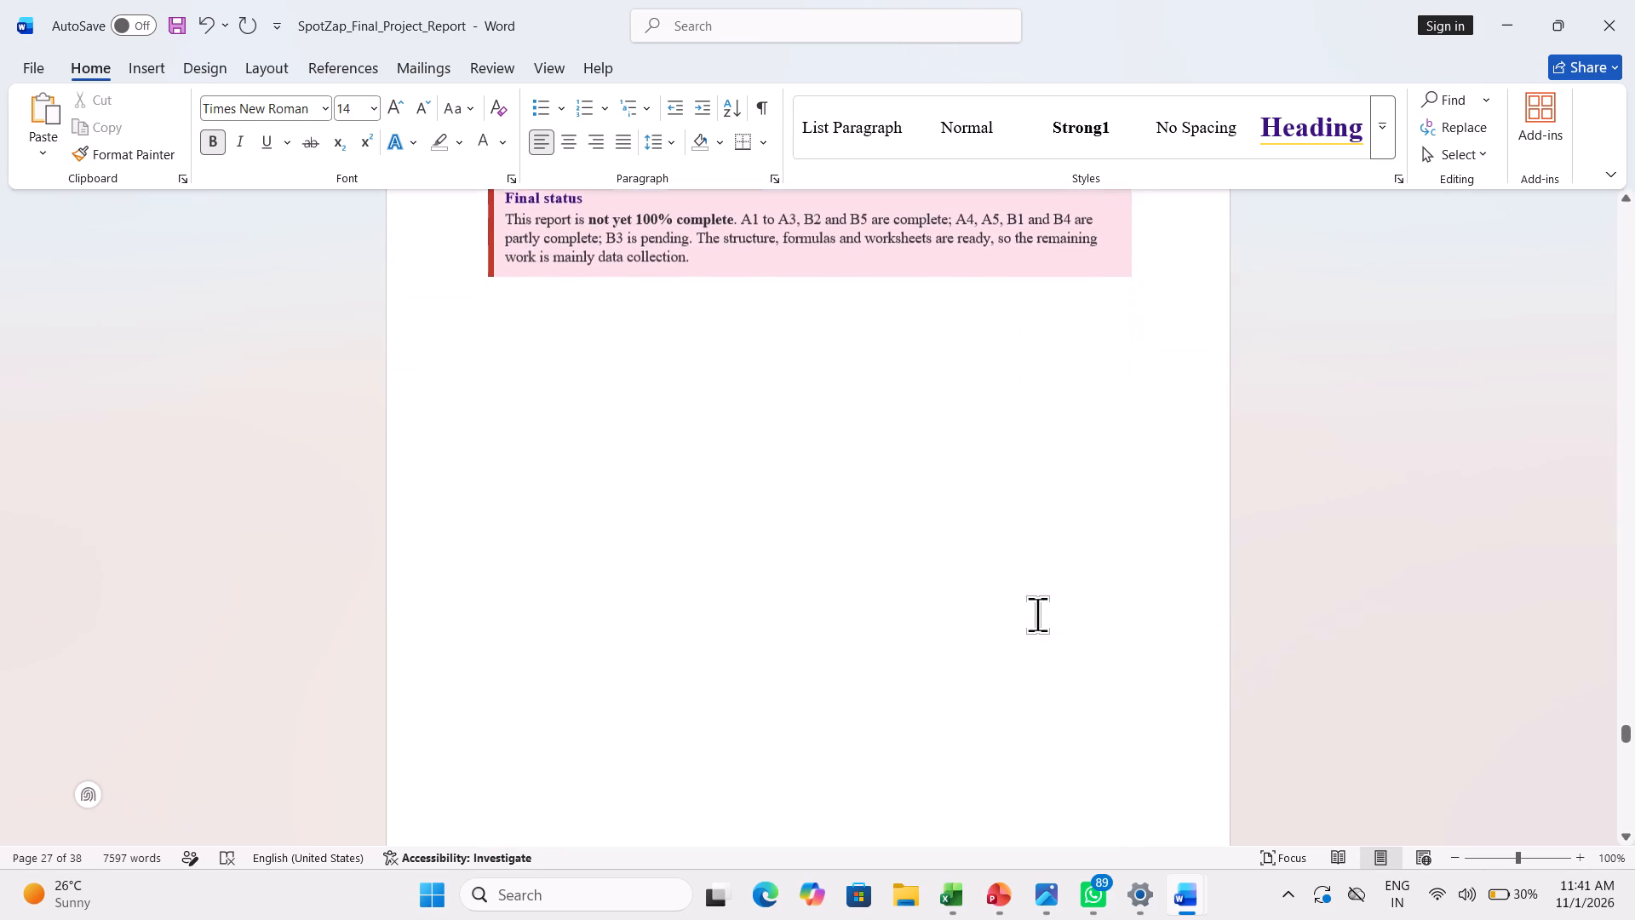
scroll(1037, 614, "up", 5)
scroll(1037, 614, "up", 20)
scroll(1037, 614, "up", 20)
scroll(1037, 614, "up", 9)
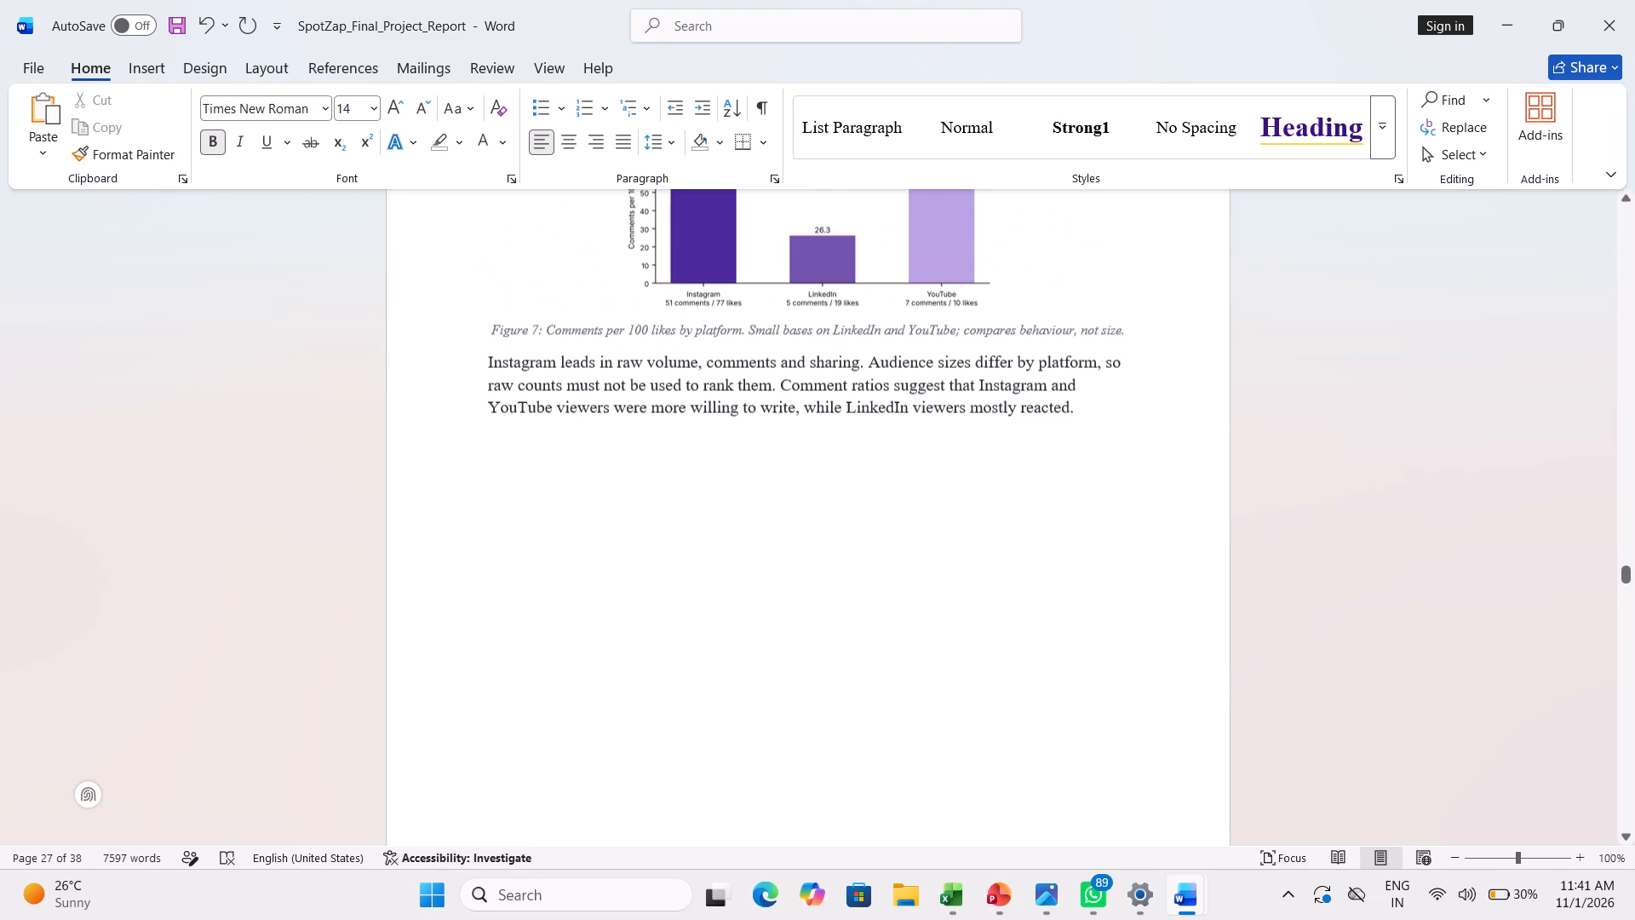
scroll(1037, 614, "up", 4)
scroll(1037, 614, "down", 2)
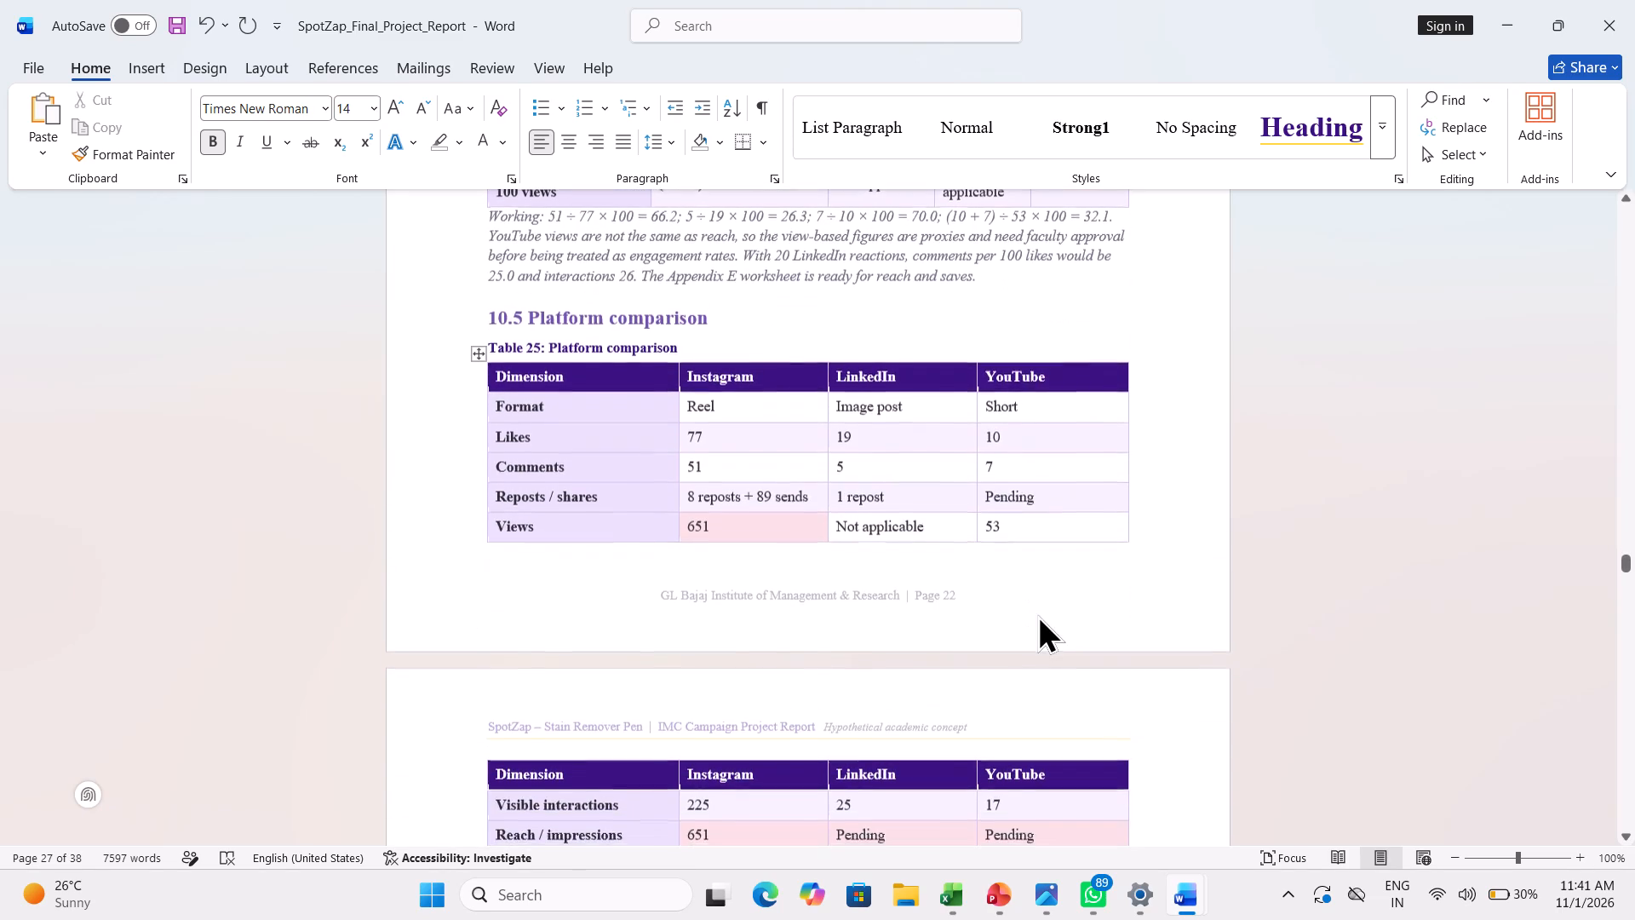
scroll(1037, 614, "down", 3)
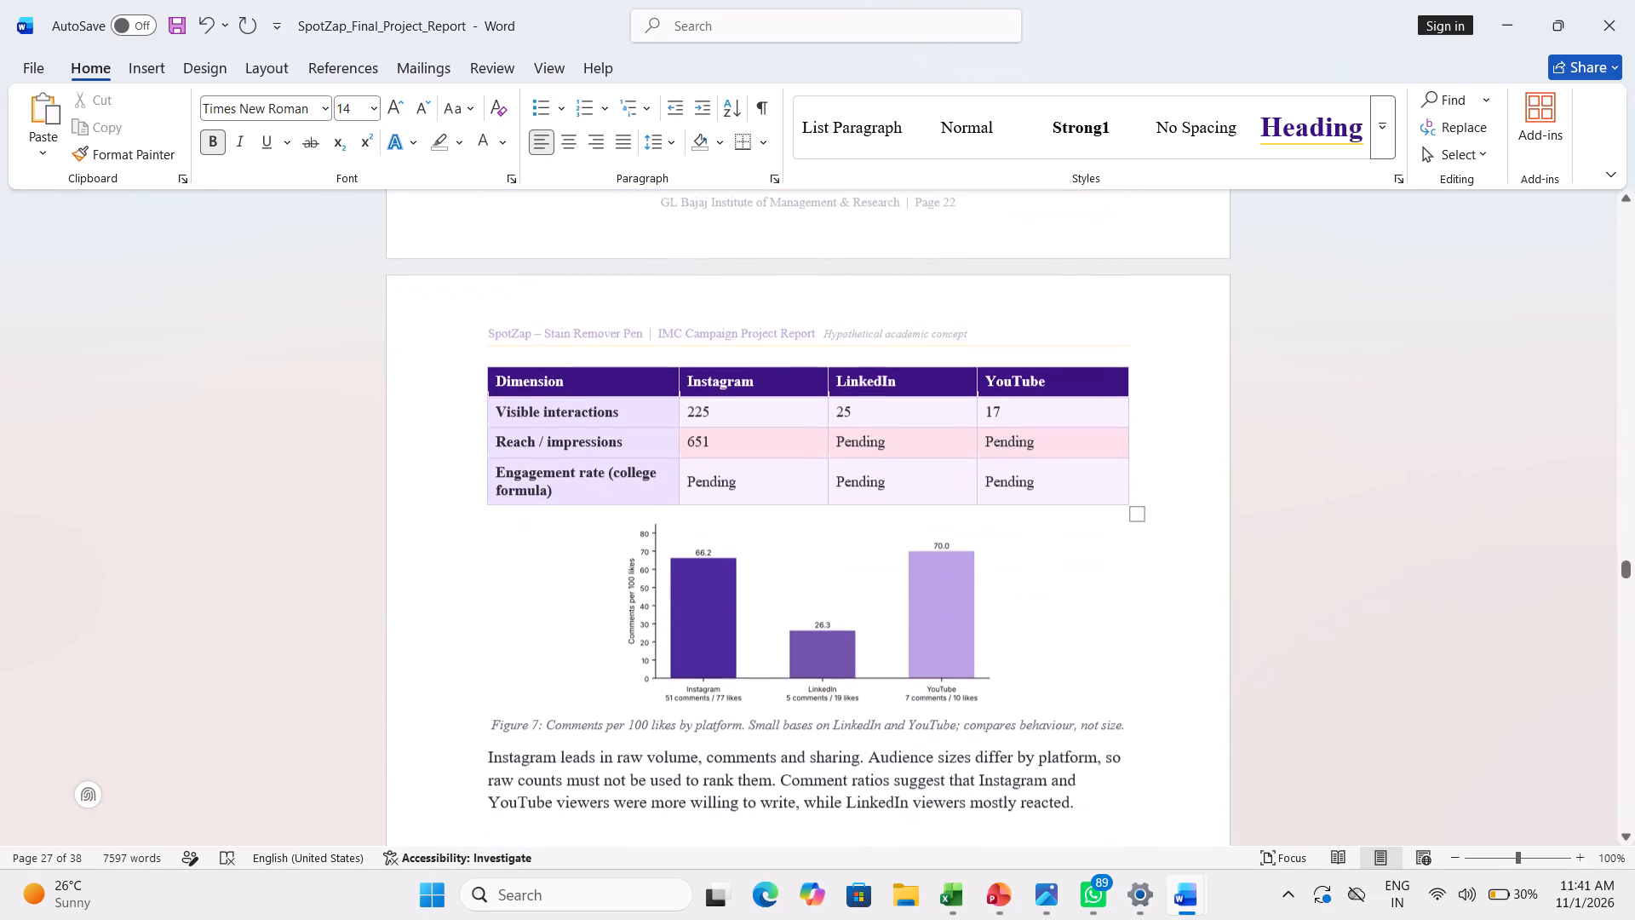
scroll(1037, 614, "down", 1)
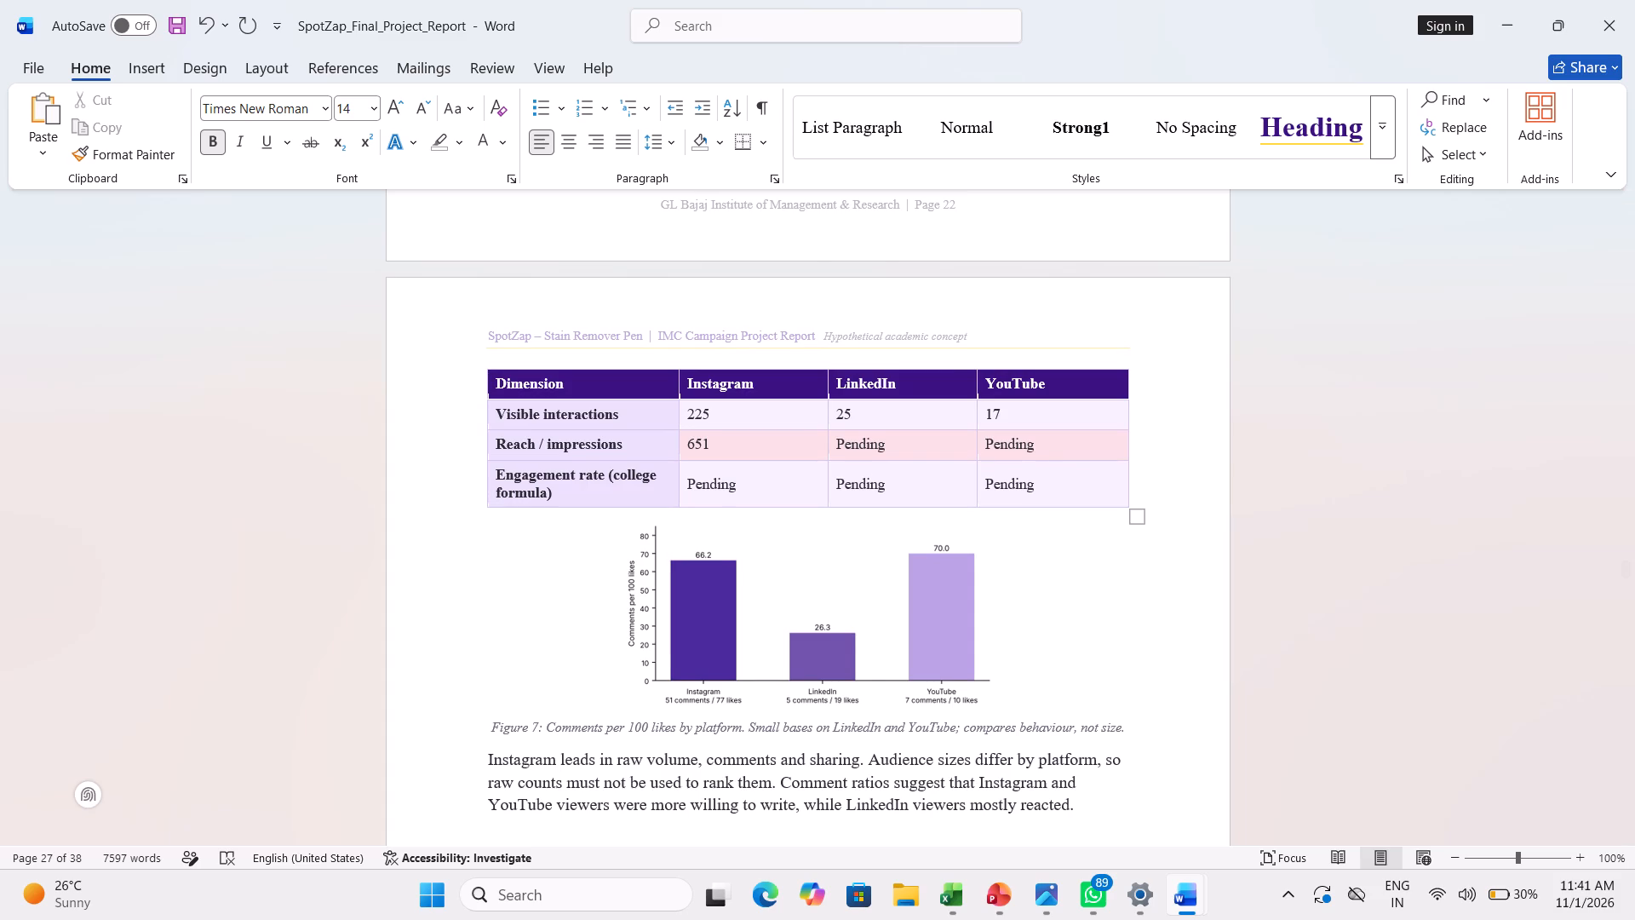
left_click_drag(1110, 440, 1026, 436)
left_click_drag(1026, 436, 991, 436)
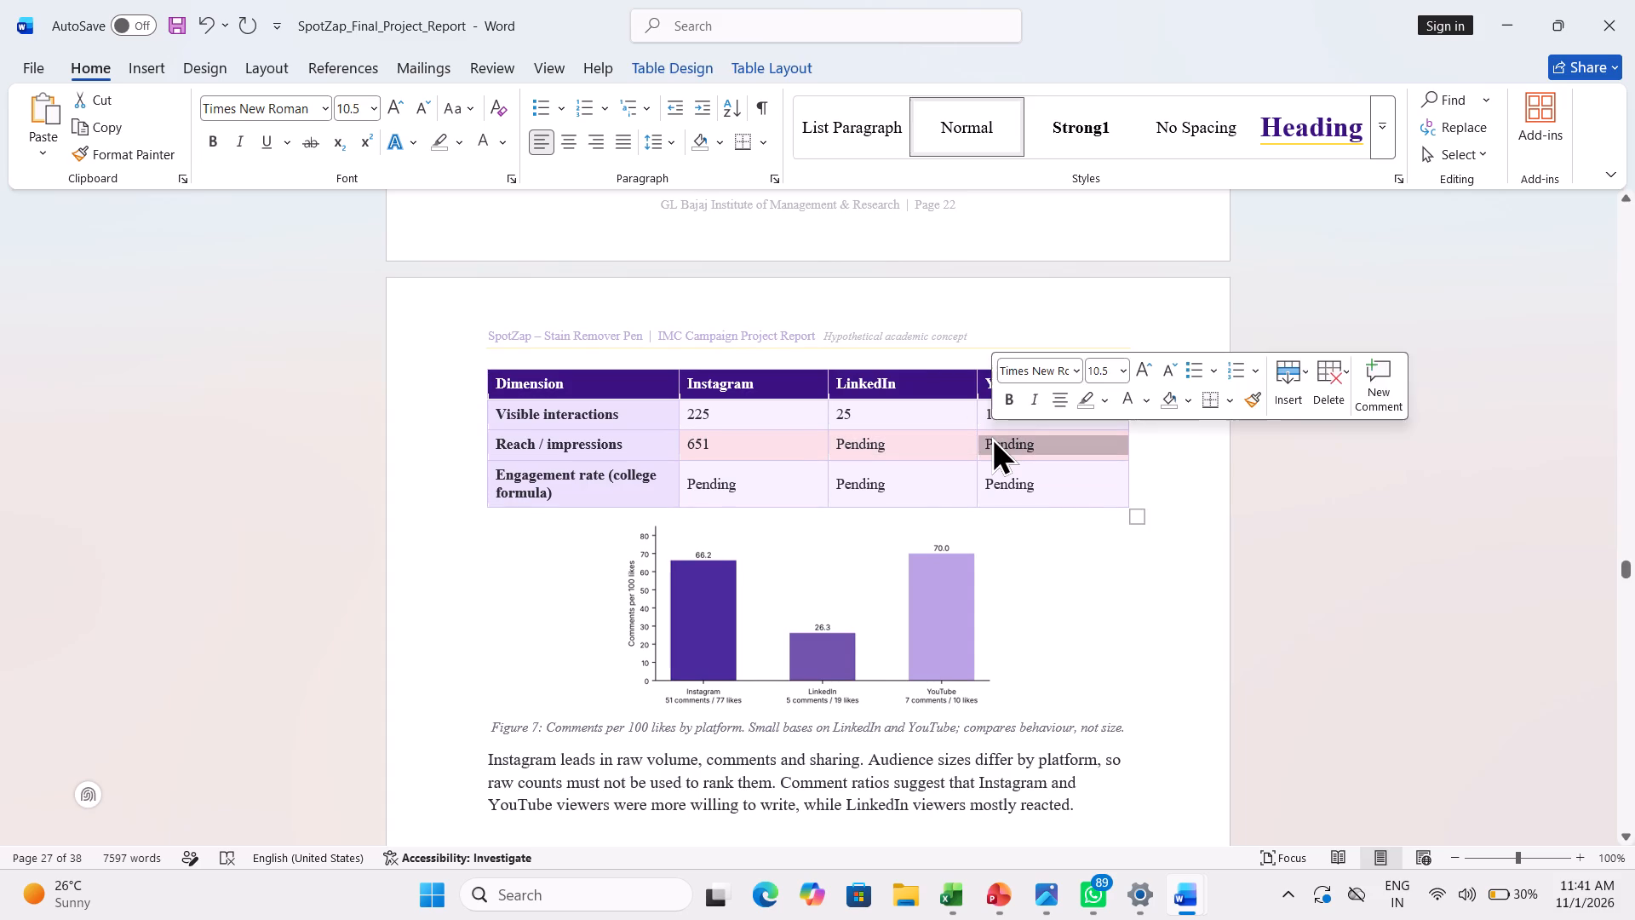
key("5")
key("6")
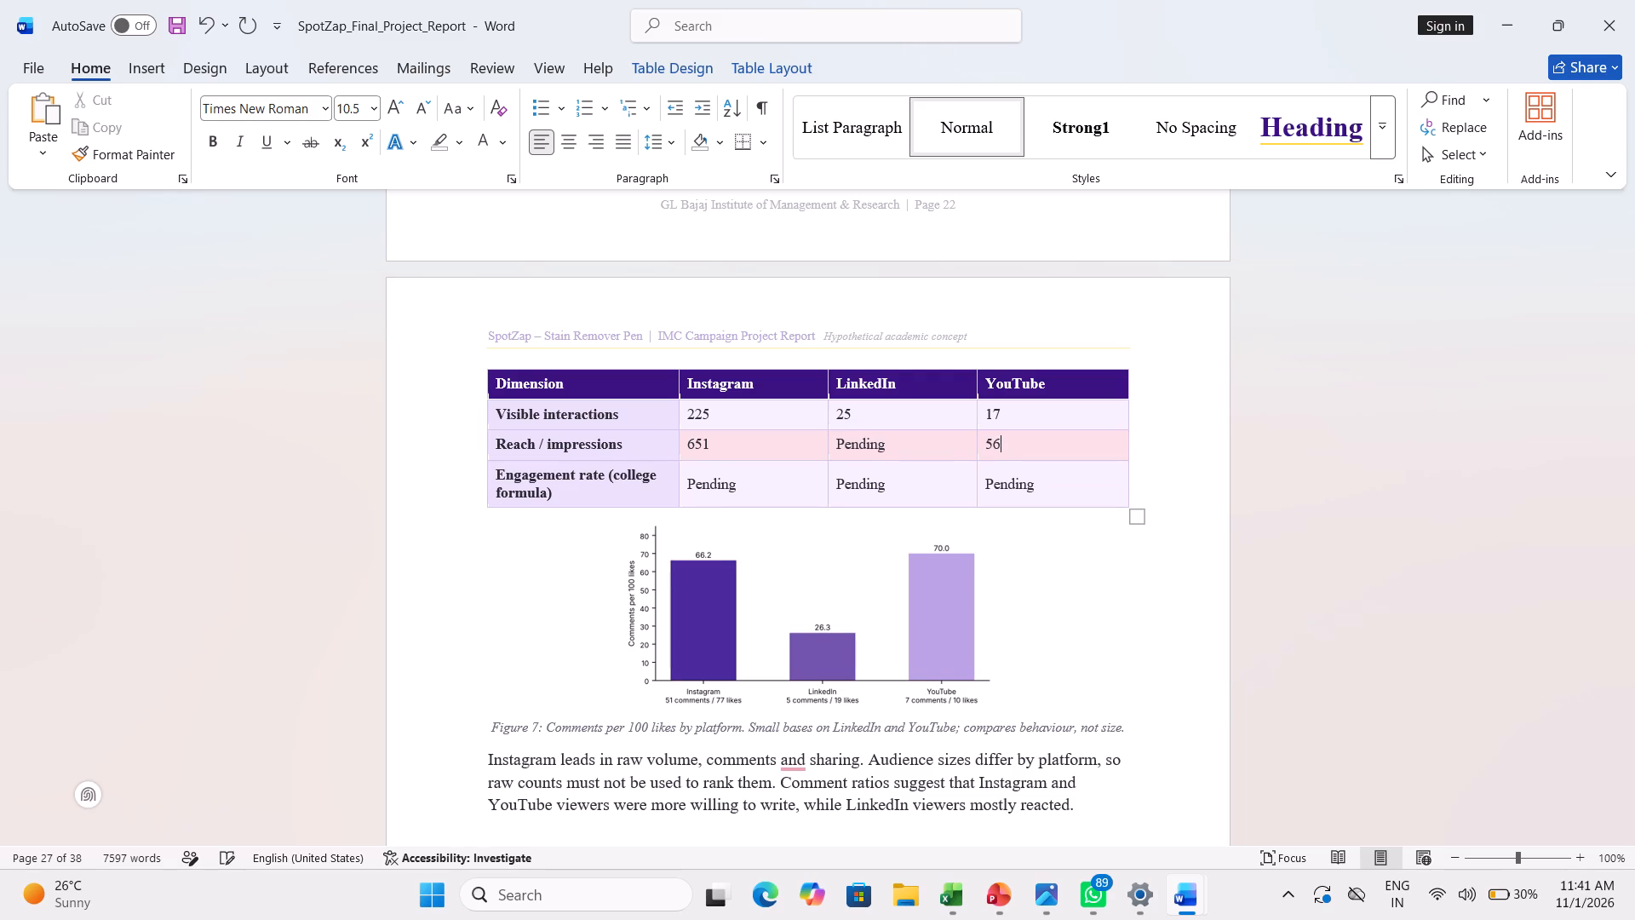
Replace "Pending" with 334 in the LinkedIn column of the Reach / impressions row in the platform comparison table.
left_click_drag(905, 456, 835, 448)
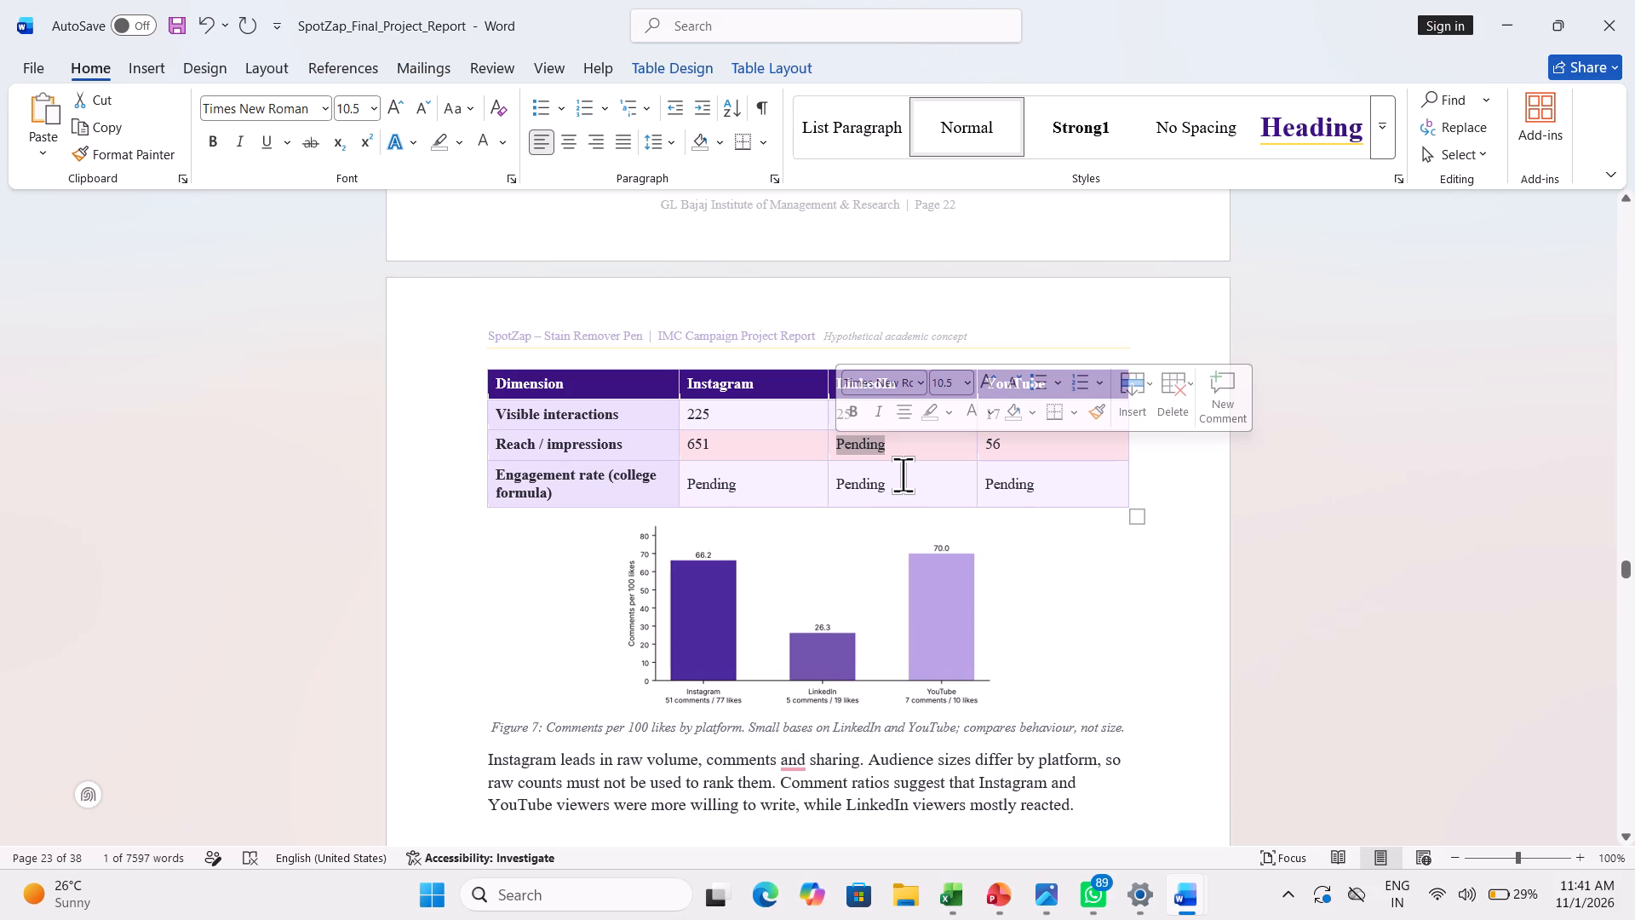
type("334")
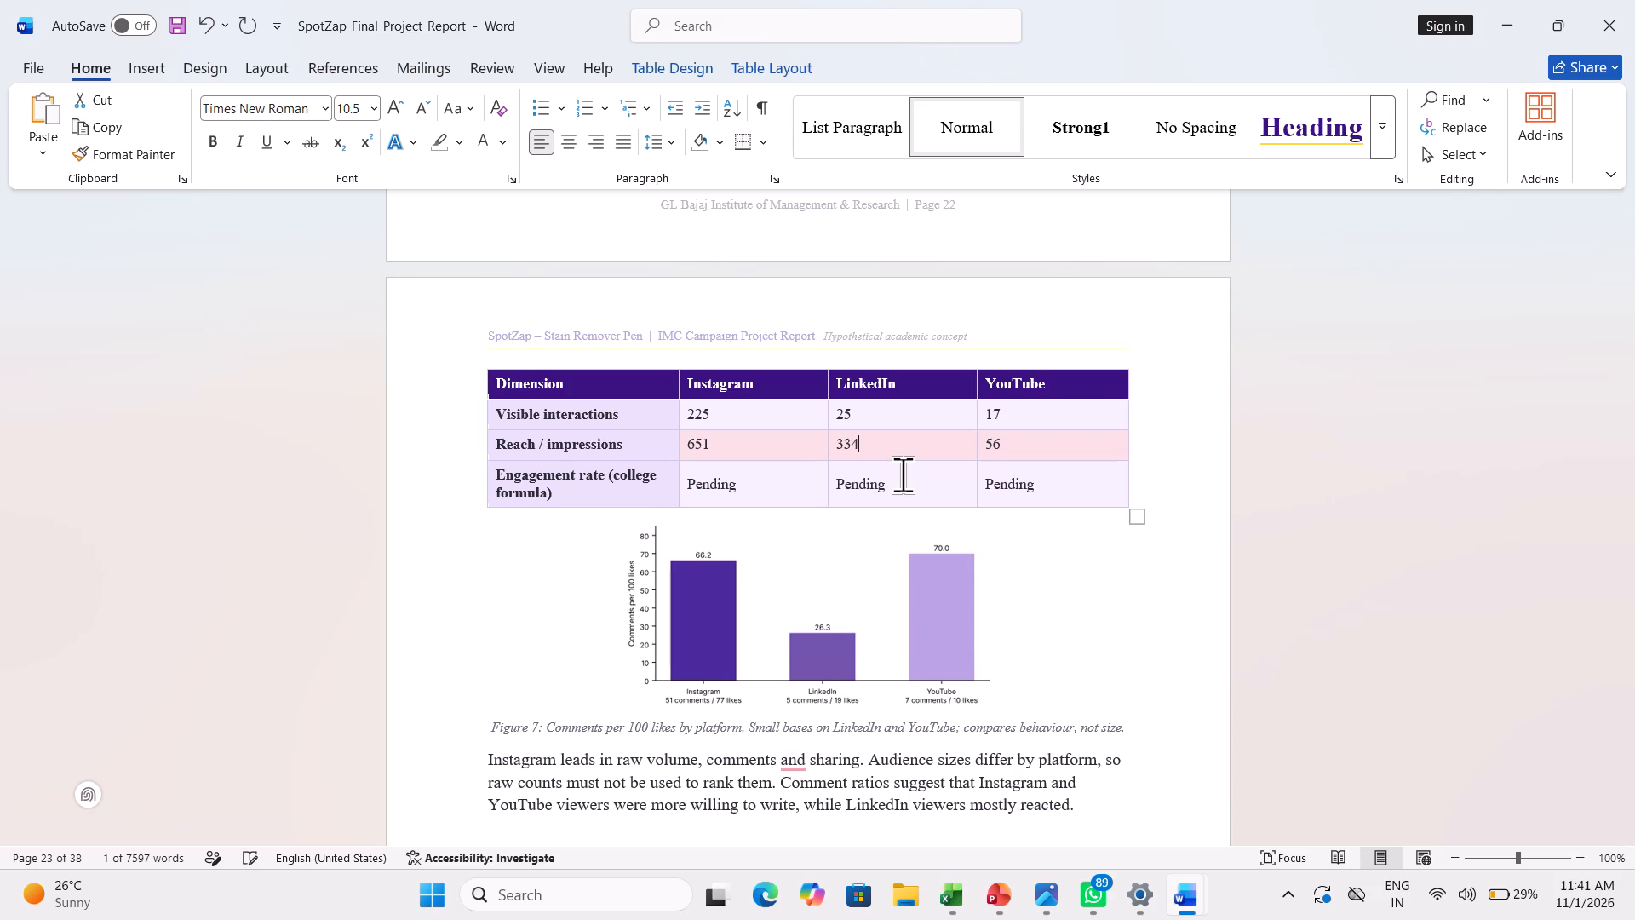
Skim section 11, Sentiment Analysis, through the 11.4 Interpretation and save the report.
scroll(930, 279, "down", 9)
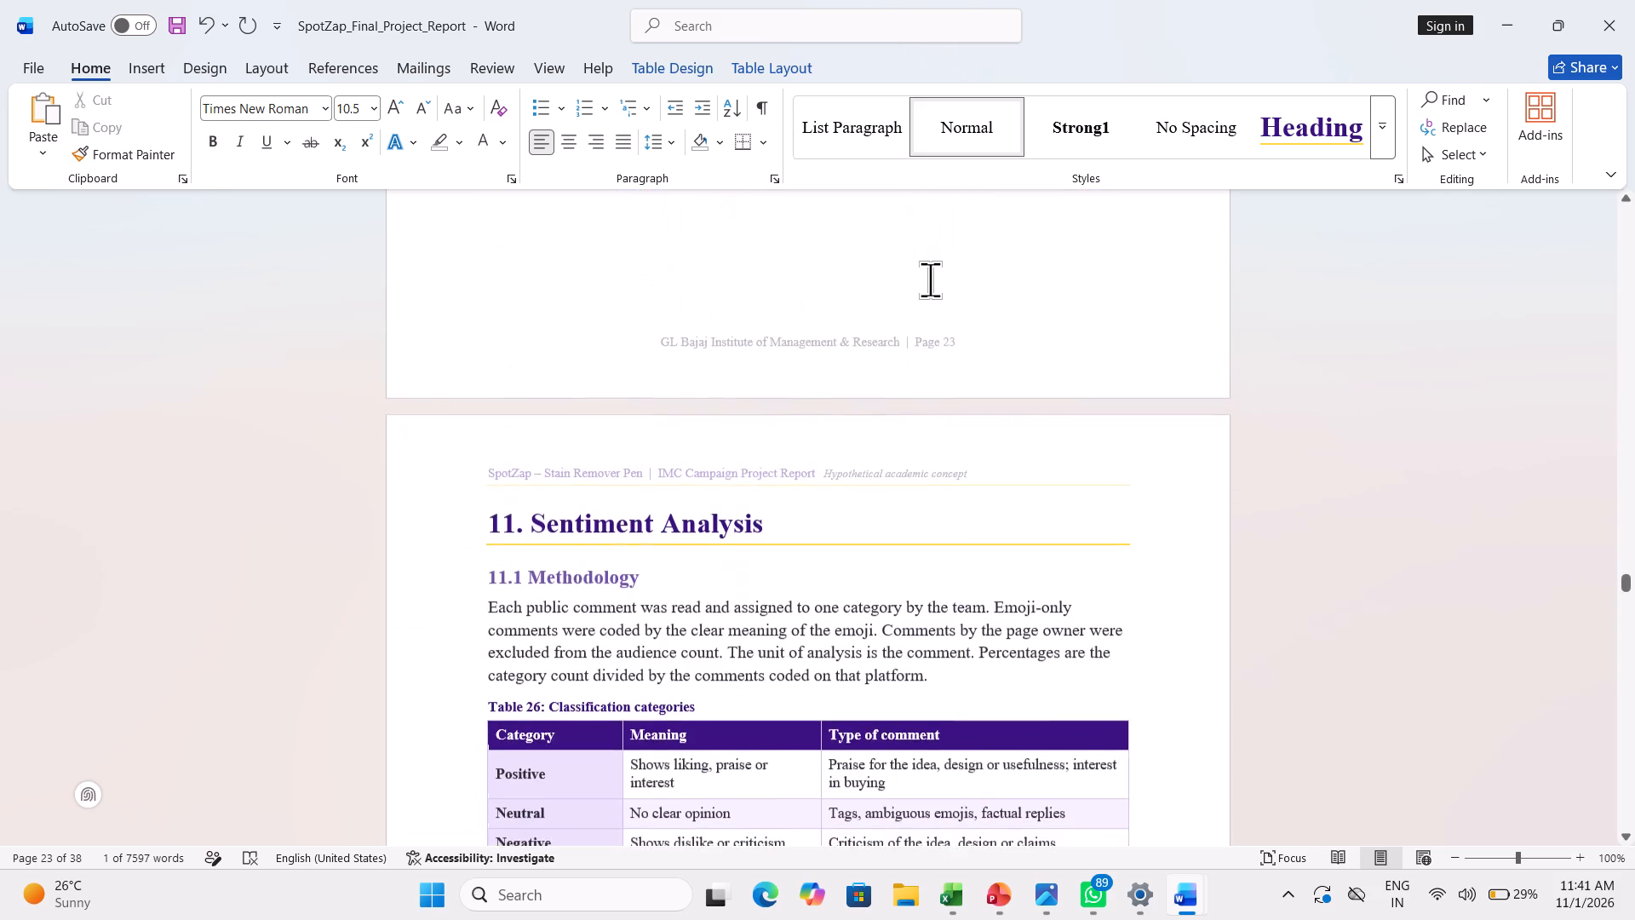
scroll(930, 279, "down", 5)
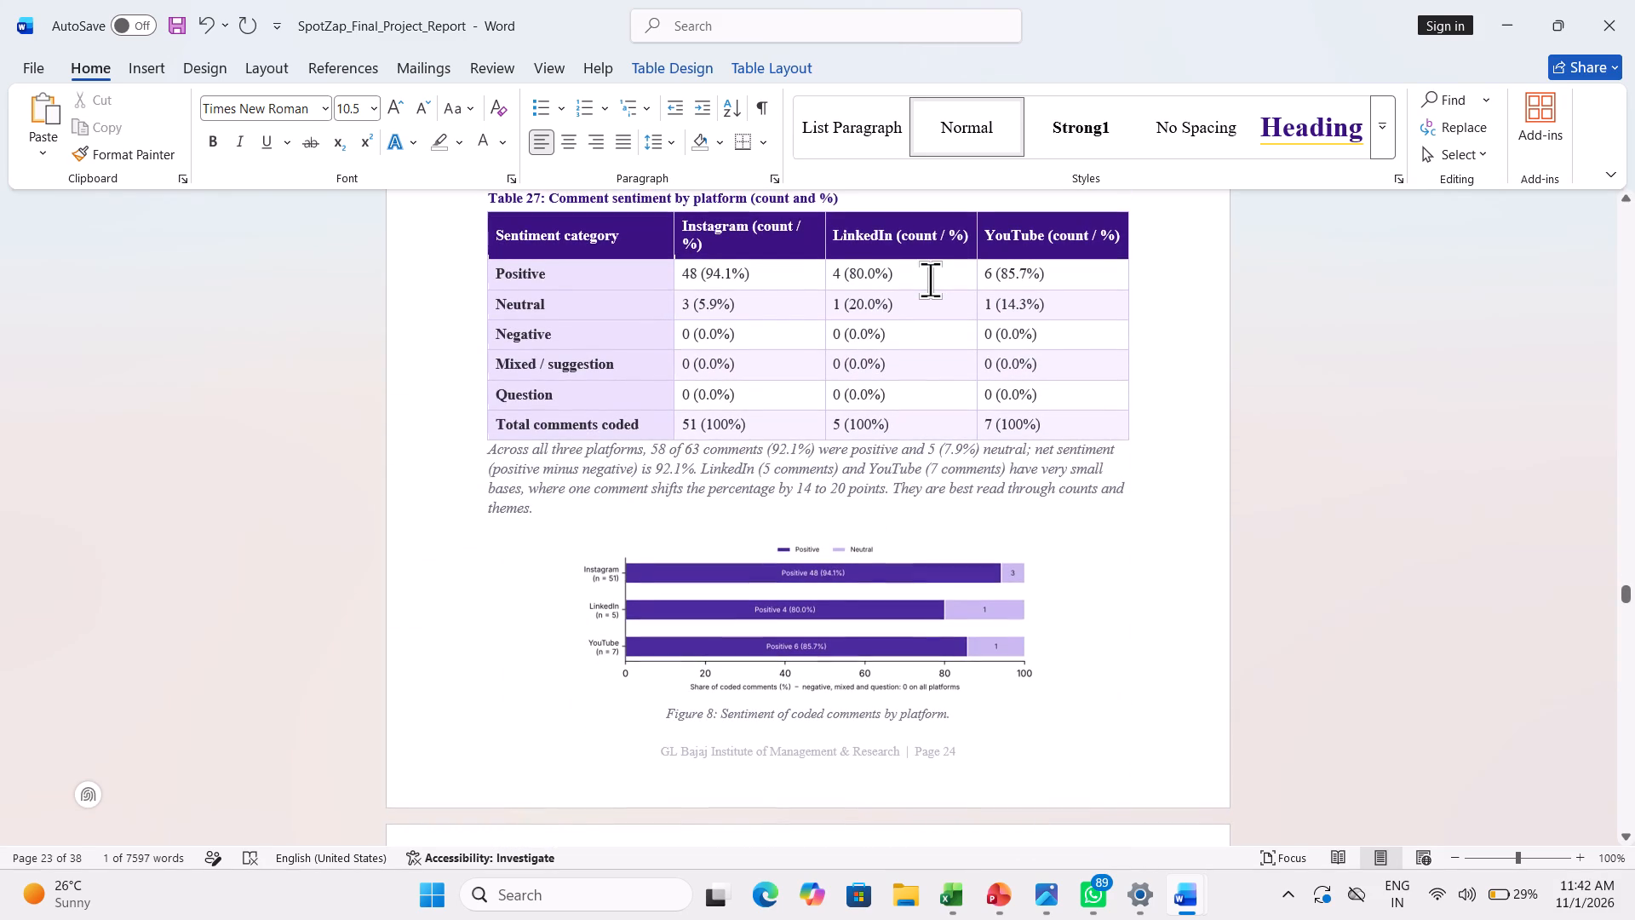
scroll(930, 279, "down", 2)
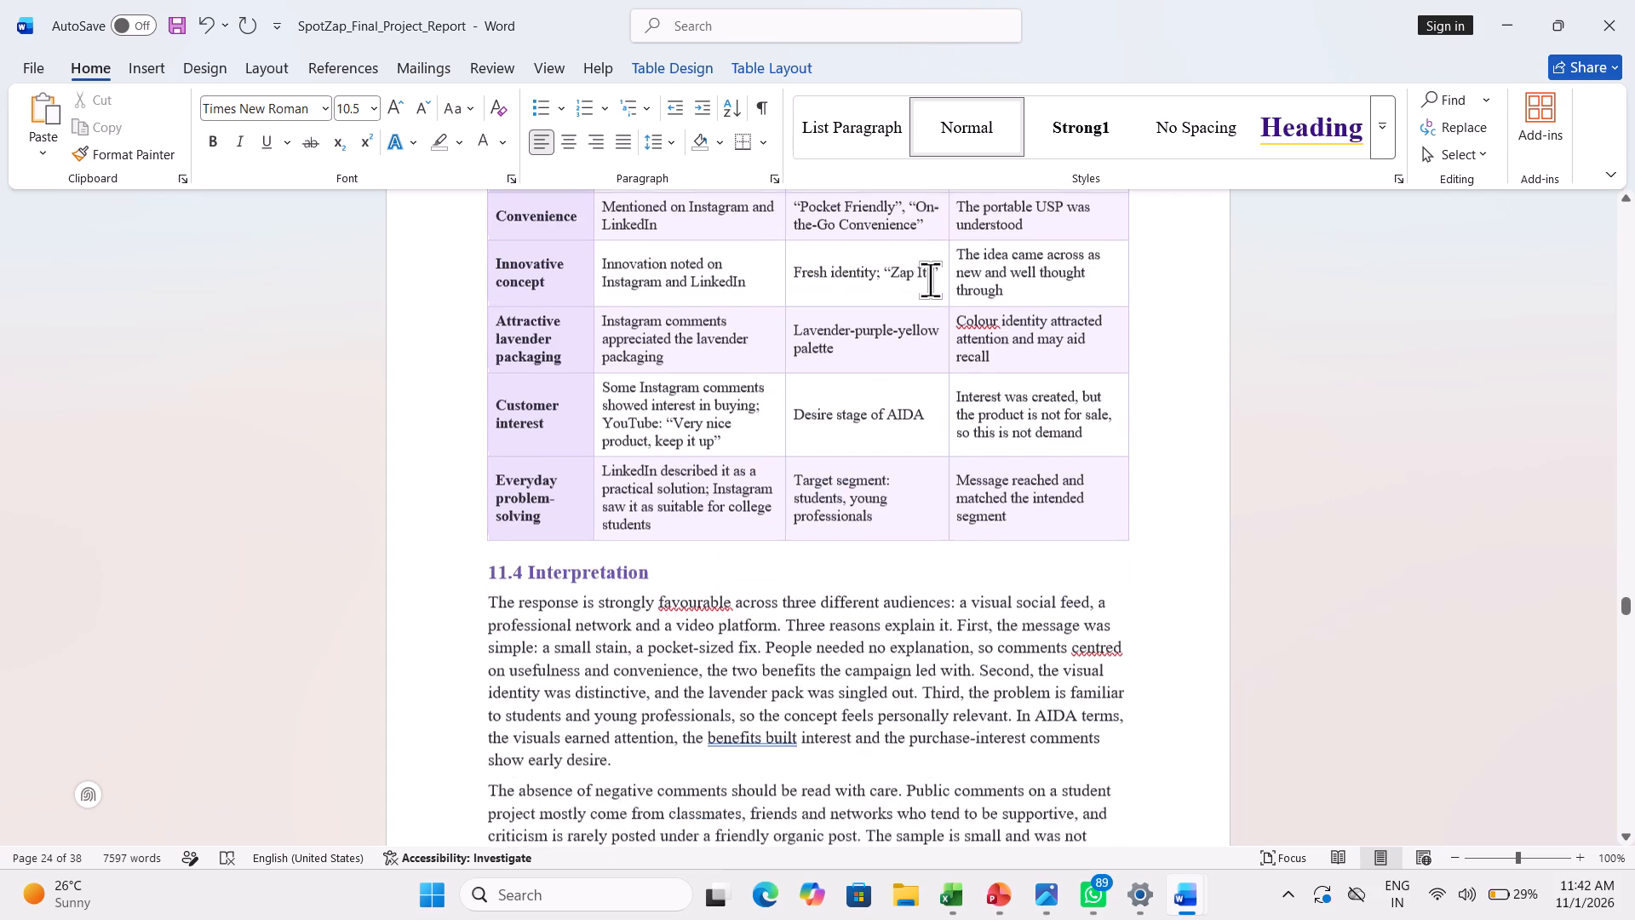
scroll(930, 279, "down", 1)
key("ctrl+s")
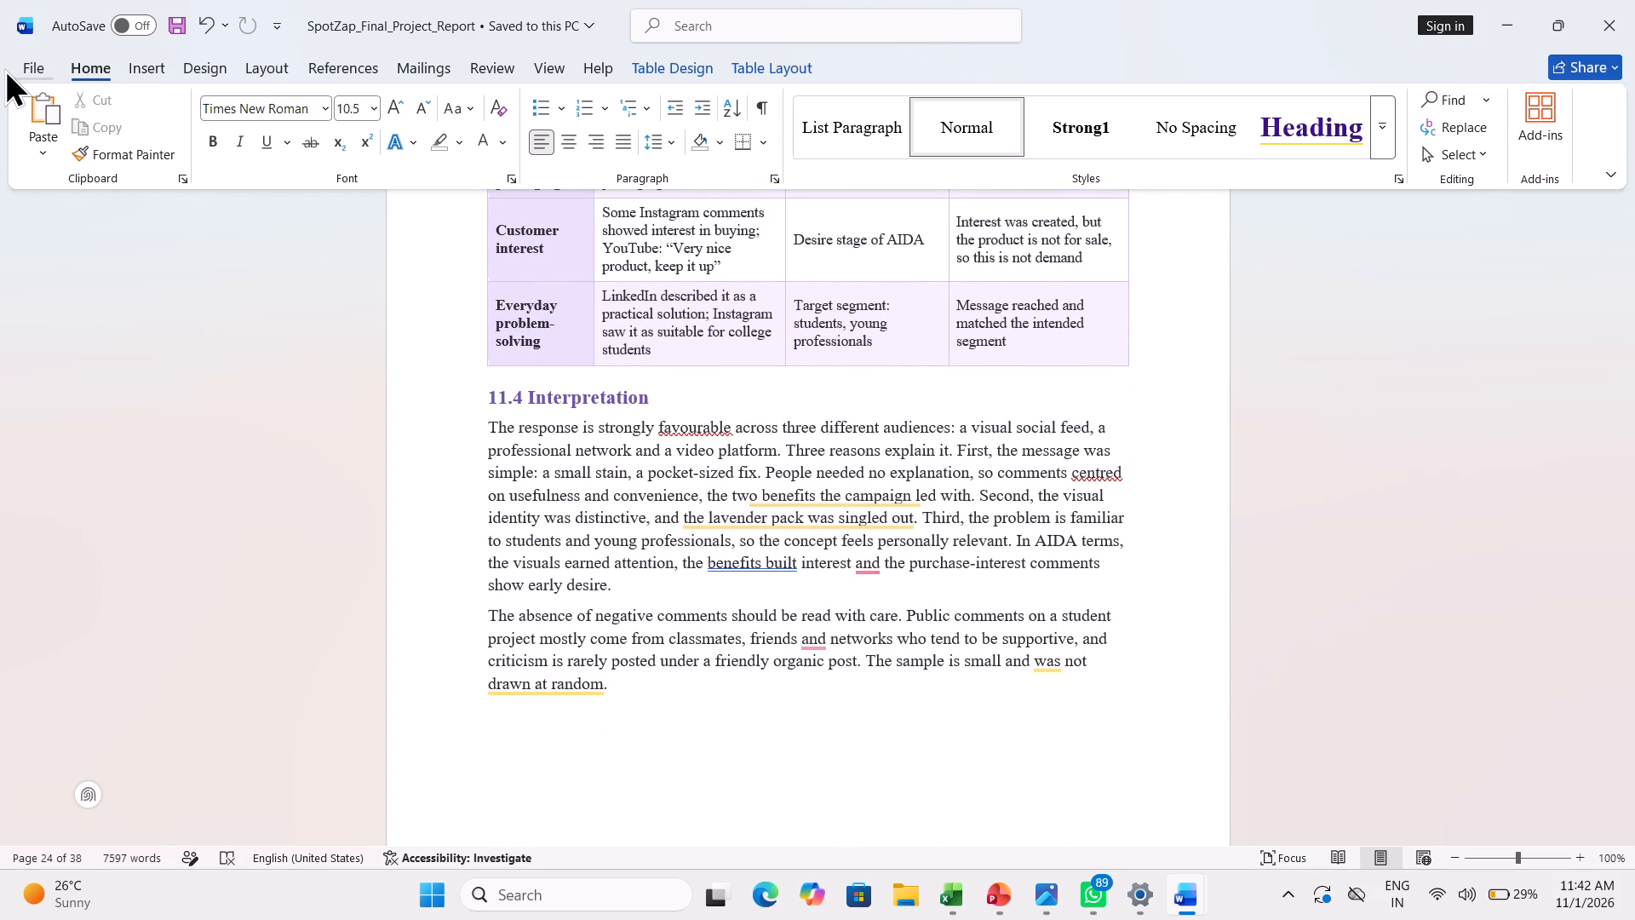
Go back through the report to the cover page and check its submission details table.
scroll(652, 586, "up", 6)
scroll(652, 586, "up", 20)
scroll(652, 586, "up", 1)
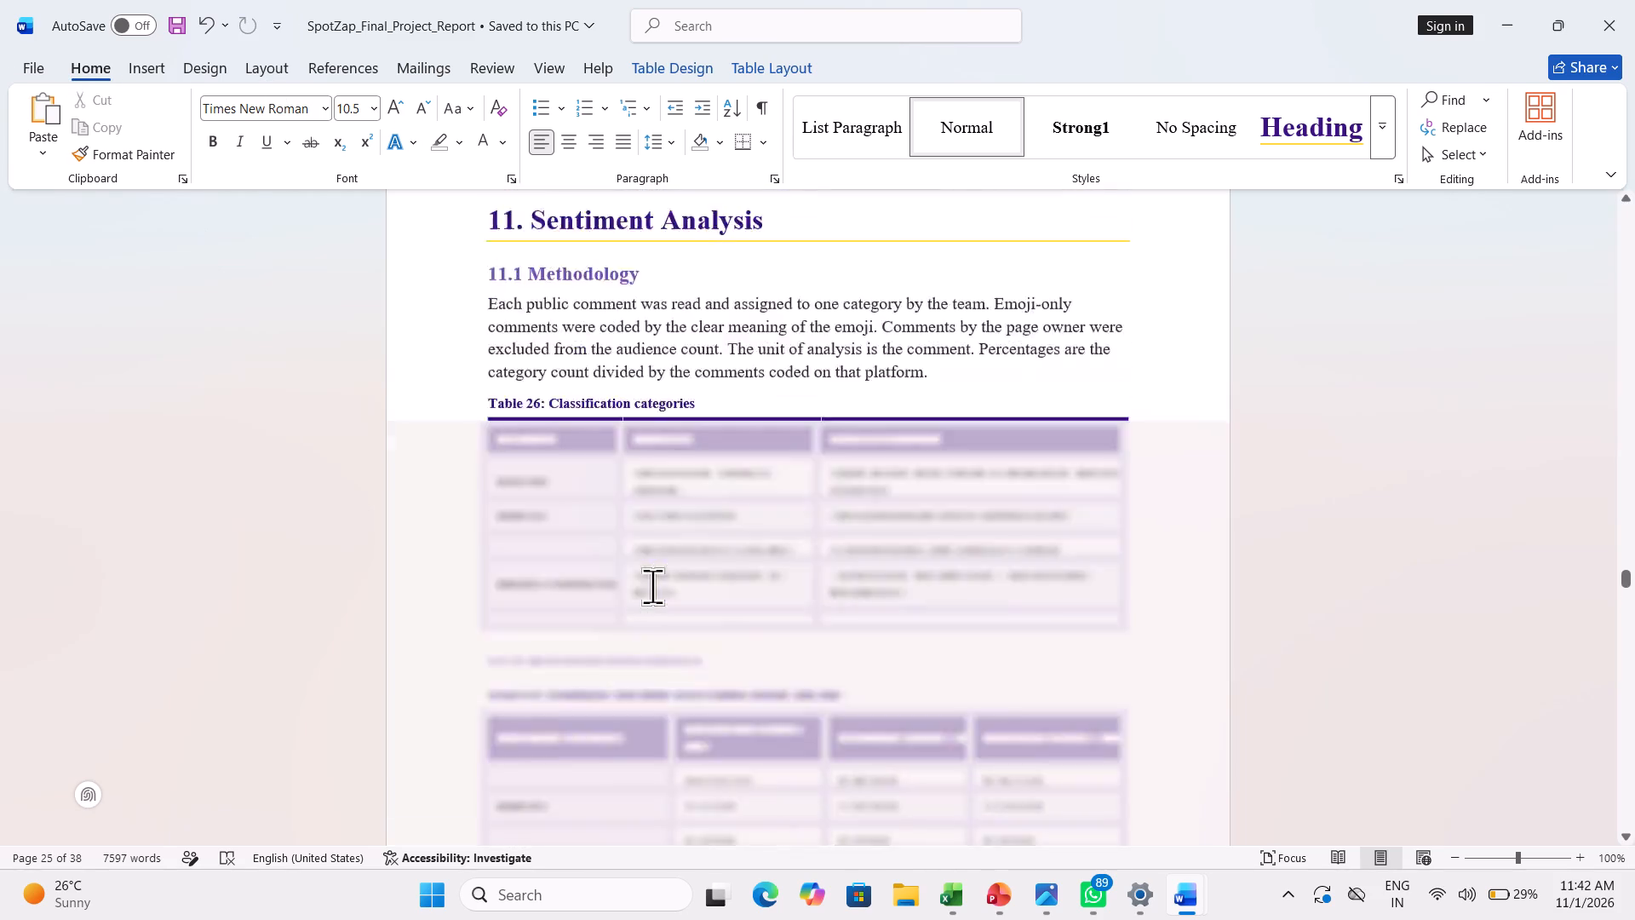
scroll(652, 586, "up", 20)
scroll(652, 586, "up", 20)
scroll(652, 586, "up", 20)
scroll(652, 586, "up", 8)
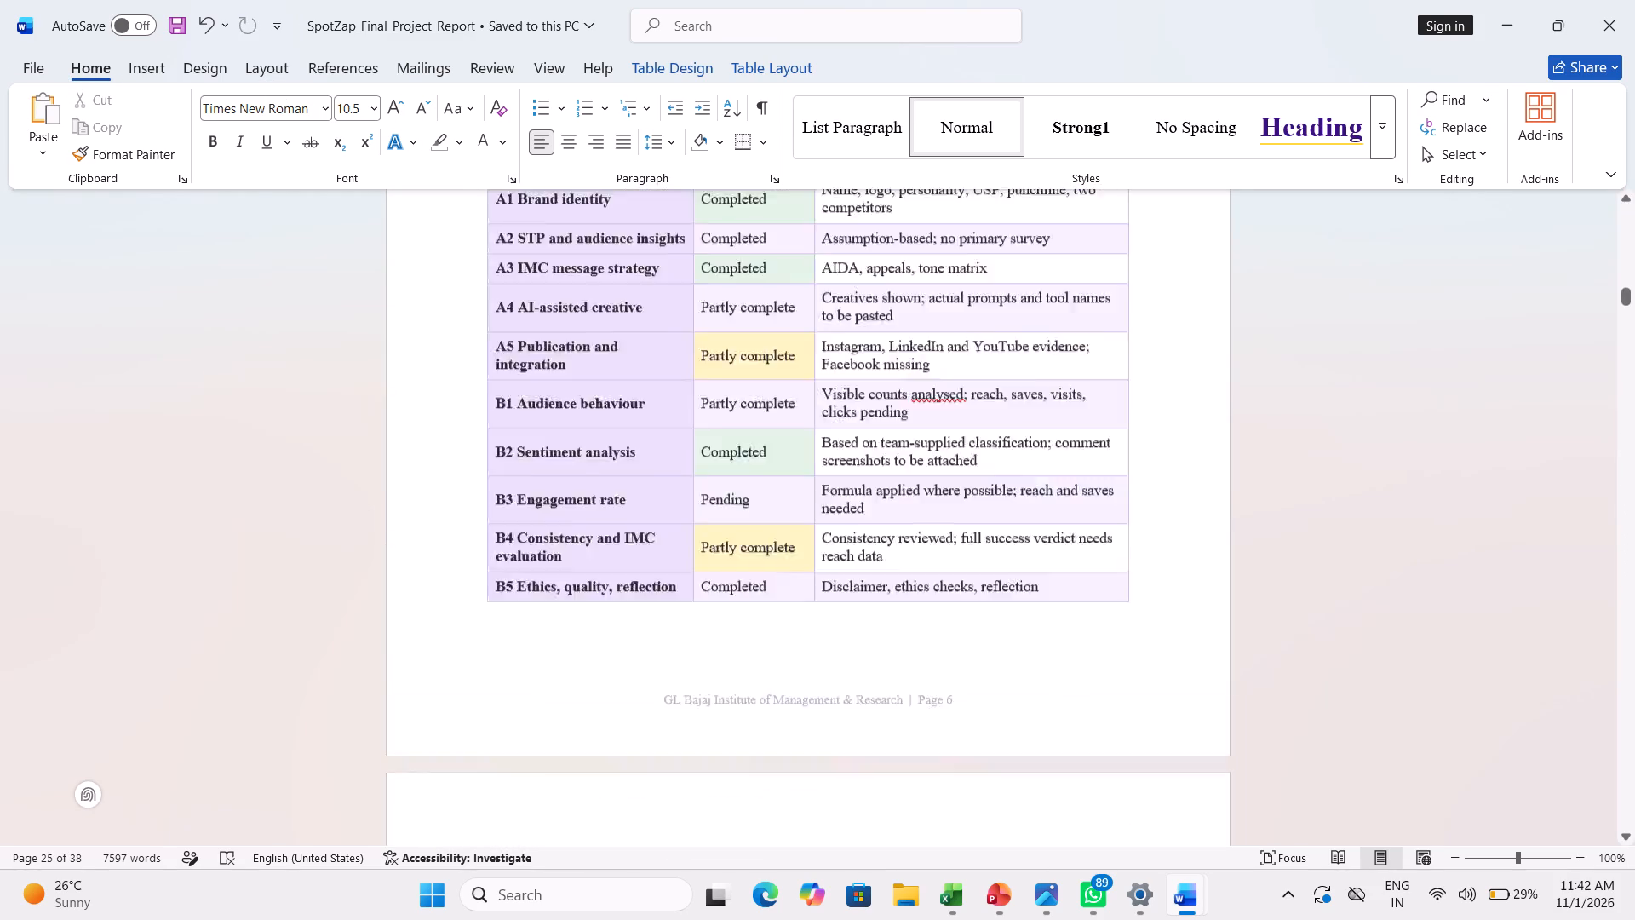
scroll(652, 586, "up", 15)
scroll(652, 586, "up", 15)
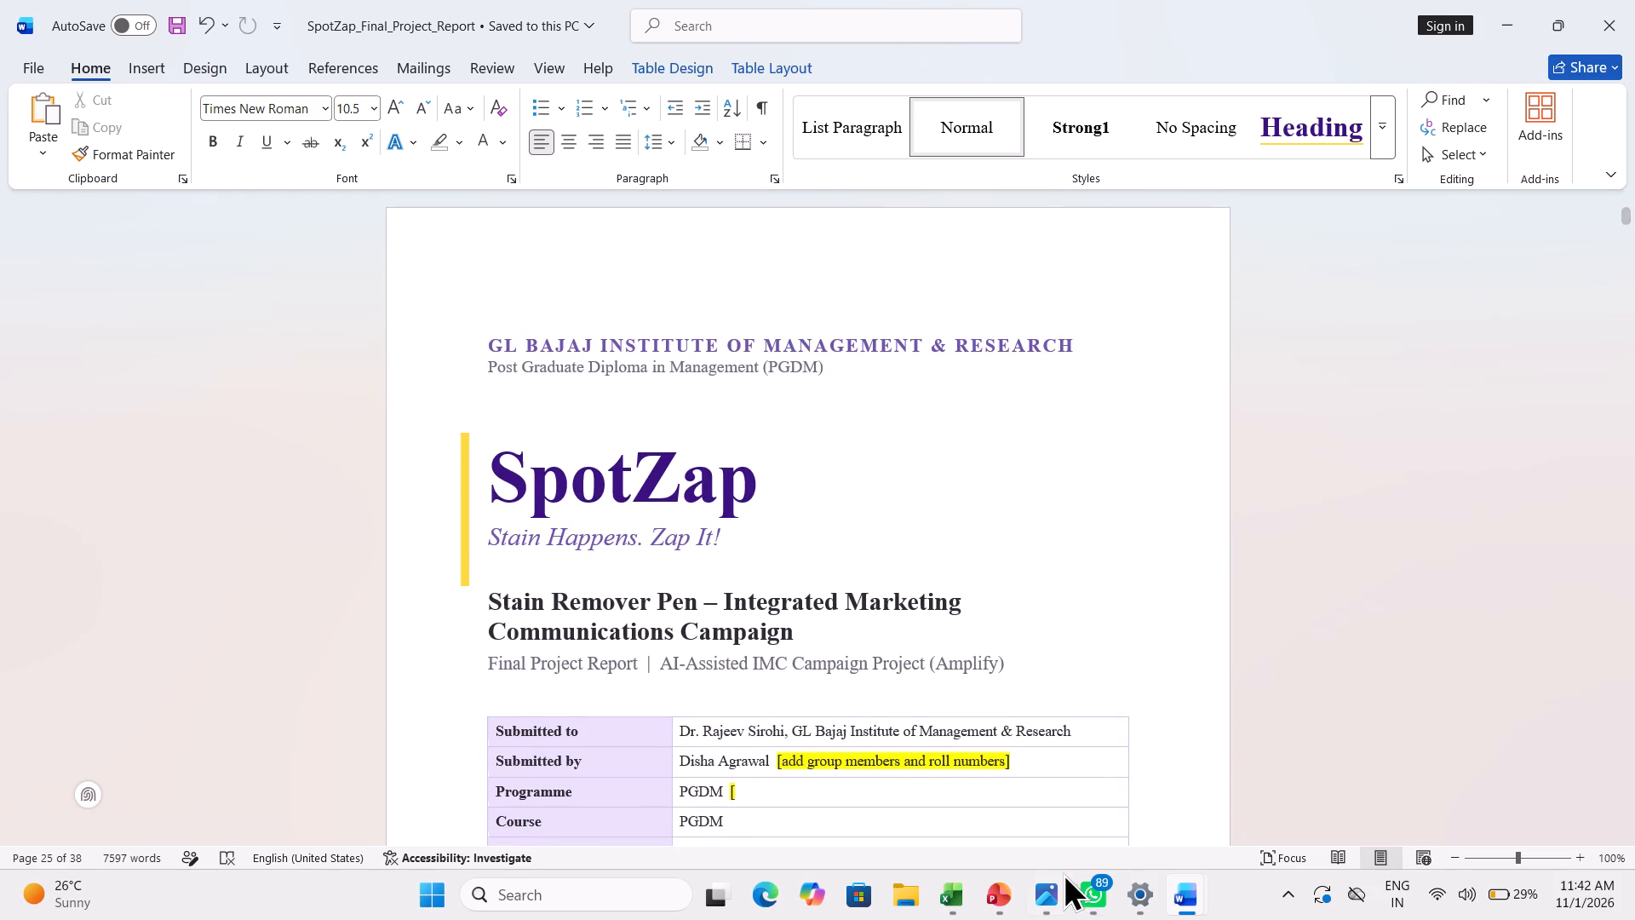
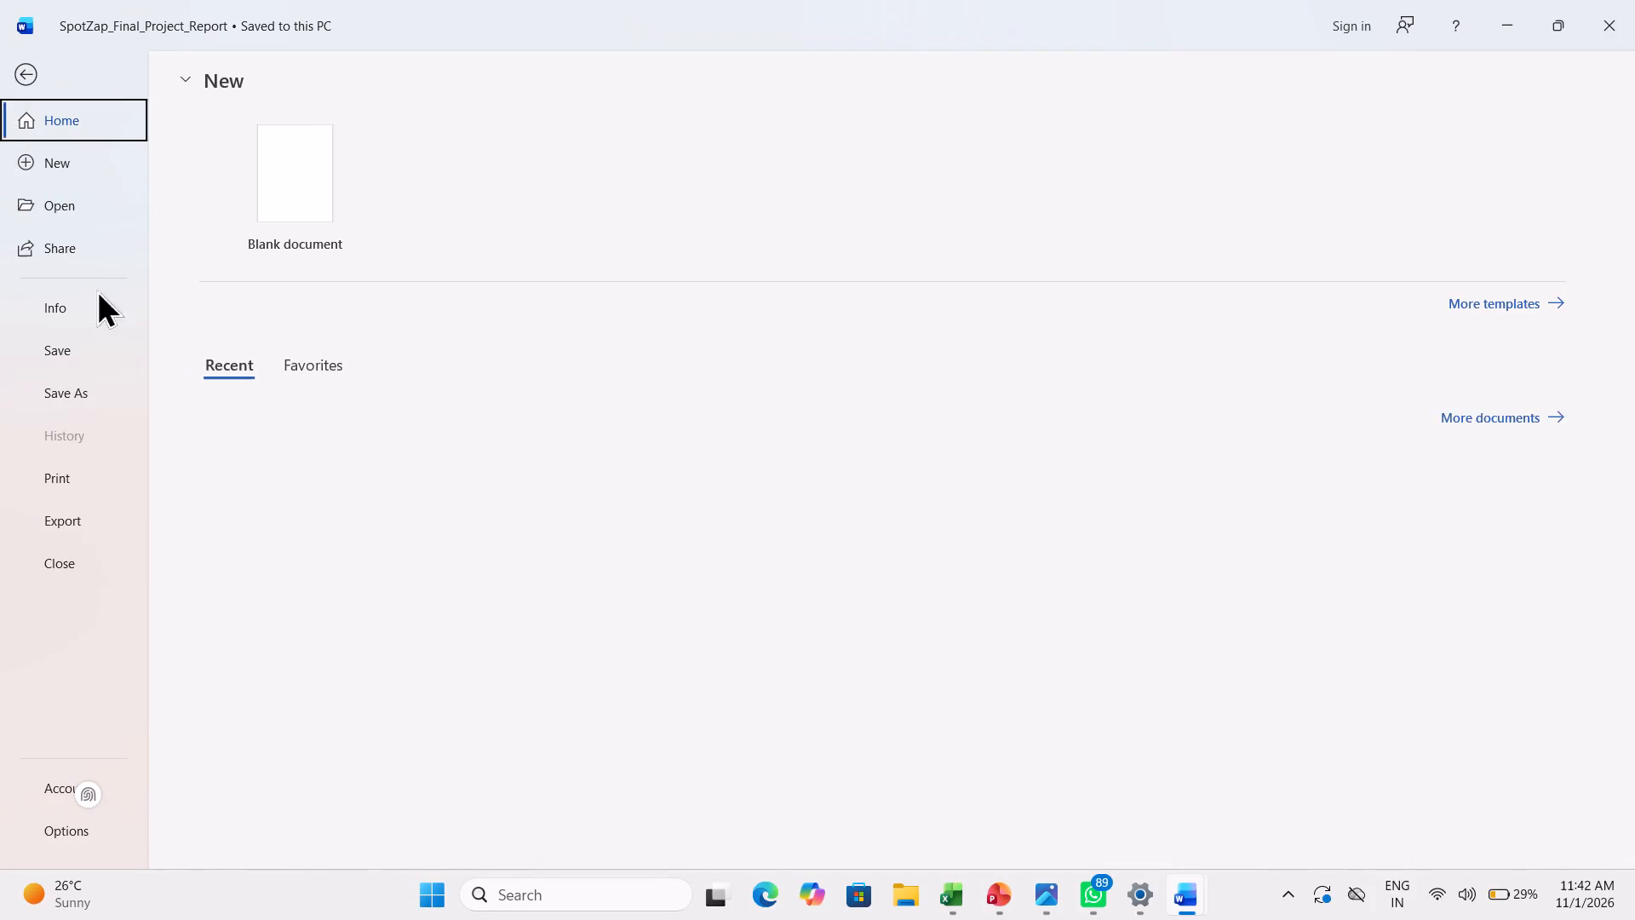
Save the report as a Word document named SpotZap_Final_Project_Report in the Downloads folder.
left_click(92, 394)
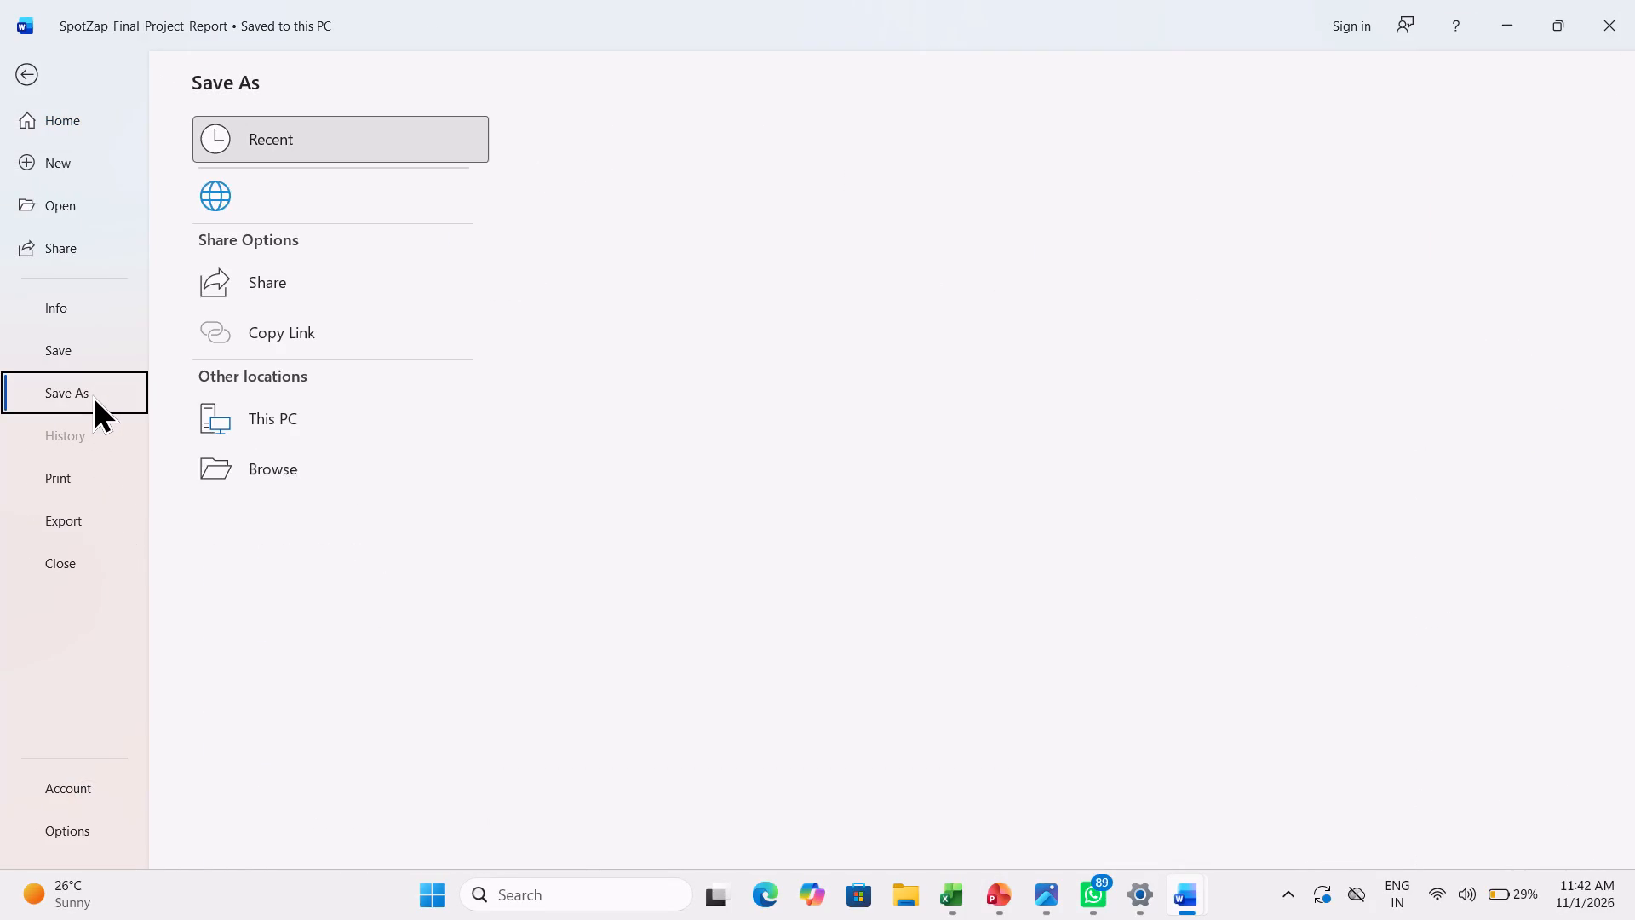
left_click(600, 250)
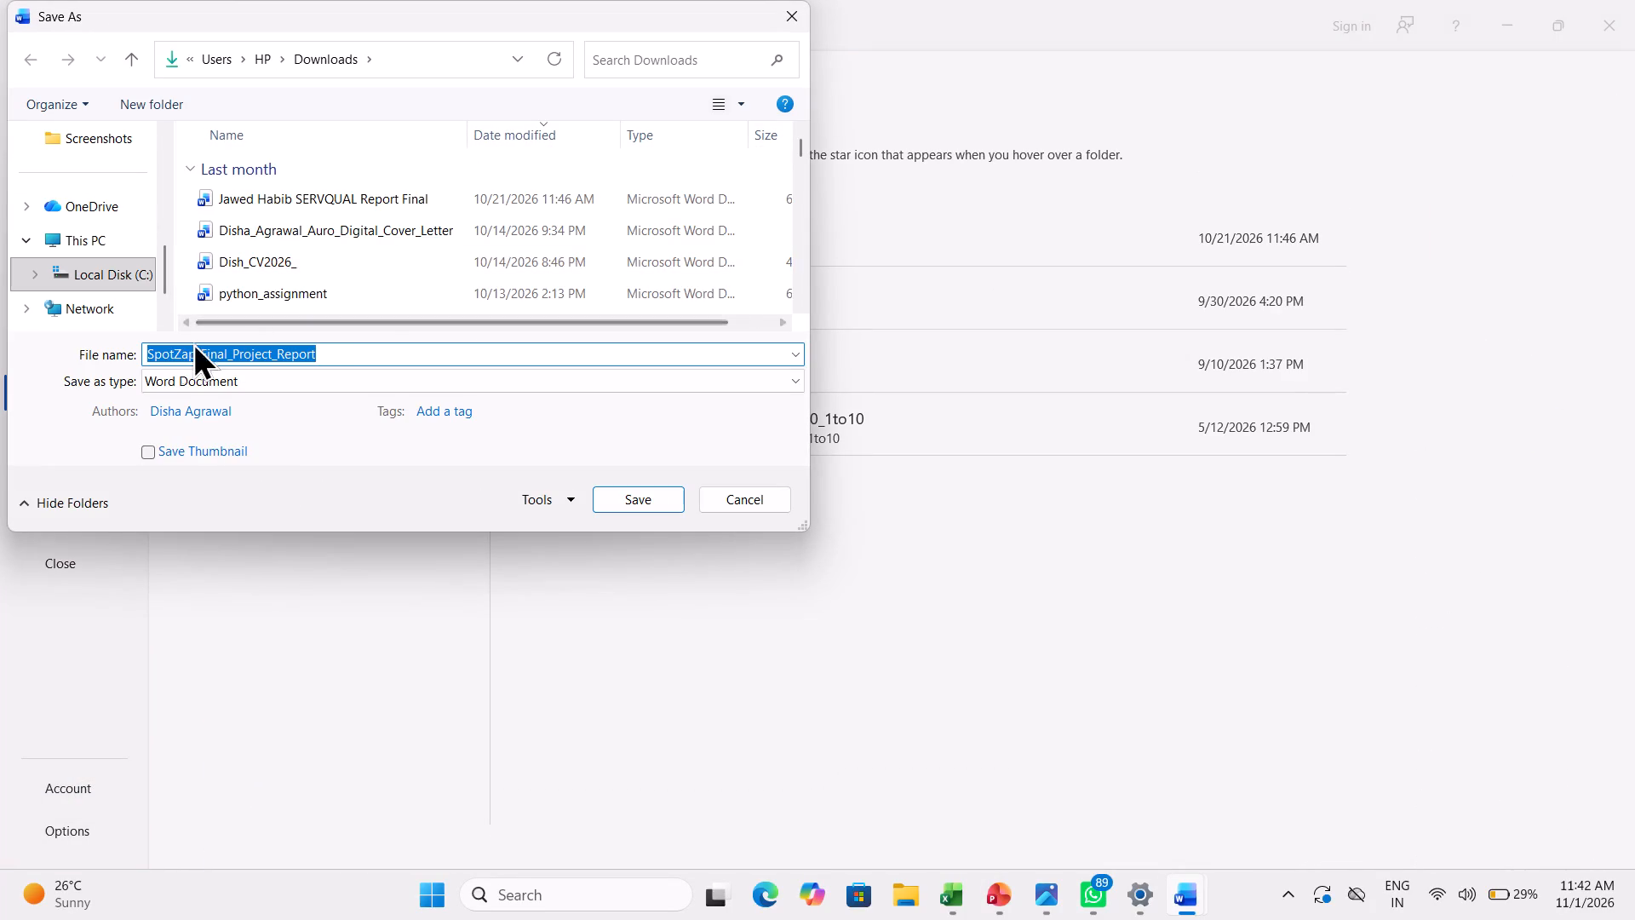
triple_click(166, 158)
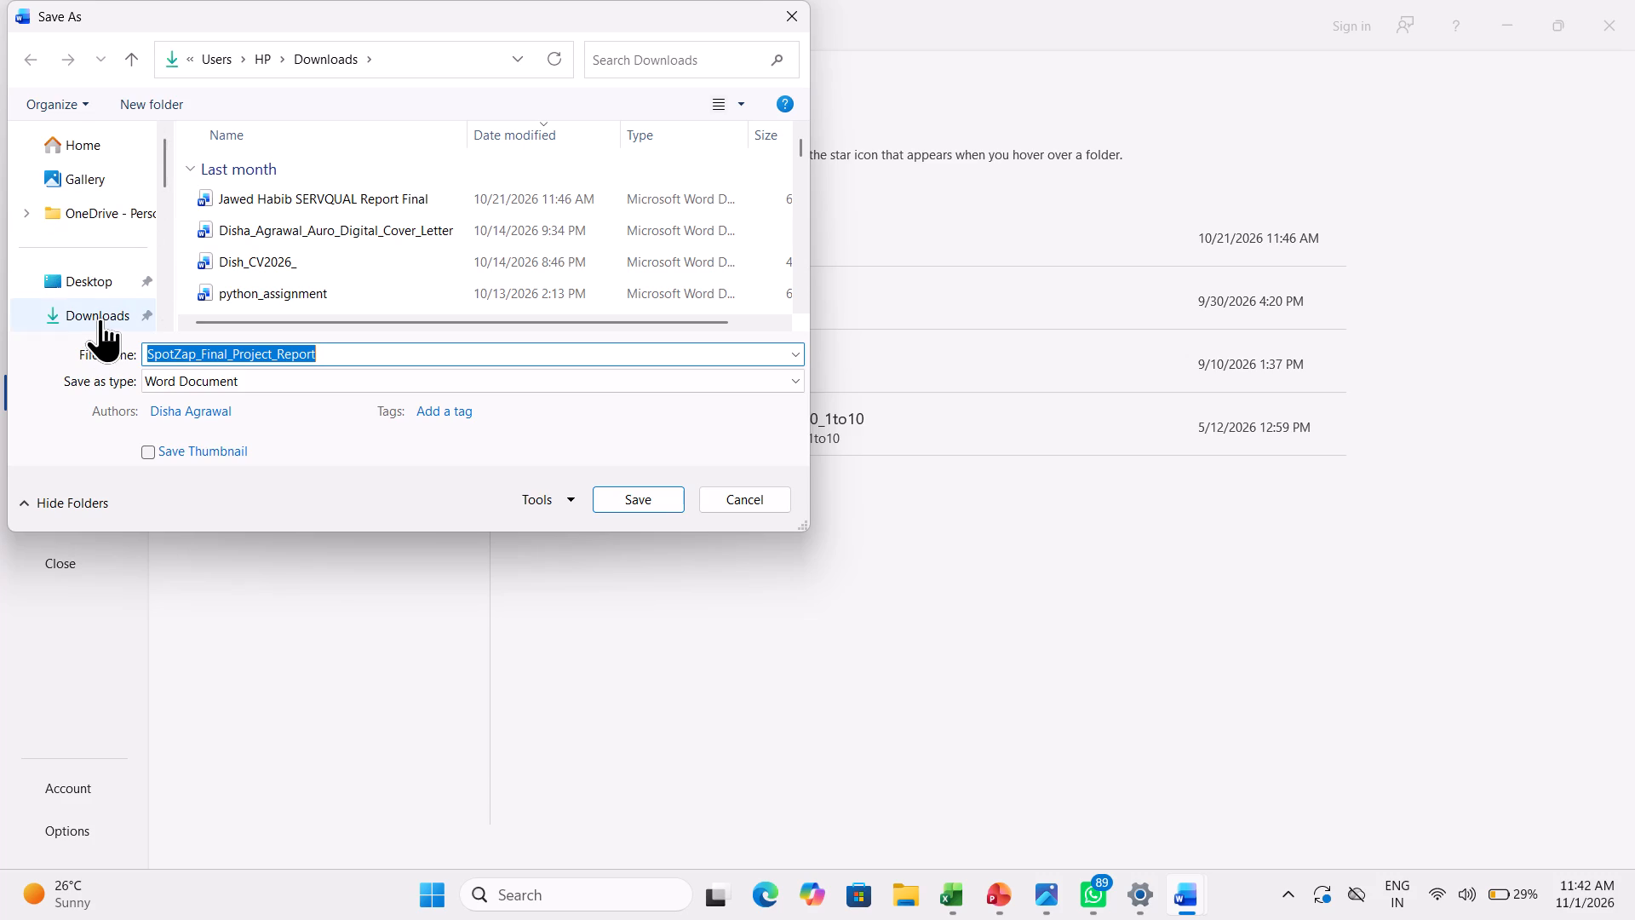
left_click(100, 318)
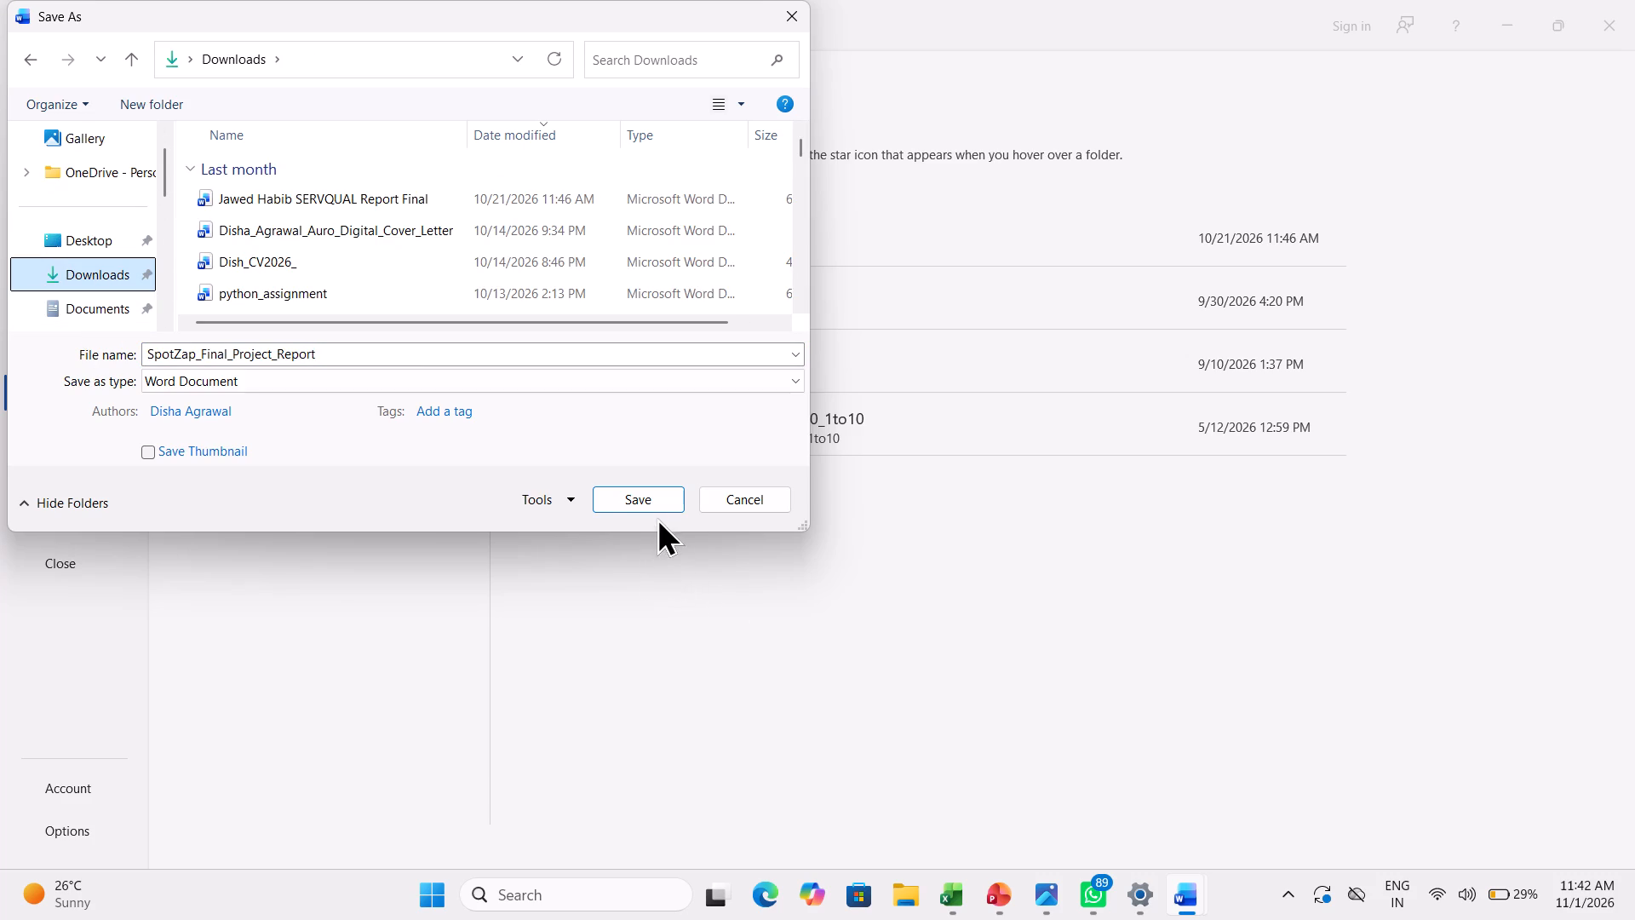